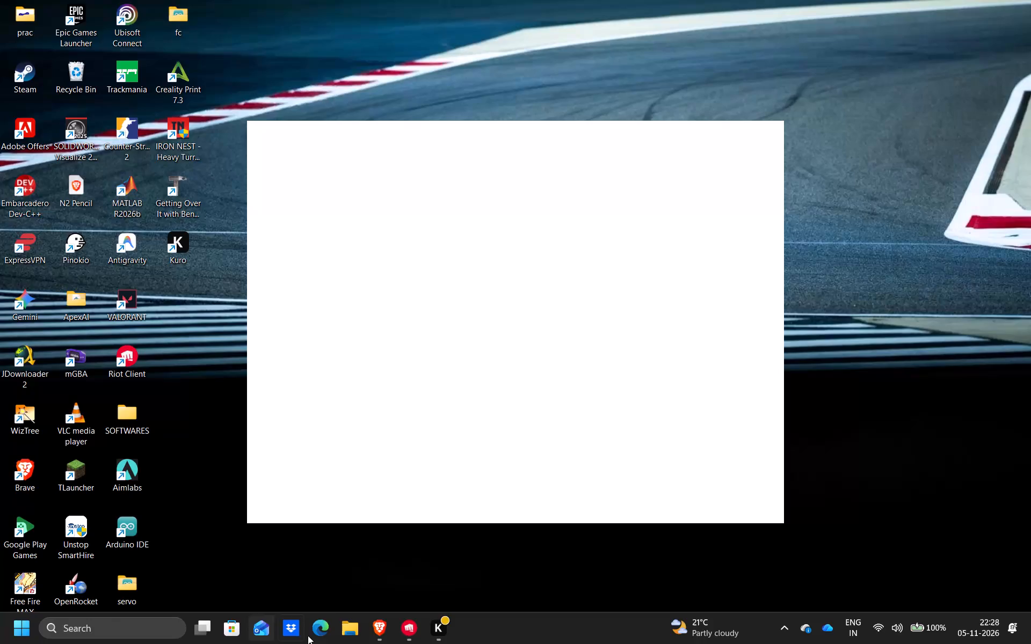
Switch to the Brave browser window showing the Indian metallurgy search results.
left_click(391, 628)
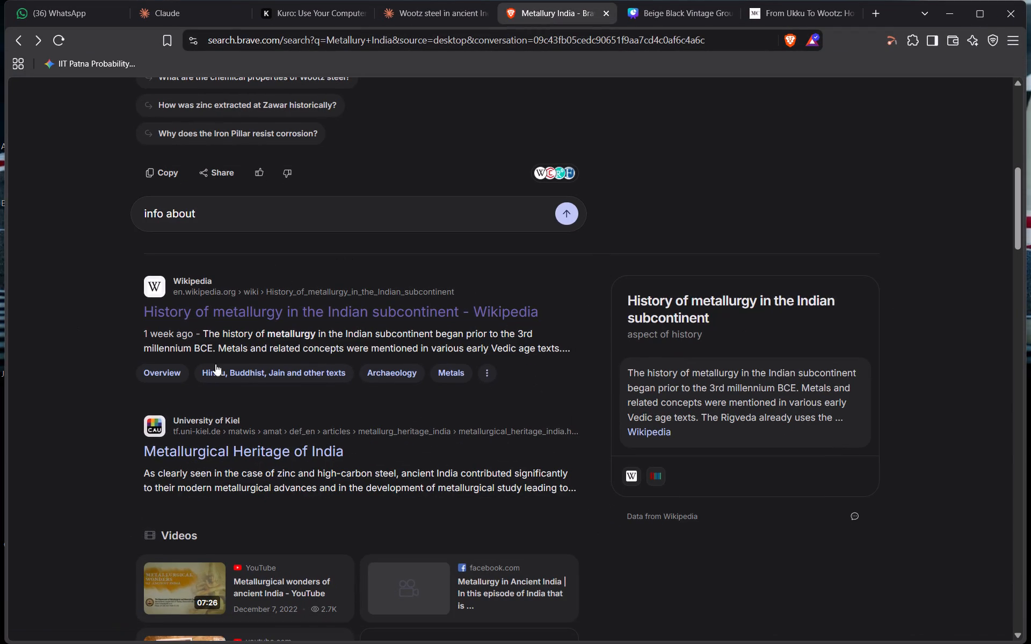
scroll(229, 297, "up", 2)
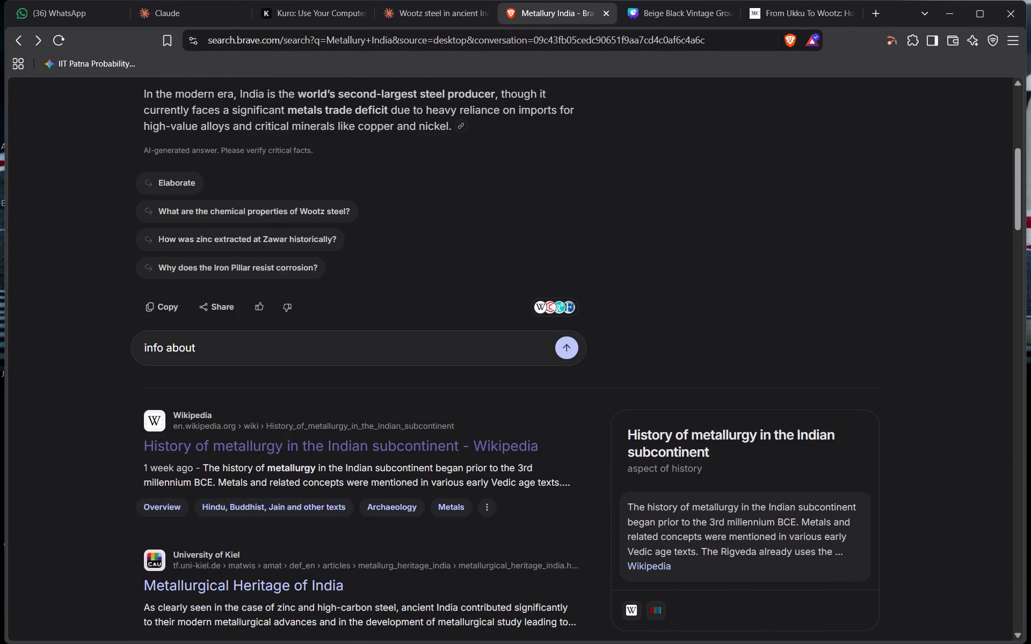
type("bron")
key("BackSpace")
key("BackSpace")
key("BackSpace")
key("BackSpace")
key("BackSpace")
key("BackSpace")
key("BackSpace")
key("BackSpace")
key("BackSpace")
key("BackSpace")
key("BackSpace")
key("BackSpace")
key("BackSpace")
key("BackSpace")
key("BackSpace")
Search the web for "bronze in ancient india", replacing the earlier metallurgy query.
scroll(244, 345, "up", 9)
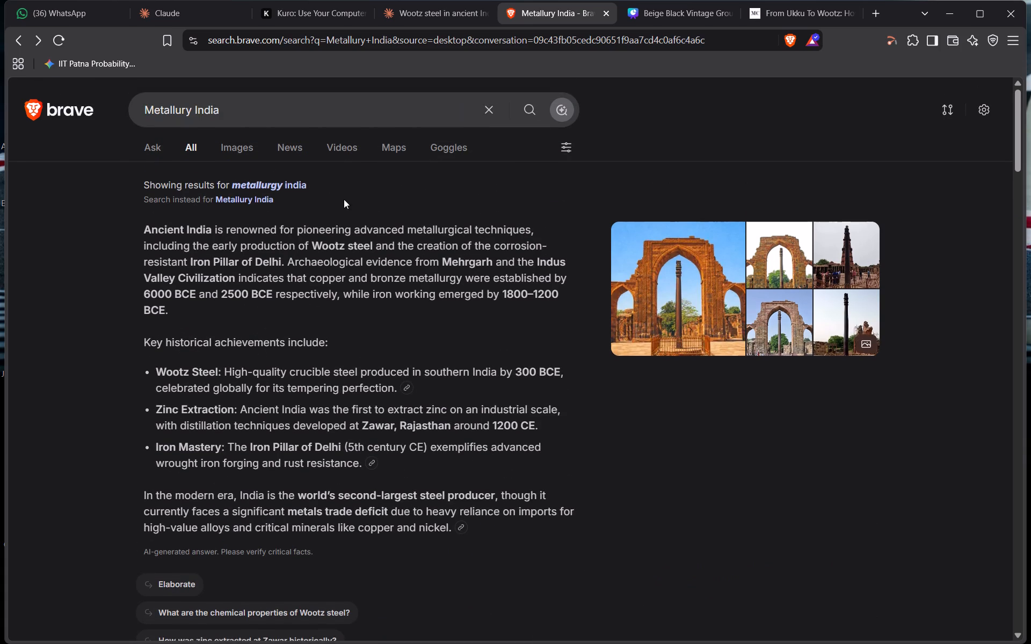
left_click(480, 109)
type("bronze in ancient india")
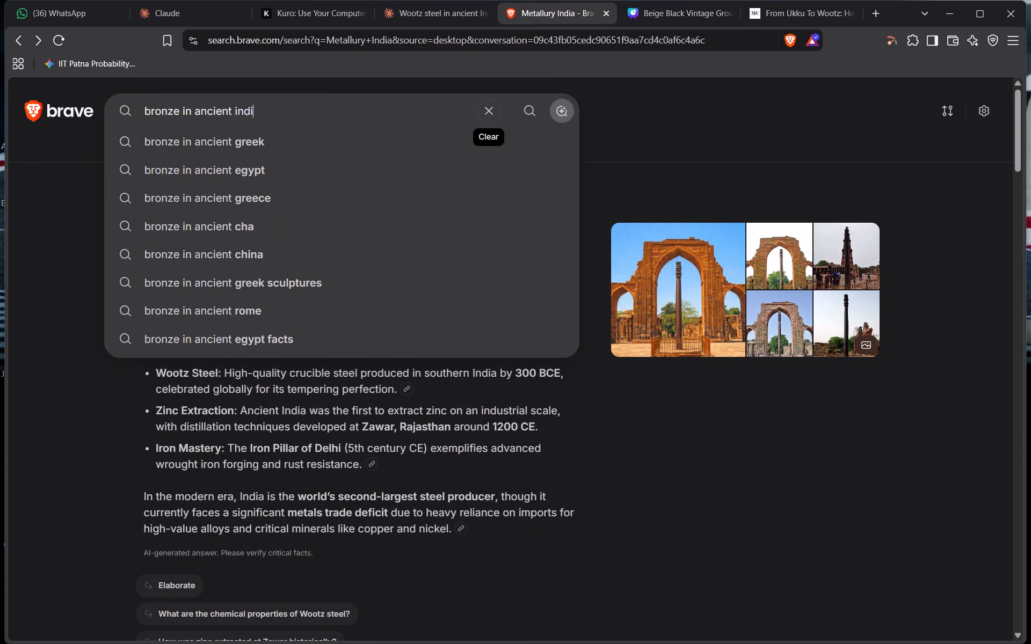
key("Return")
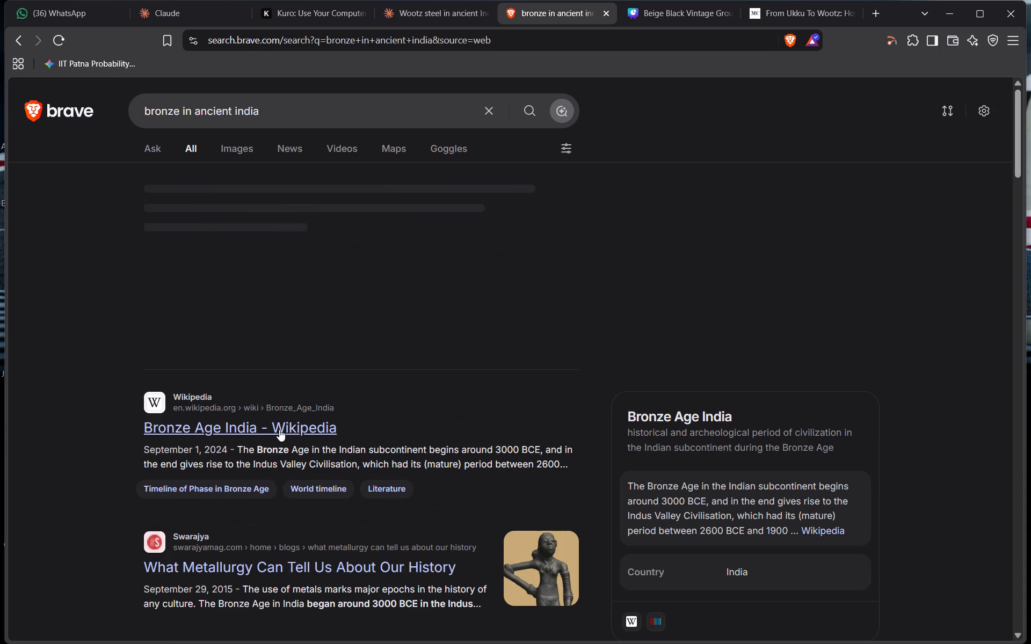
Open the Wikipedia article Bronze Age India from the results and look through its introduction, phase timeline and references.
scroll(309, 441, "down", 2)
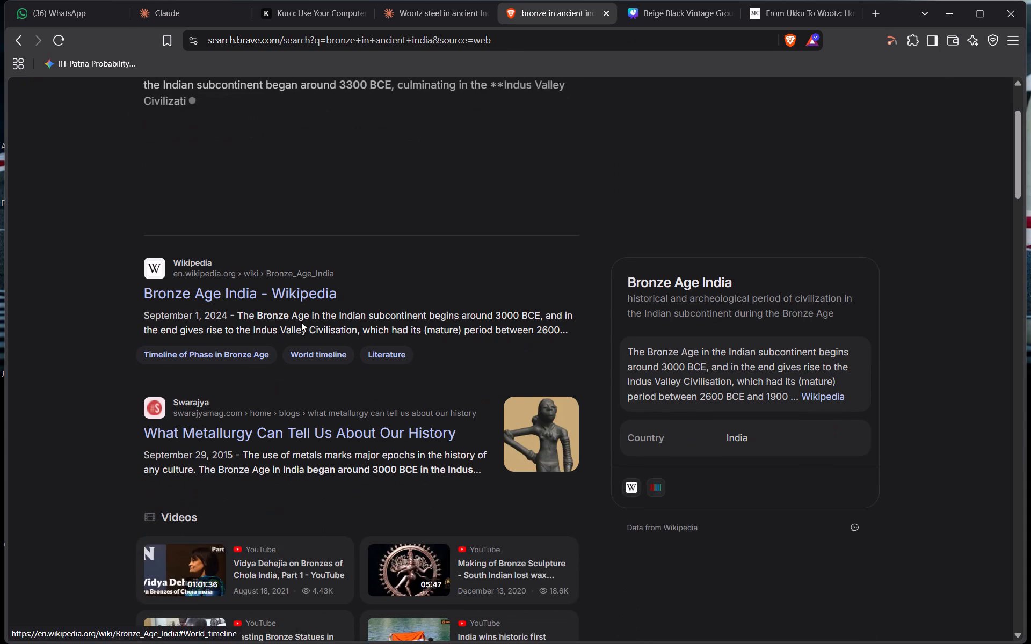
left_click(301, 299)
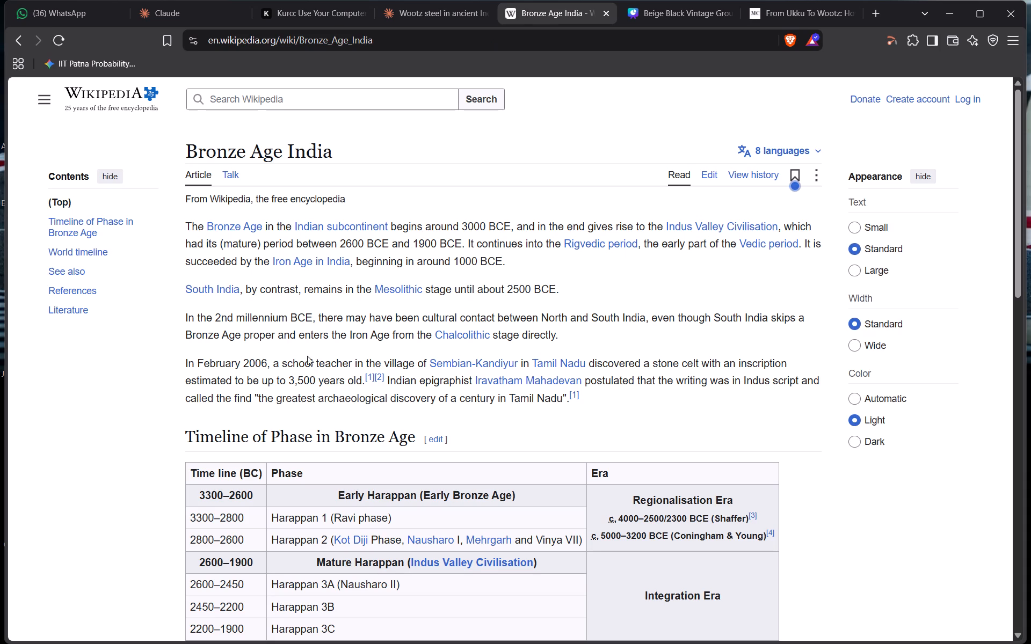
scroll(492, 349, "down", 18)
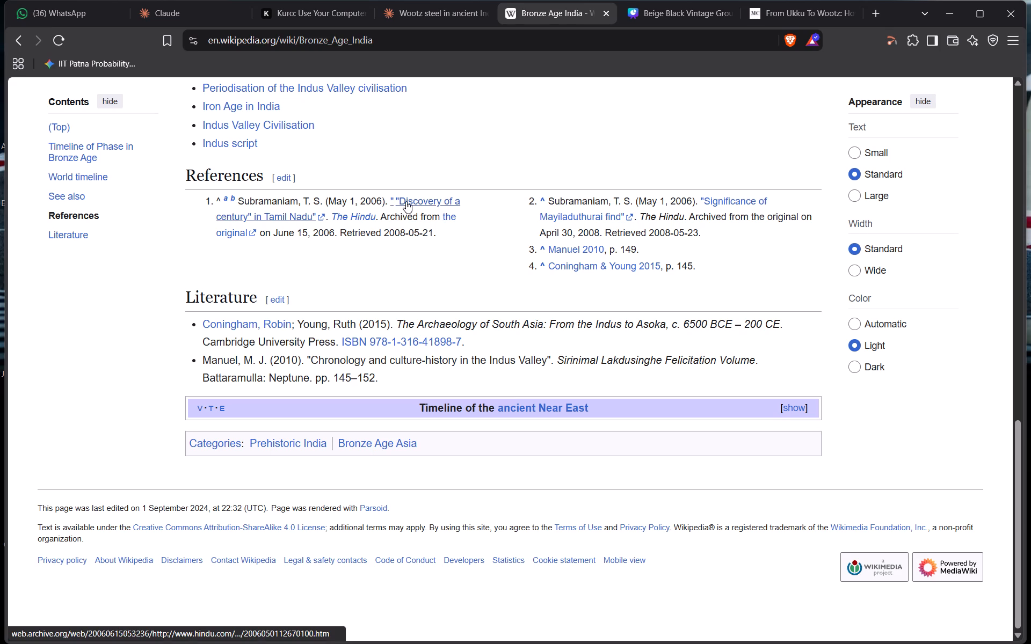
scroll(610, 298, "up", 2)
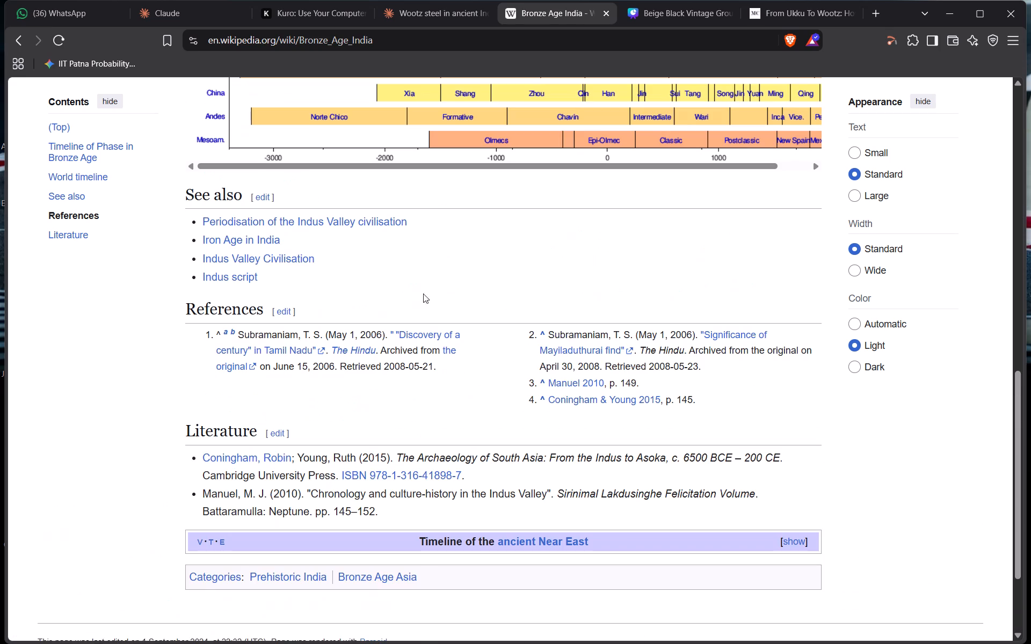
scroll(291, 282, "up", 9)
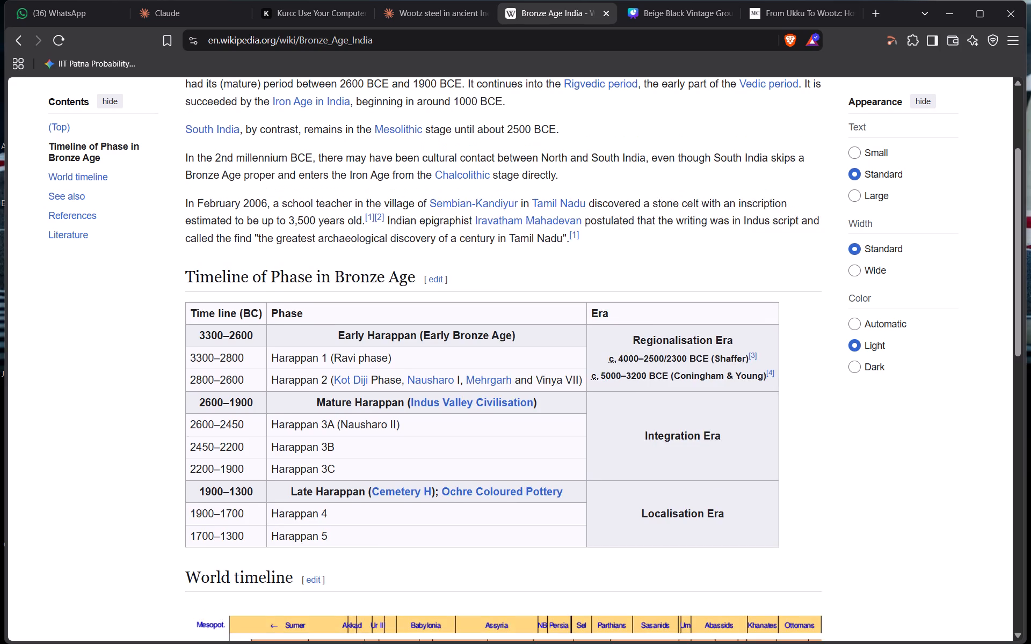
scroll(290, 282, "up", 3)
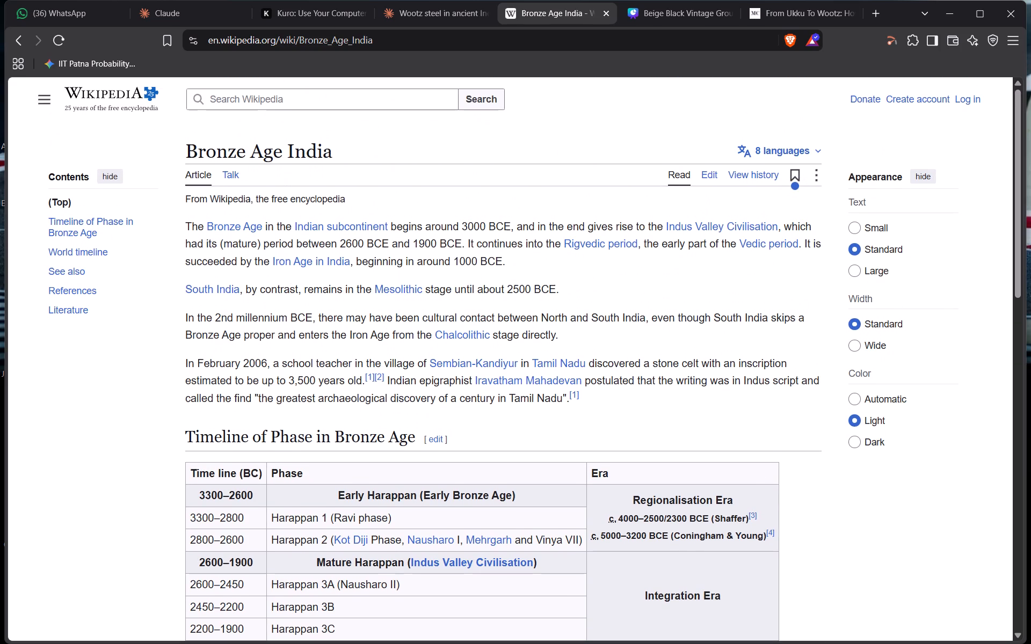
Capture a screenshot of the whole Bronze Casting & Metal Working slide in the Canva presentation.
left_click(787, 17)
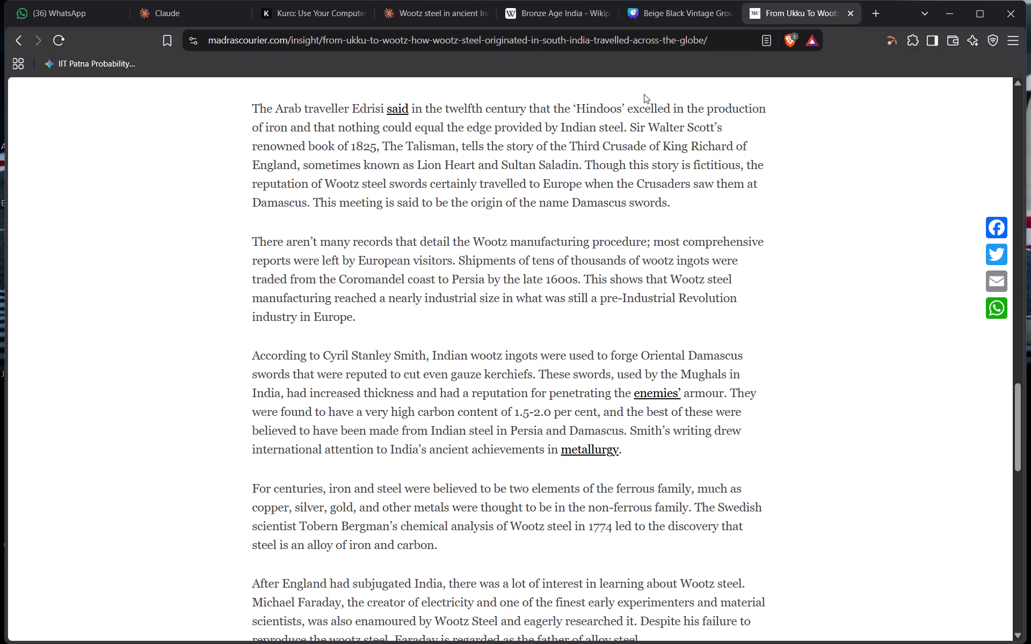
left_click(667, 0)
left_click(667, 4)
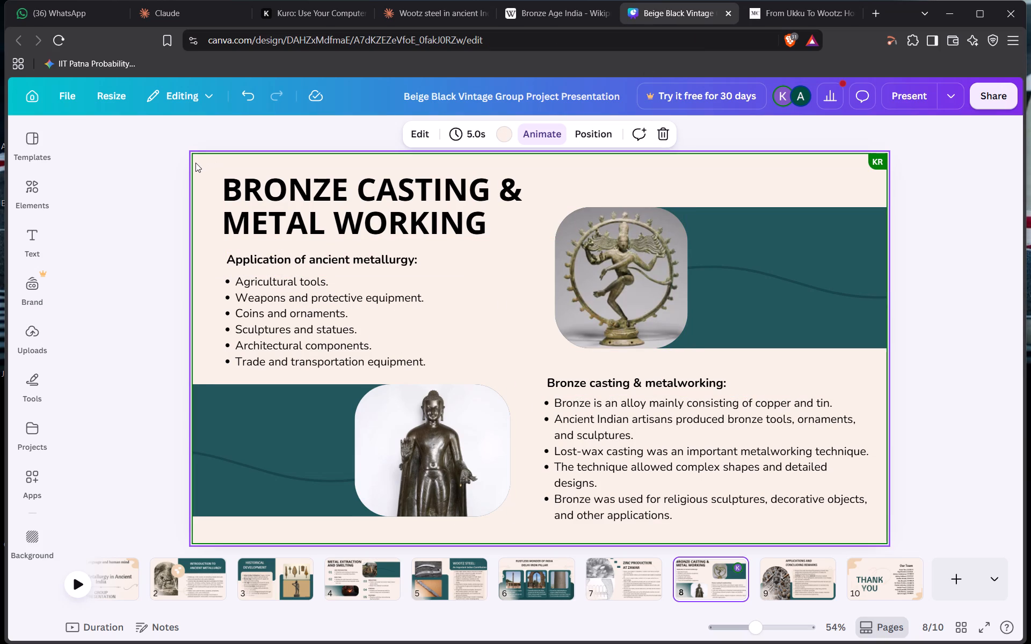
key("shift+super+s")
left_click_drag(189, 149, 199, 159)
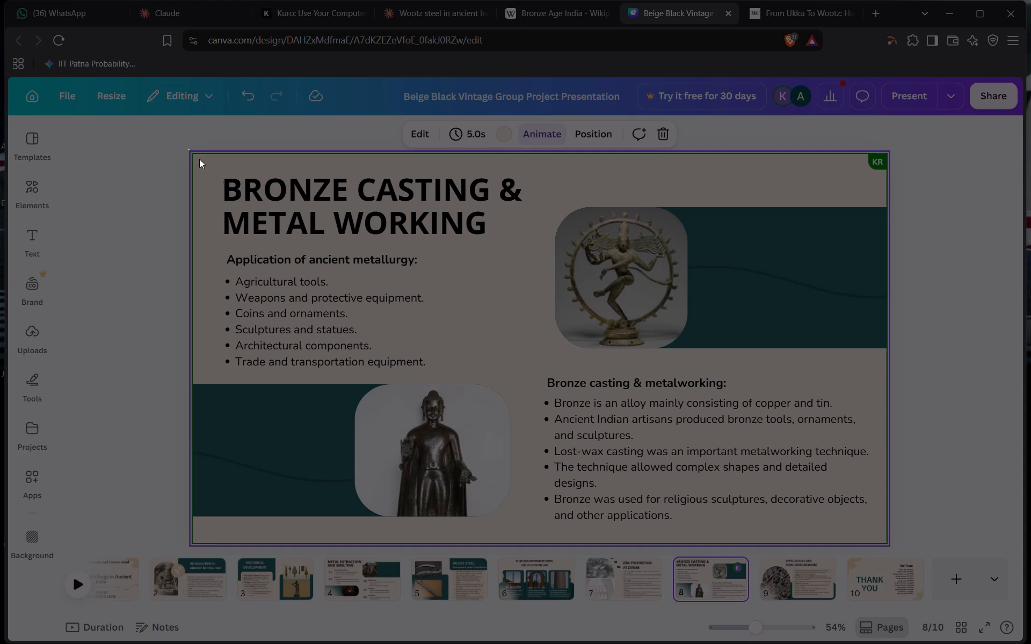
left_click_drag(199, 159, 888, 541)
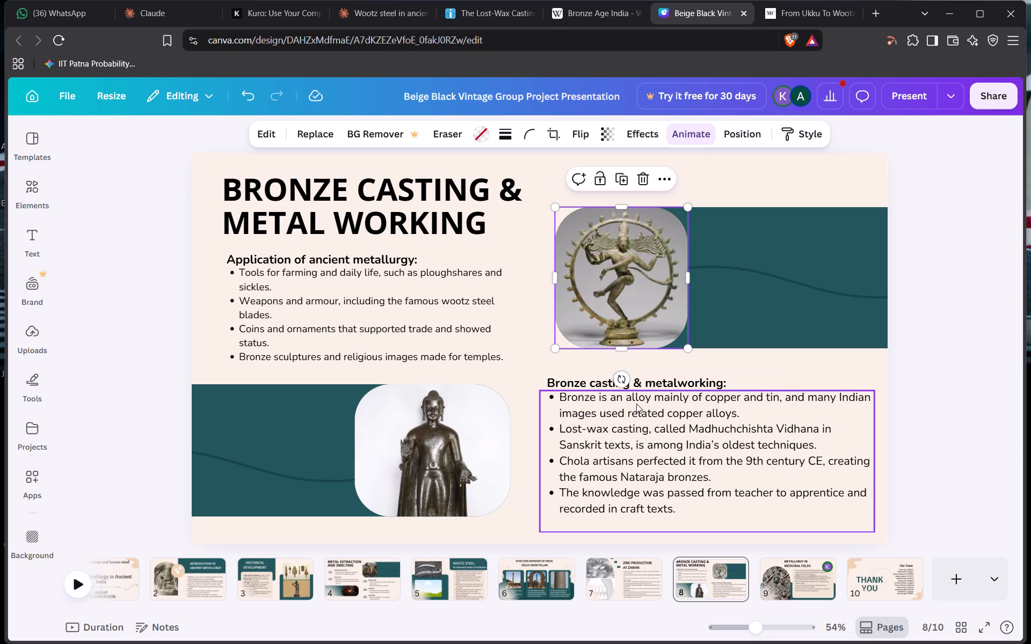
left_click_drag(368, 286, 111, 275)
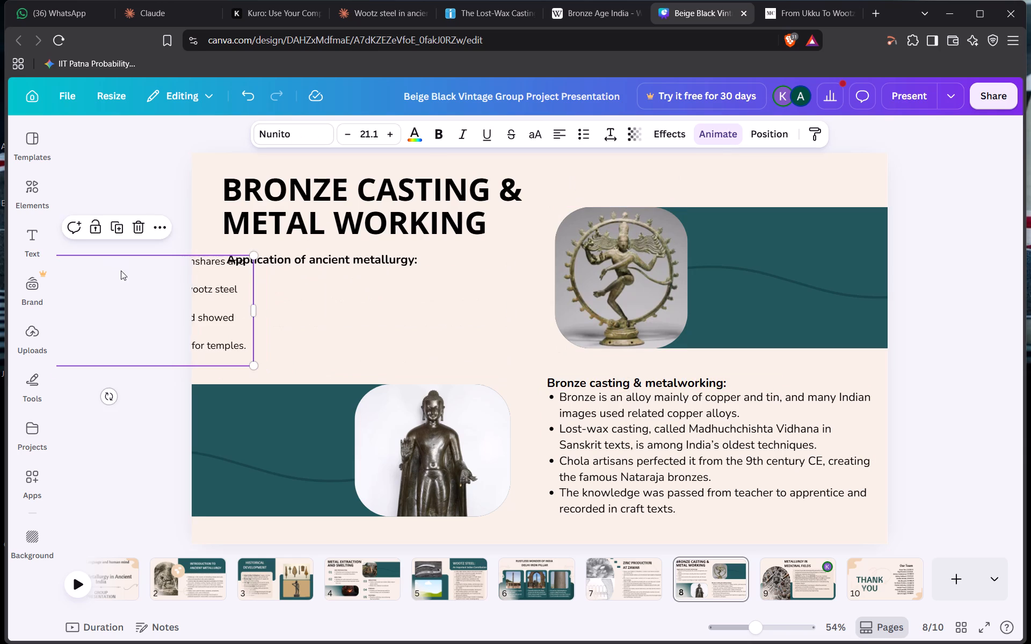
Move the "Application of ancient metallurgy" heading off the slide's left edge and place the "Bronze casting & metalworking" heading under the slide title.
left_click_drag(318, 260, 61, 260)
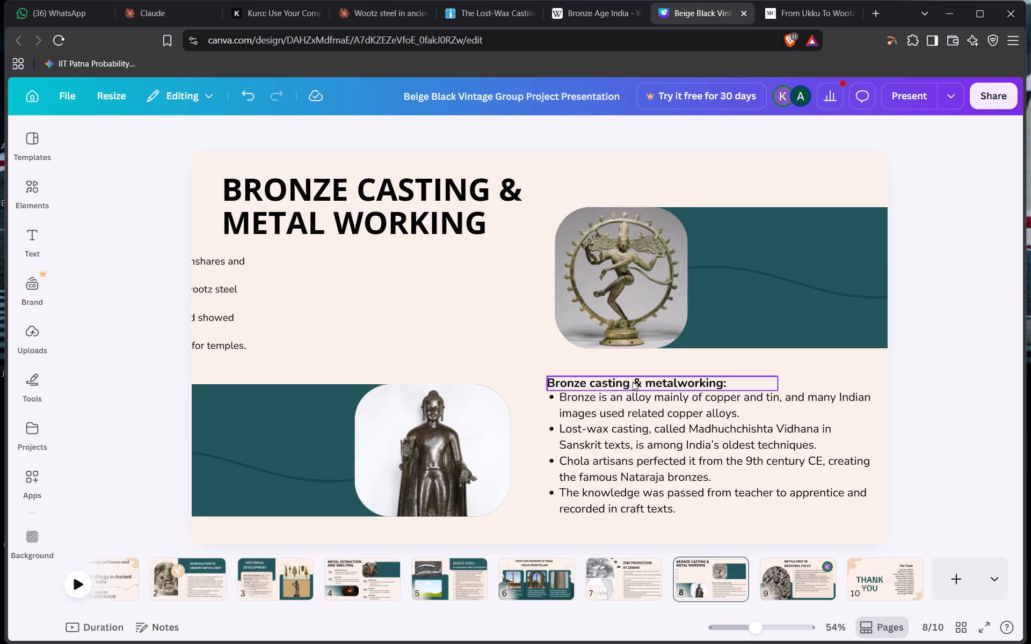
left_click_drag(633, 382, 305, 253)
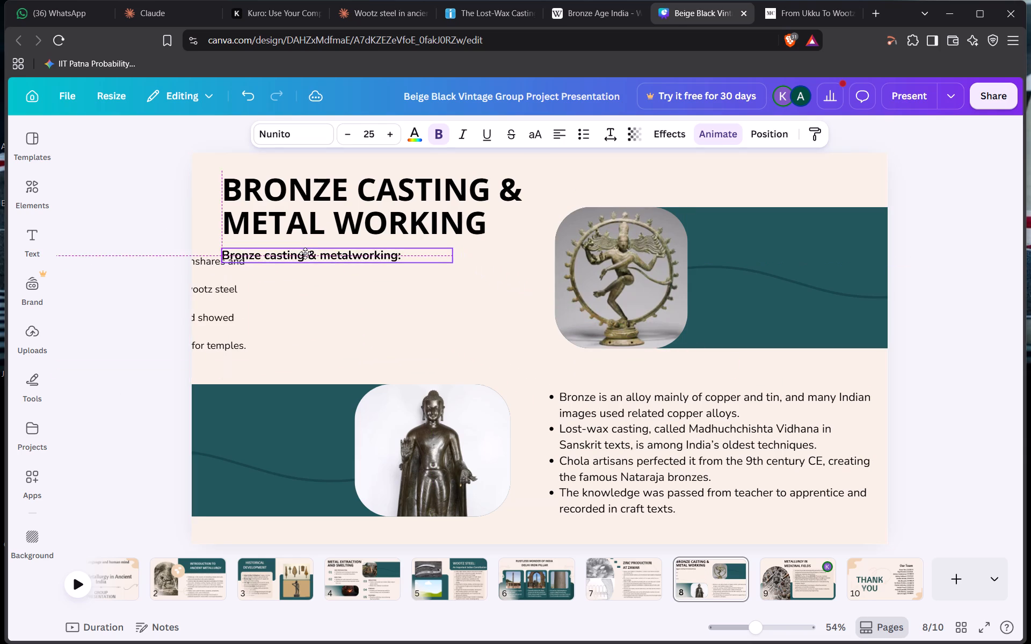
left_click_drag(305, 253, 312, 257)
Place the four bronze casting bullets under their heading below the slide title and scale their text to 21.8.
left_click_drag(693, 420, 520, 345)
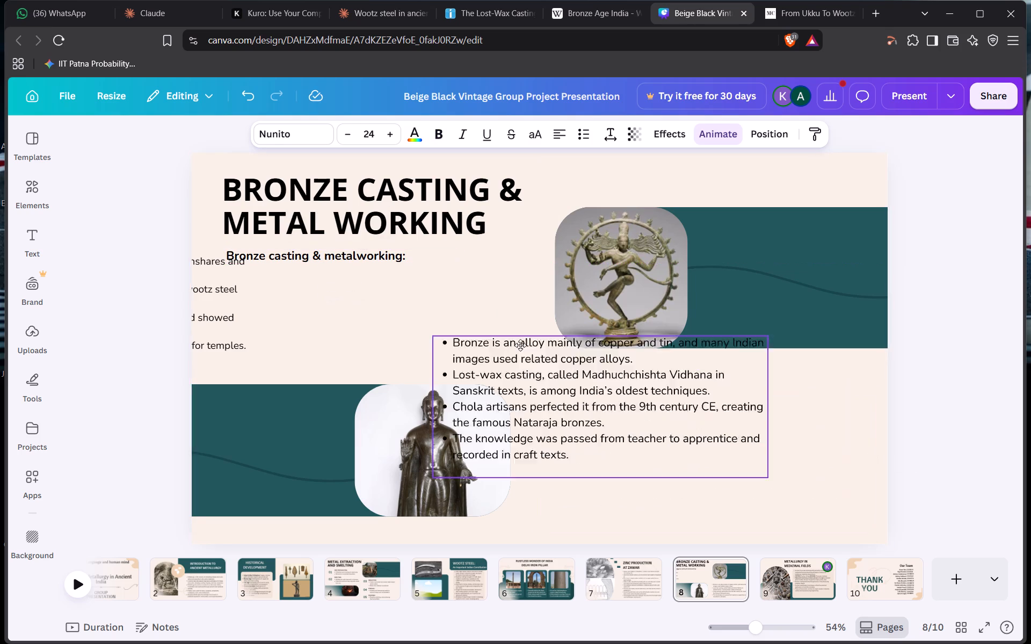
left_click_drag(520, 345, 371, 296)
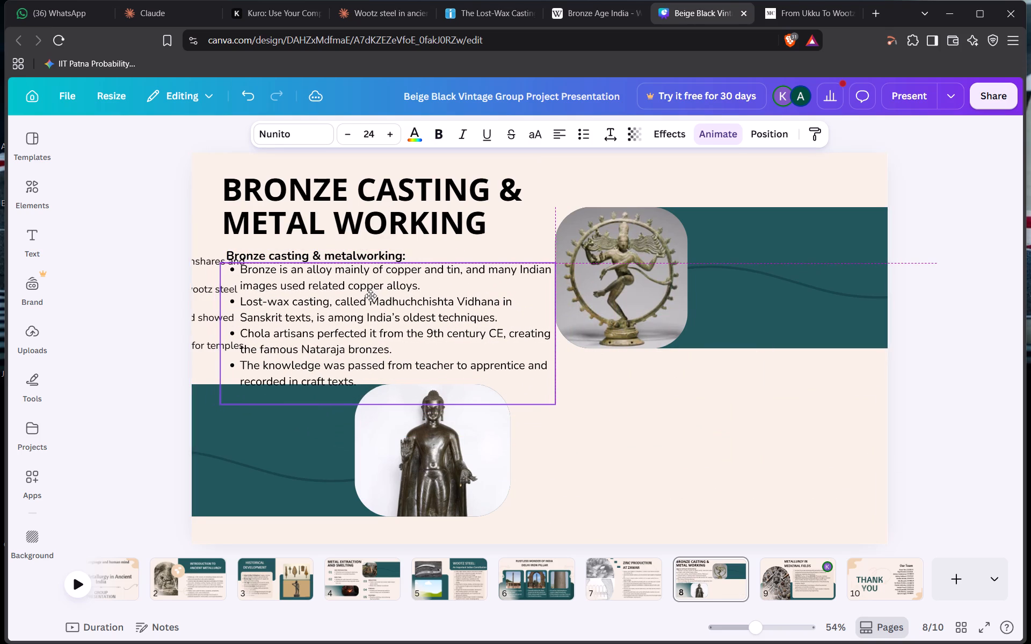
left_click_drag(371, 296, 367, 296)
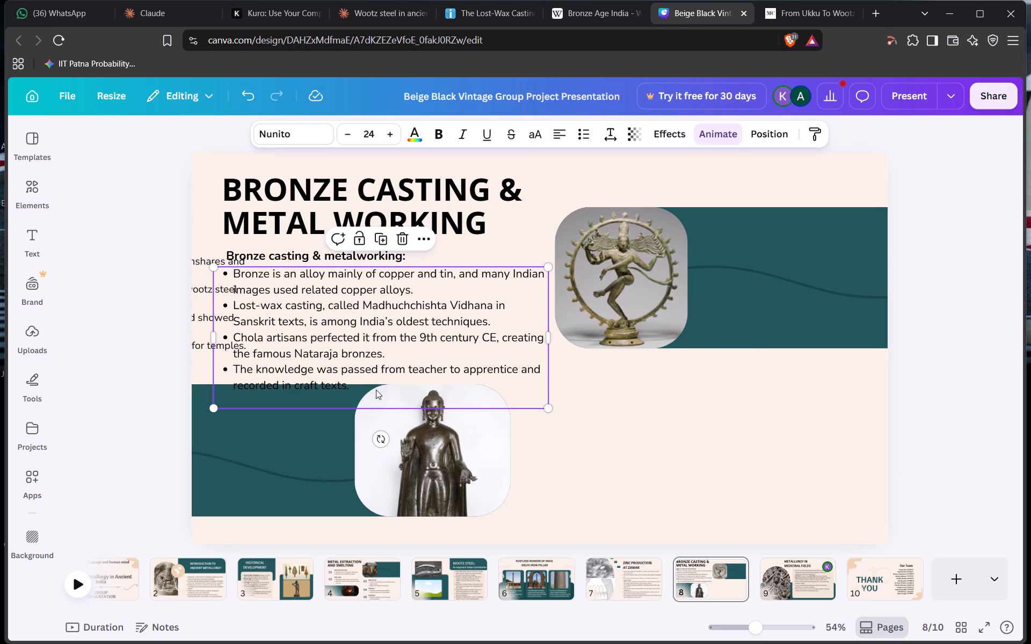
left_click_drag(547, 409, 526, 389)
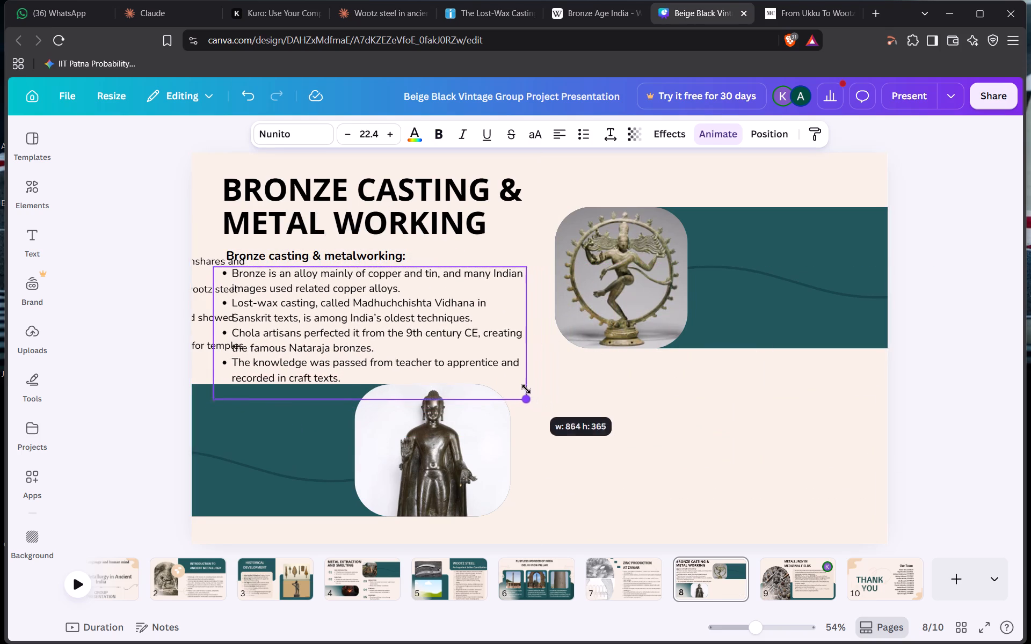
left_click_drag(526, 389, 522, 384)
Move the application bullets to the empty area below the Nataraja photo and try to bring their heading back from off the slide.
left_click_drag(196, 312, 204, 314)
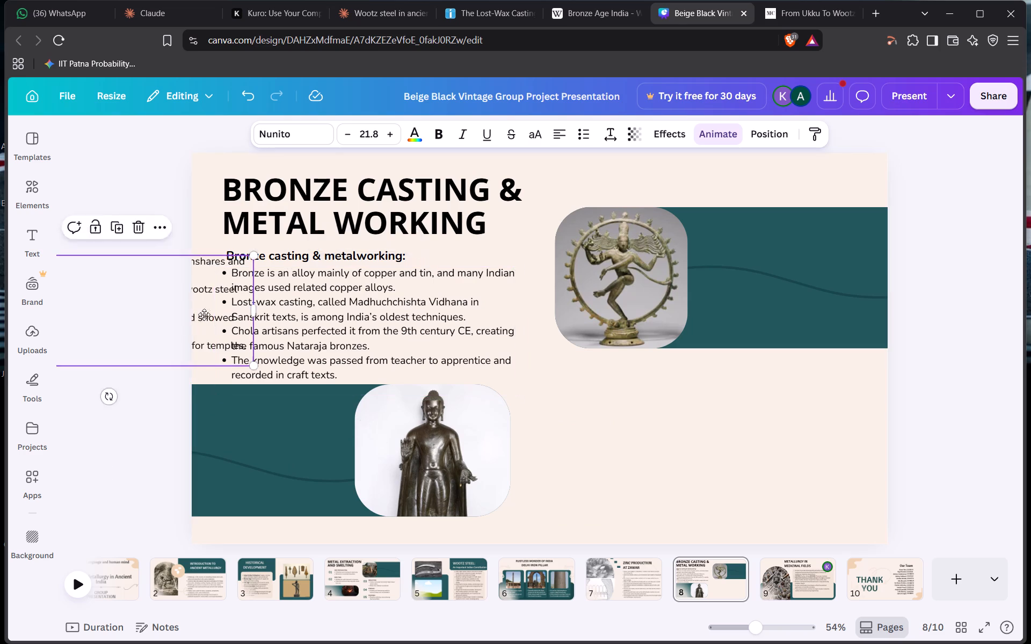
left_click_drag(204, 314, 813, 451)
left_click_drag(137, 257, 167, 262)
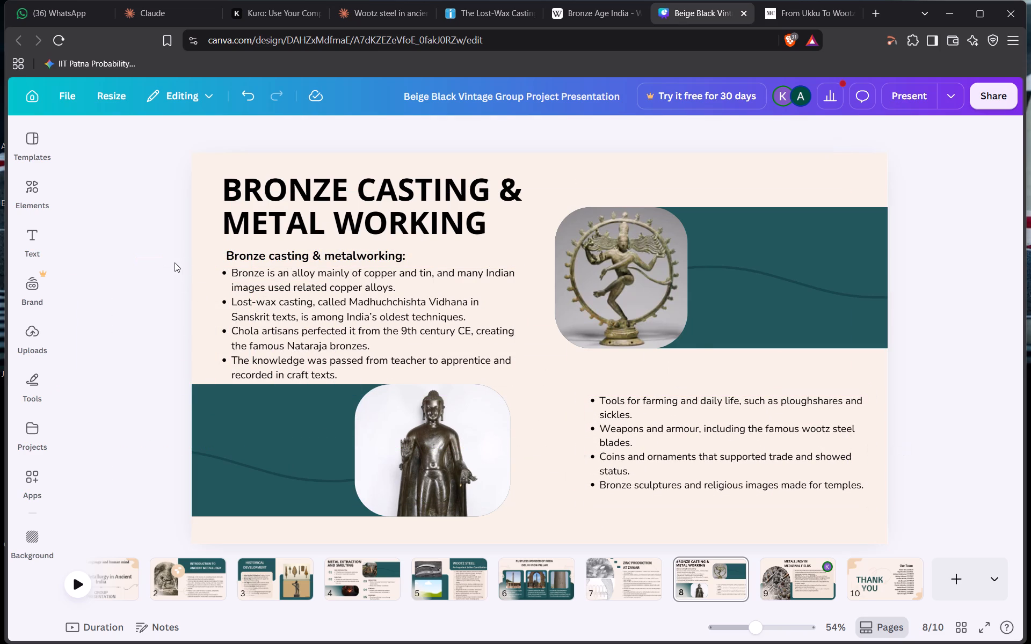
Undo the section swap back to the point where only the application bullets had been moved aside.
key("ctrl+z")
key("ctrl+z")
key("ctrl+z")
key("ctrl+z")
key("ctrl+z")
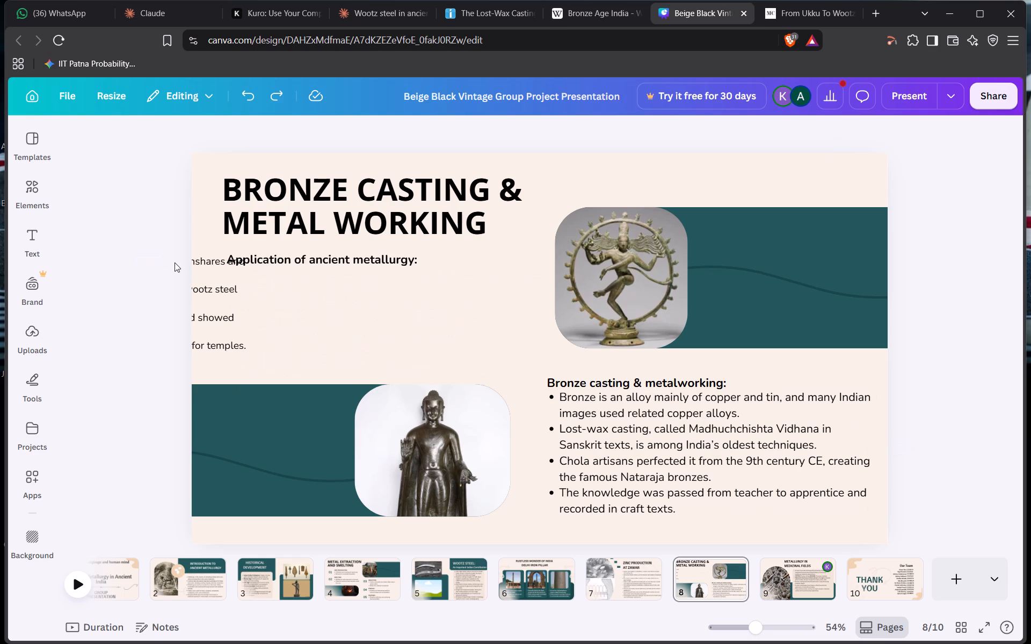
Move the "Application of ancient metallurgy" heading above the Nataraja photo's teal band and the "Bronze casting & metalworking" heading under the slide title.
left_click_drag(300, 265, 769, 177)
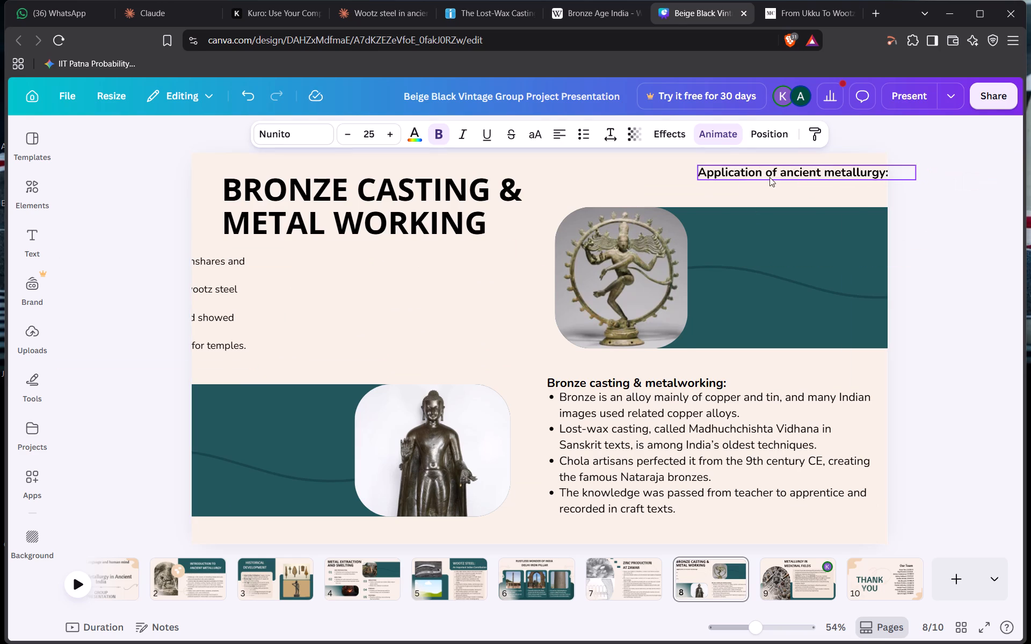
left_click_drag(642, 387, 315, 263)
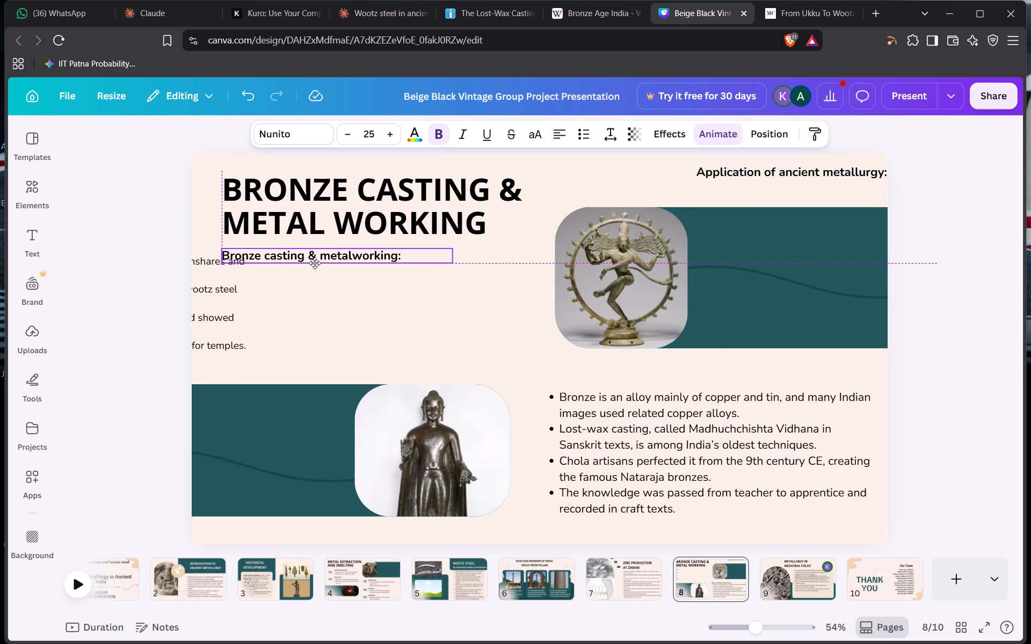
left_click_drag(315, 263, 315, 261)
Move the four bronze casting bullets directly under the "Bronze casting & metalworking" heading below the slide title.
left_click_drag(622, 423, 287, 300)
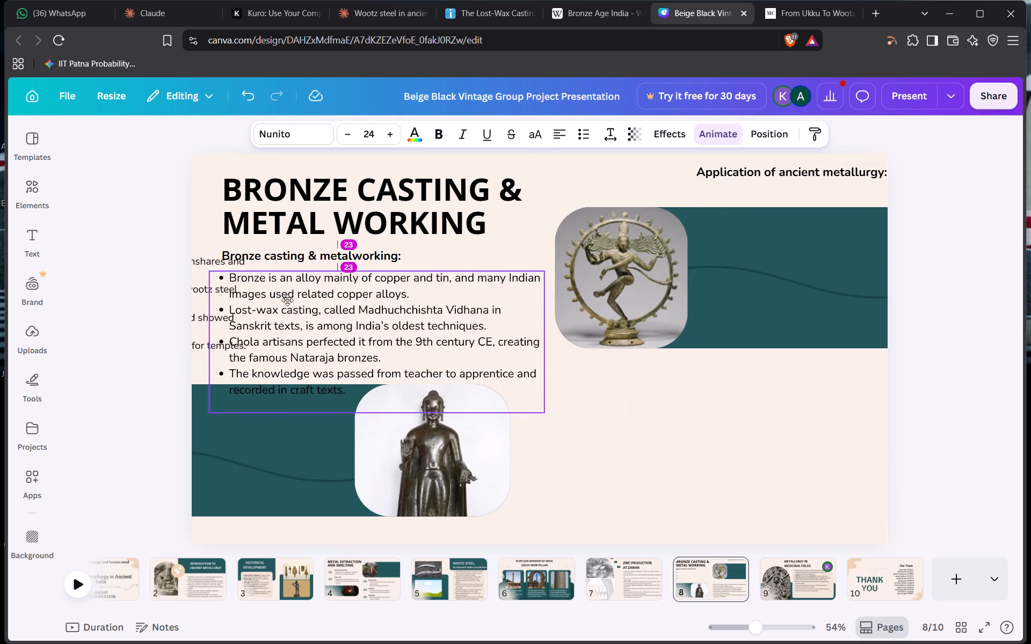
left_click_drag(287, 300, 302, 300)
Place the application bullets in the empty area below the Nataraja photo and the "Application of ancient metallurgy" heading just above them.
left_click_drag(195, 298, 727, 423)
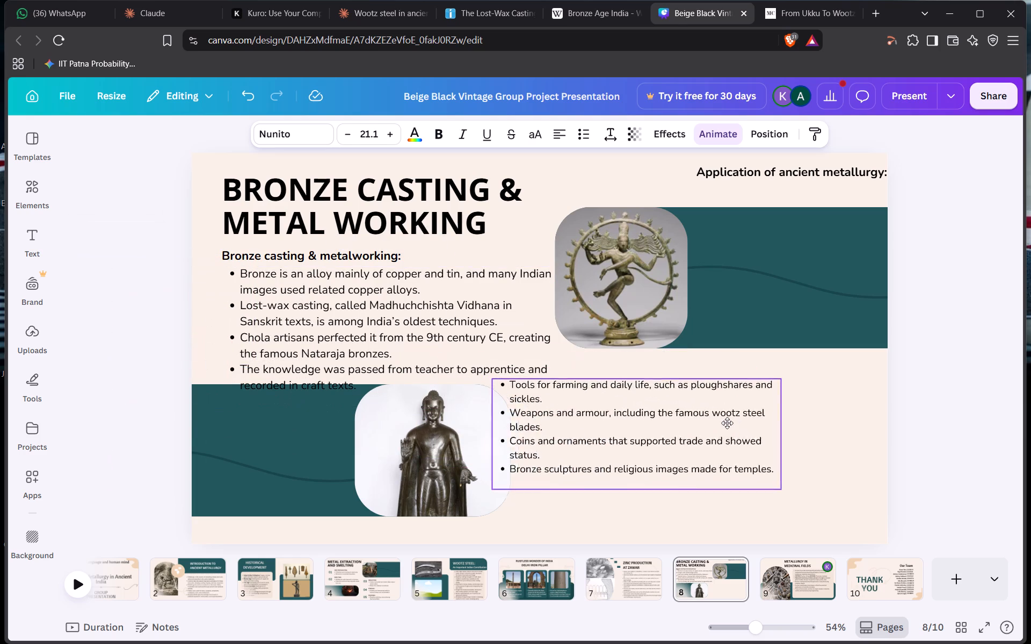
left_click_drag(727, 423, 816, 444)
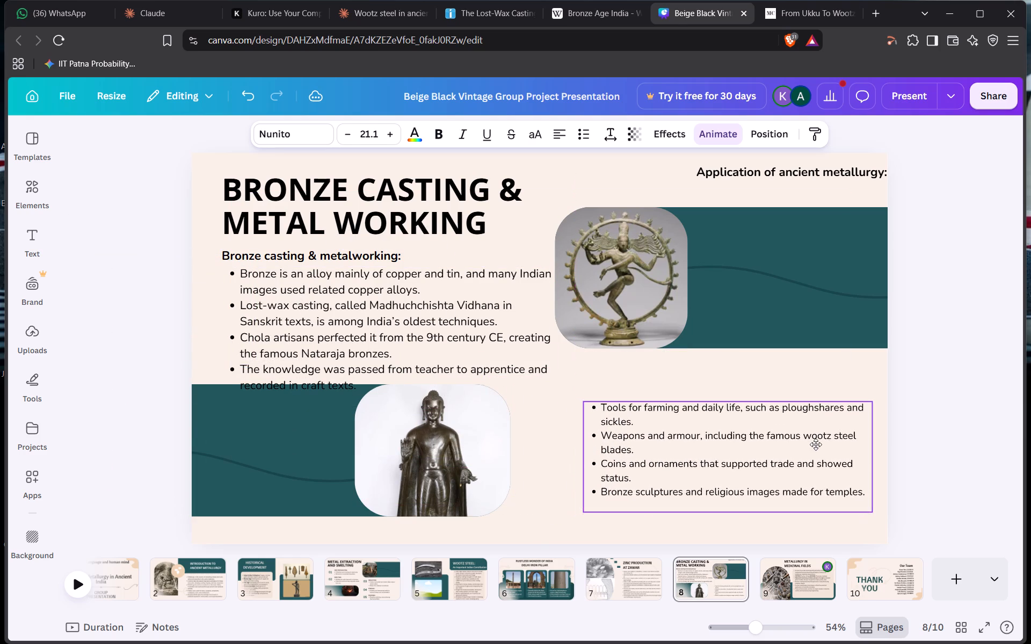
left_click_drag(816, 444, 798, 449)
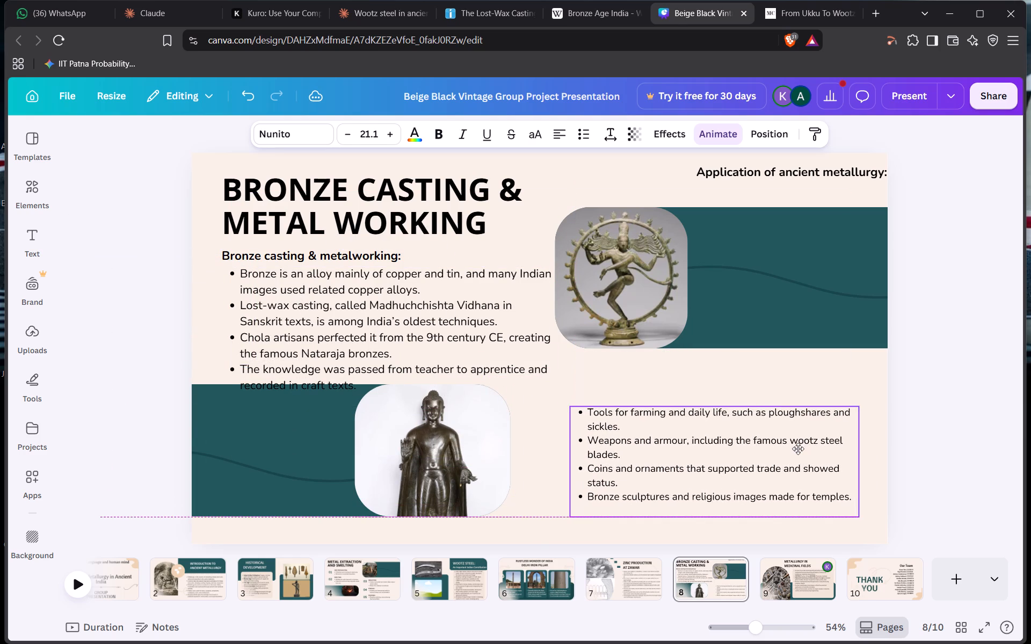
left_click_drag(798, 449, 790, 449)
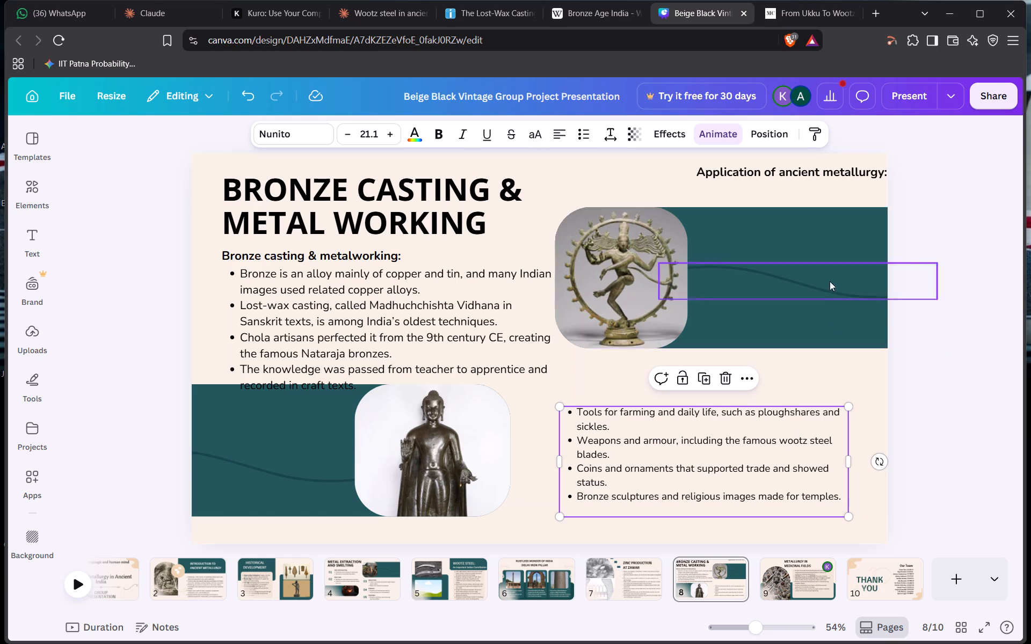
left_click_drag(790, 174, 665, 384)
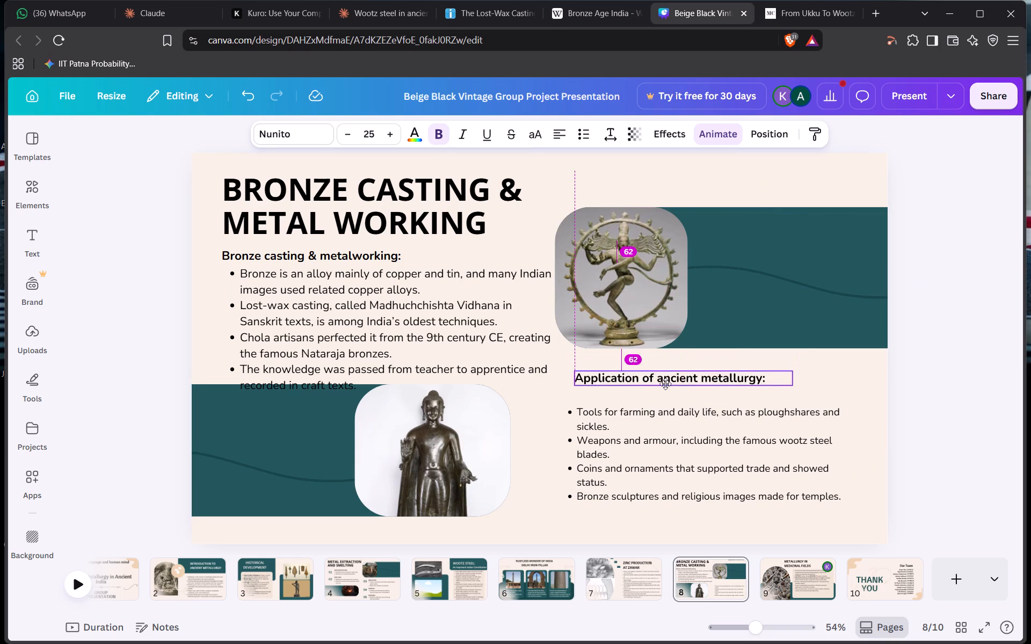
left_click_drag(665, 384, 664, 393)
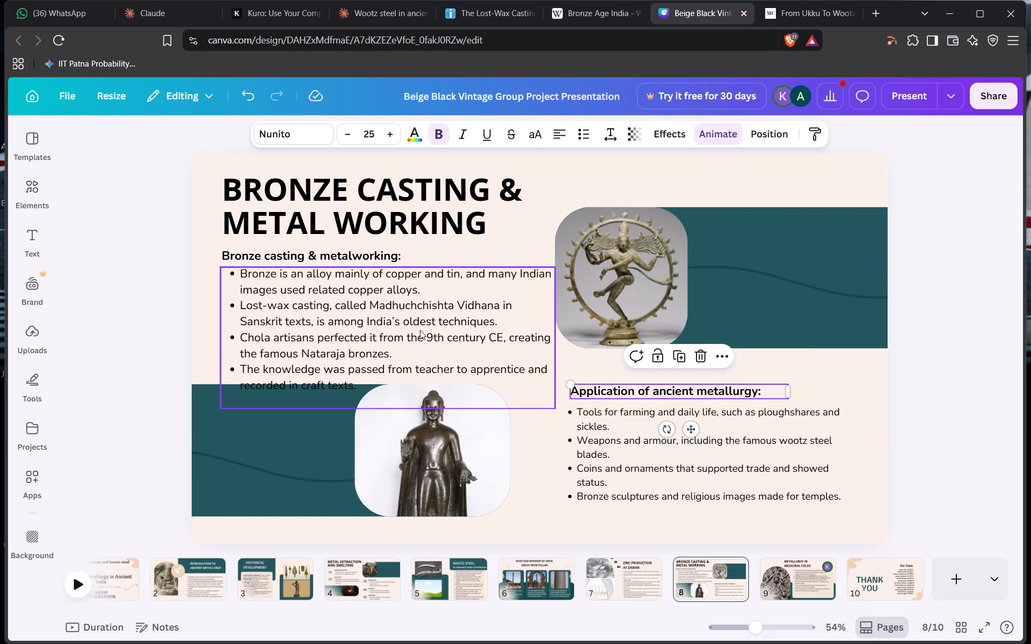
Scale both the bronze casting bullets and the application bullets to text size 22.3.
left_click(511, 367)
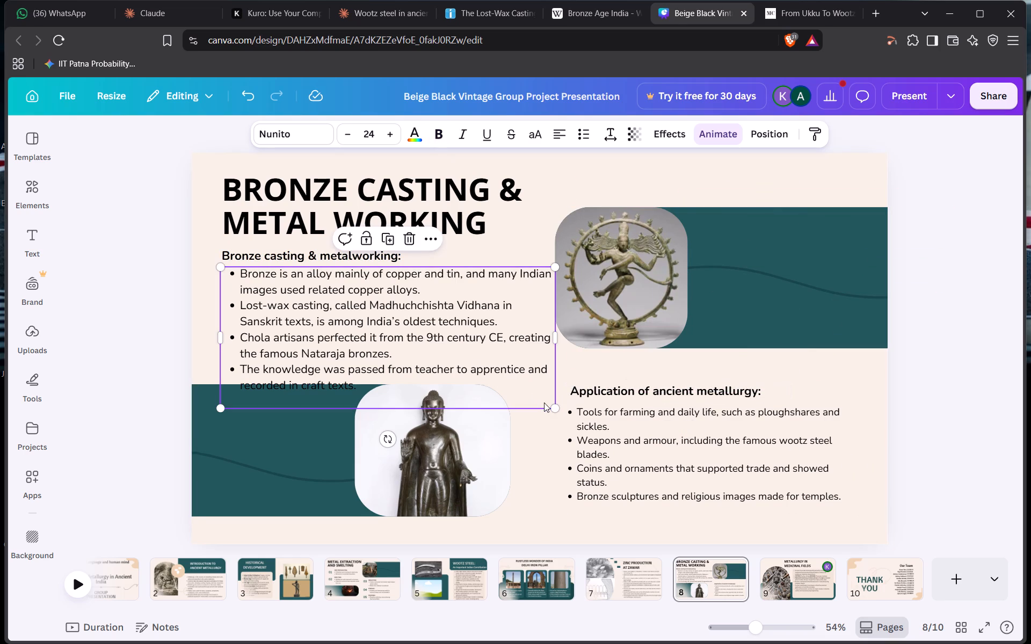
left_click_drag(552, 407, 542, 397)
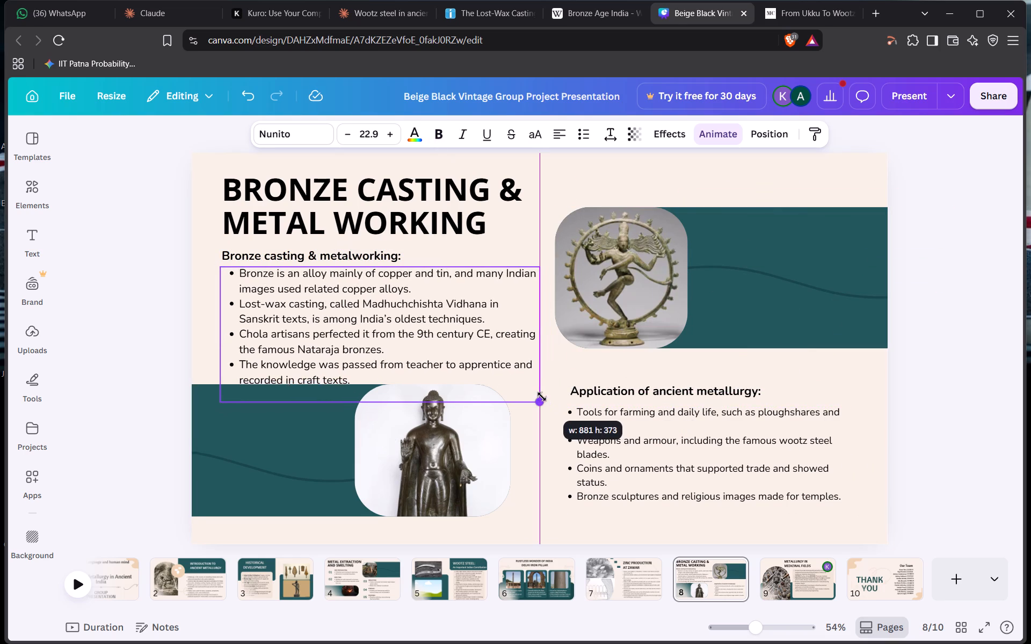
left_click_drag(542, 397, 535, 391)
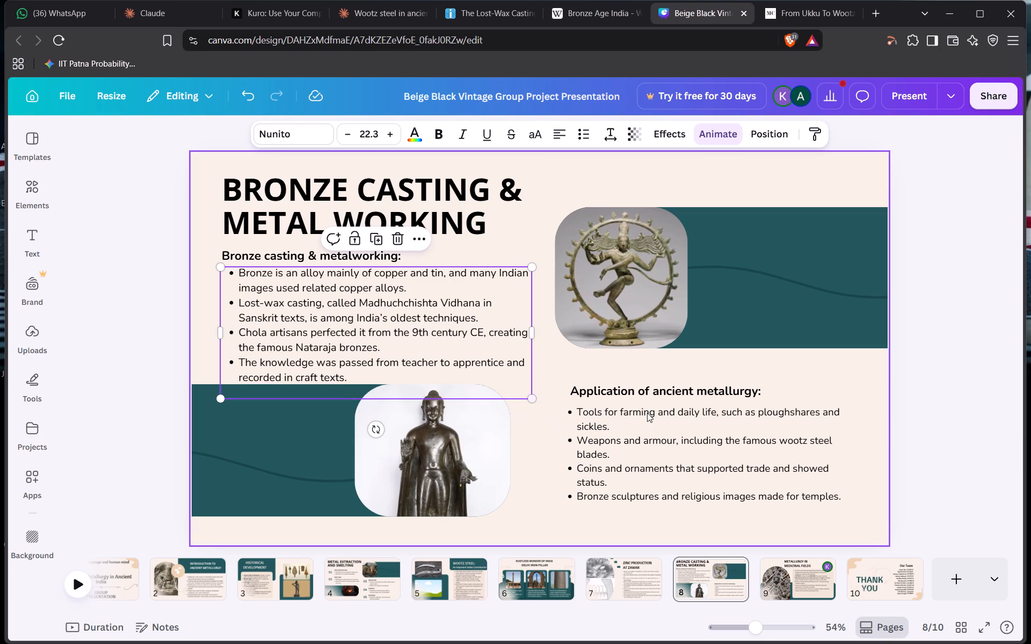
left_click(669, 411)
left_click_drag(851, 514, 867, 521)
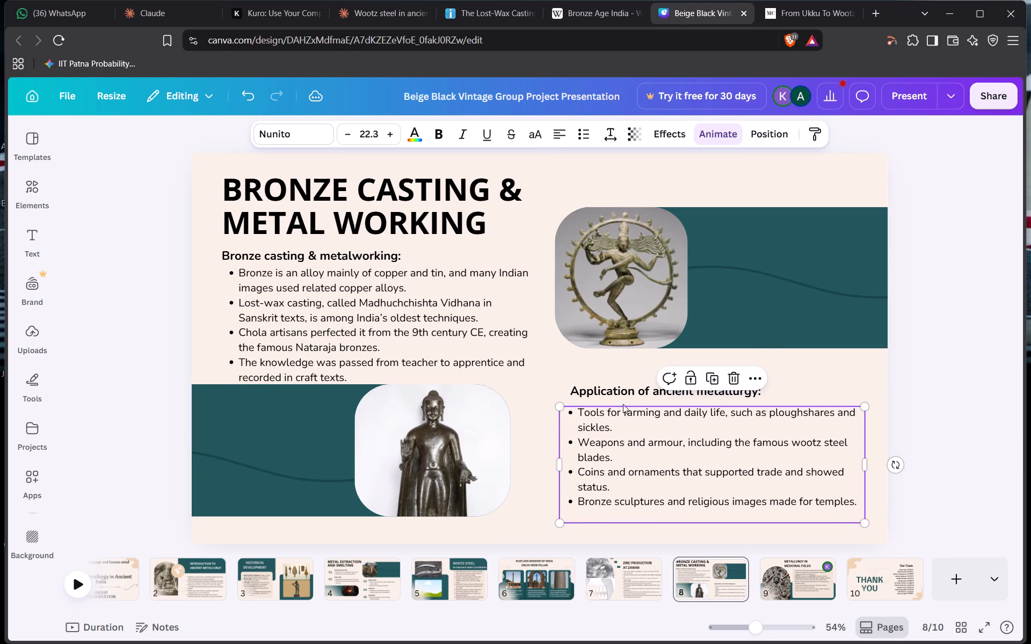
Enlarge the "Application of ancient metallurgy" heading to 25.6 and shift it and its bullets to line up with the Nataraja photo's left edge.
left_click(591, 388)
left_click_drag(567, 383, 562, 378)
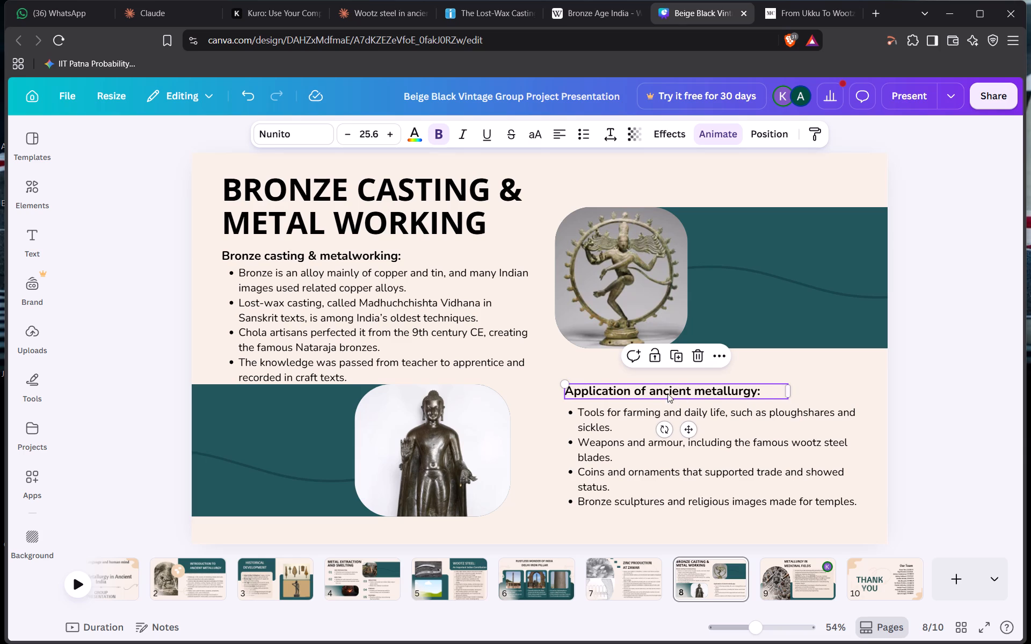
left_click(658, 389)
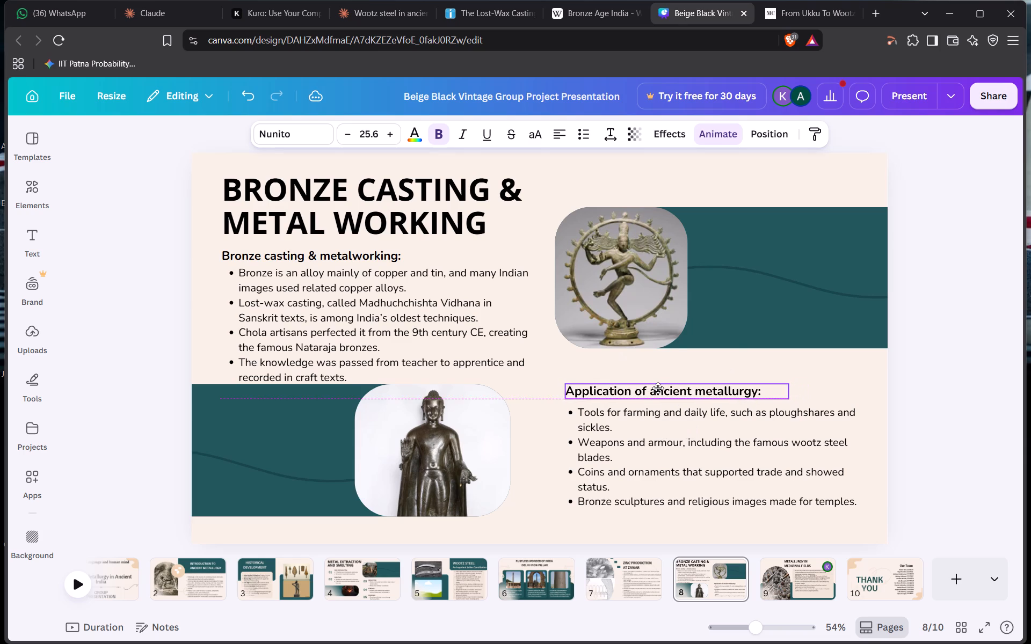
left_click_drag(712, 451, 706, 451)
left_click(941, 369)
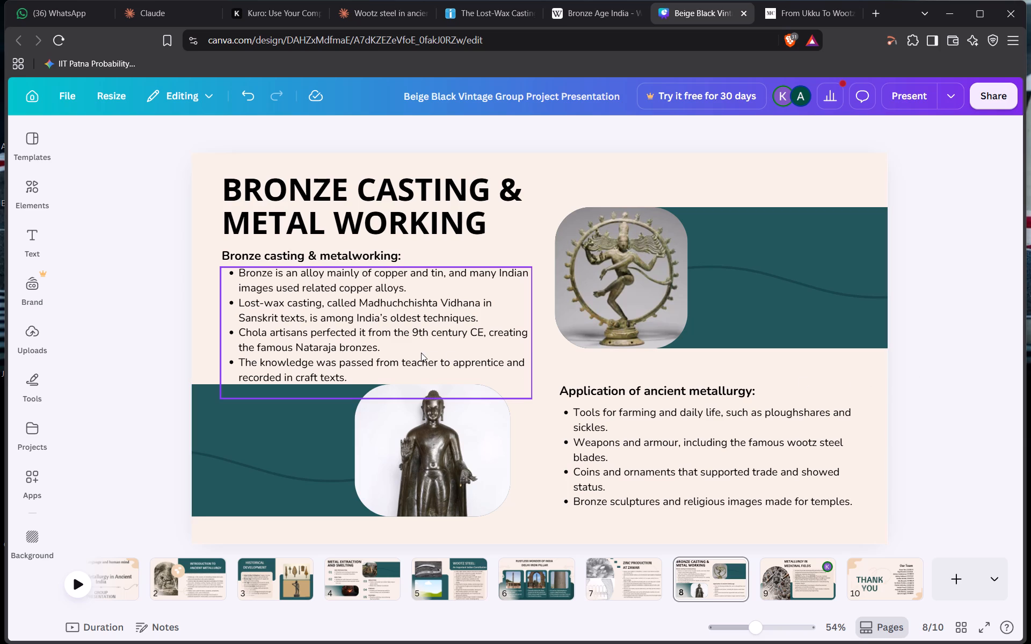
Scale the bronze casting bullets down to 21.1 so their last line clears the teal band of the Buddha photo.
left_click(450, 355)
left_click_drag(535, 397, 529, 392)
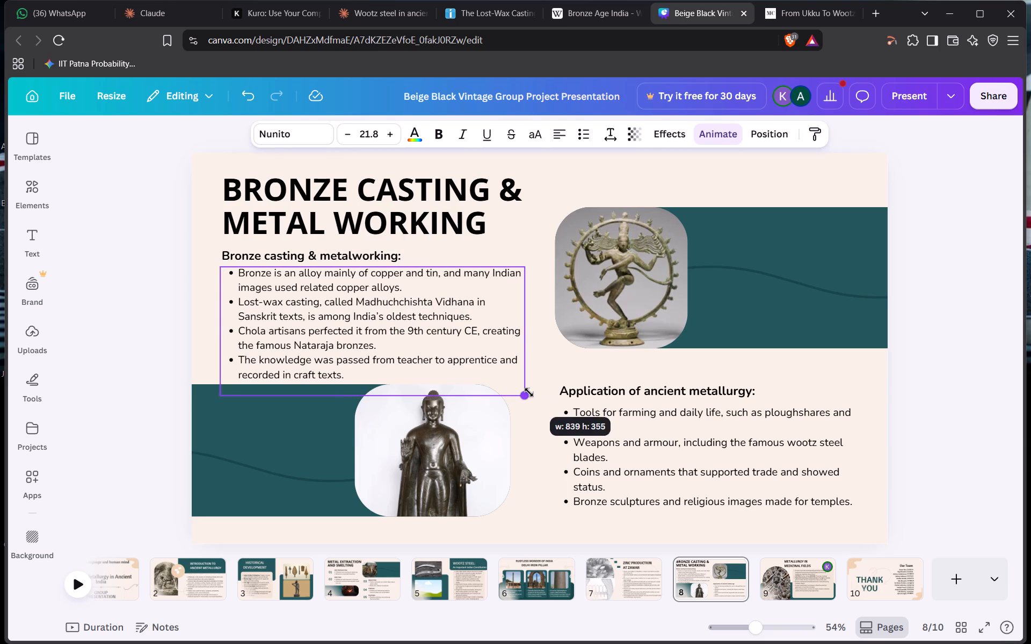
left_click_drag(529, 392, 524, 385)
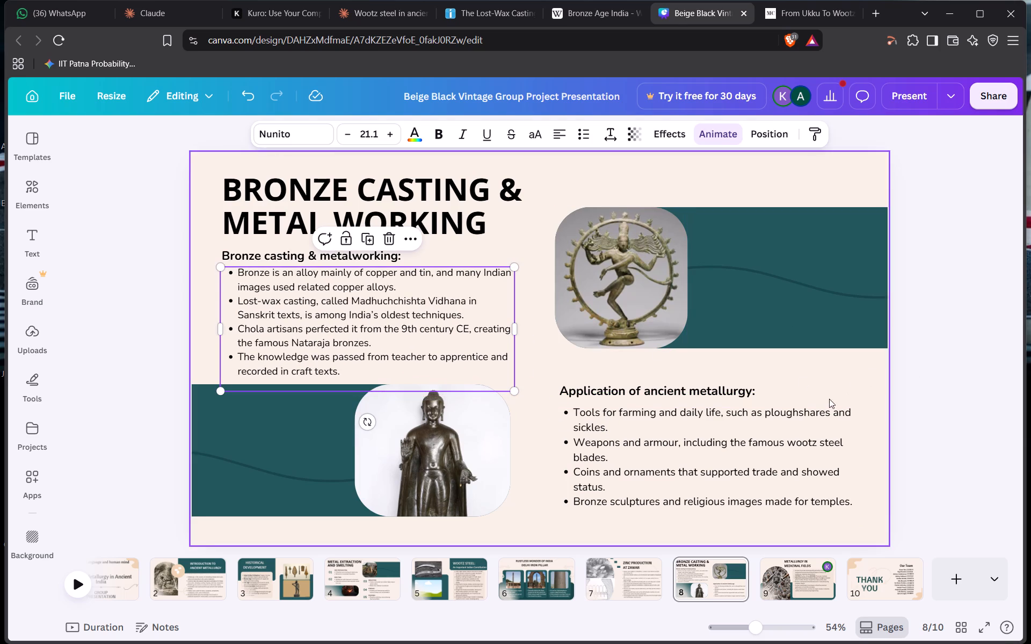
left_click(537, 239)
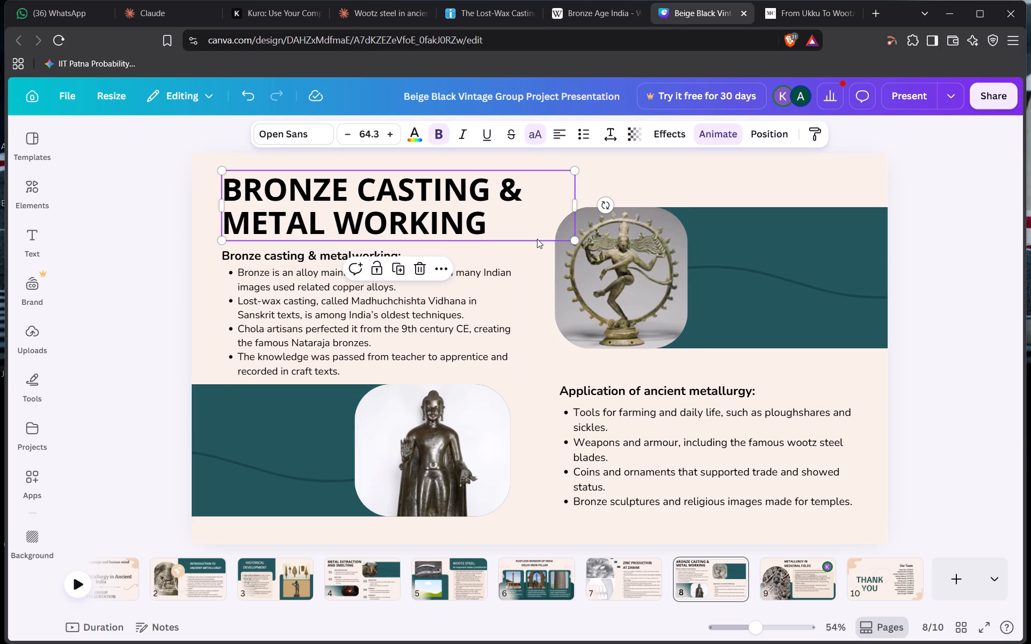
left_click(419, 331)
right_click(419, 331)
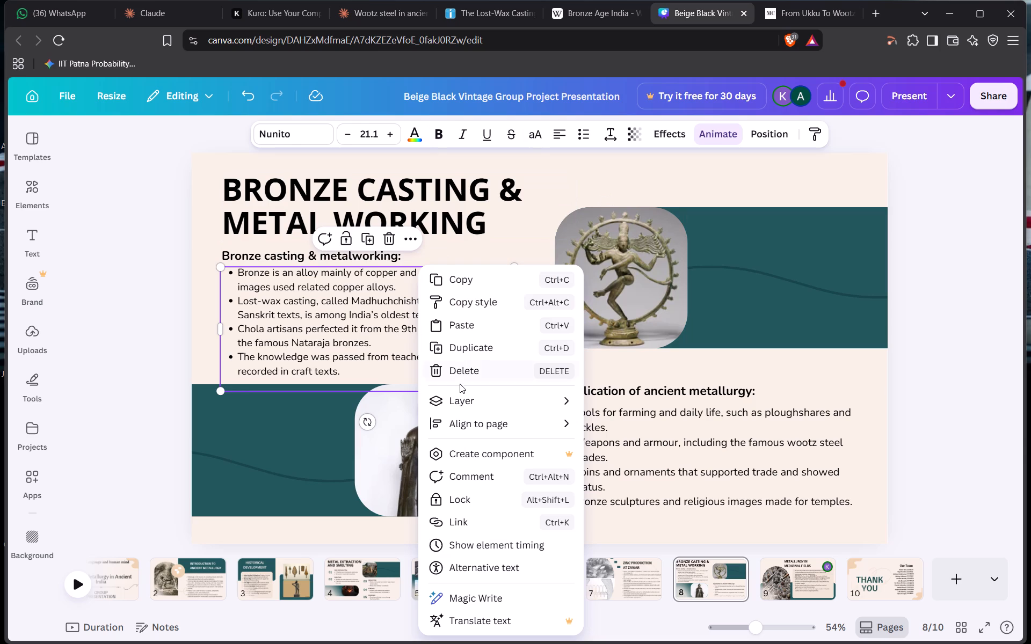
left_click(762, 411)
Set the application bullets' font size to 22.
left_click(744, 434)
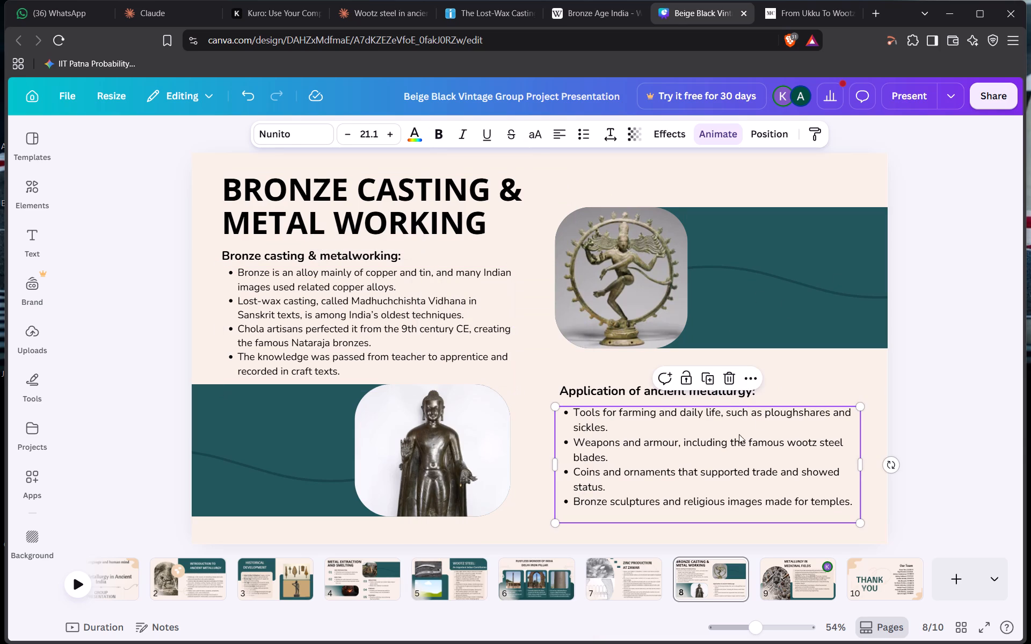
left_click(379, 131)
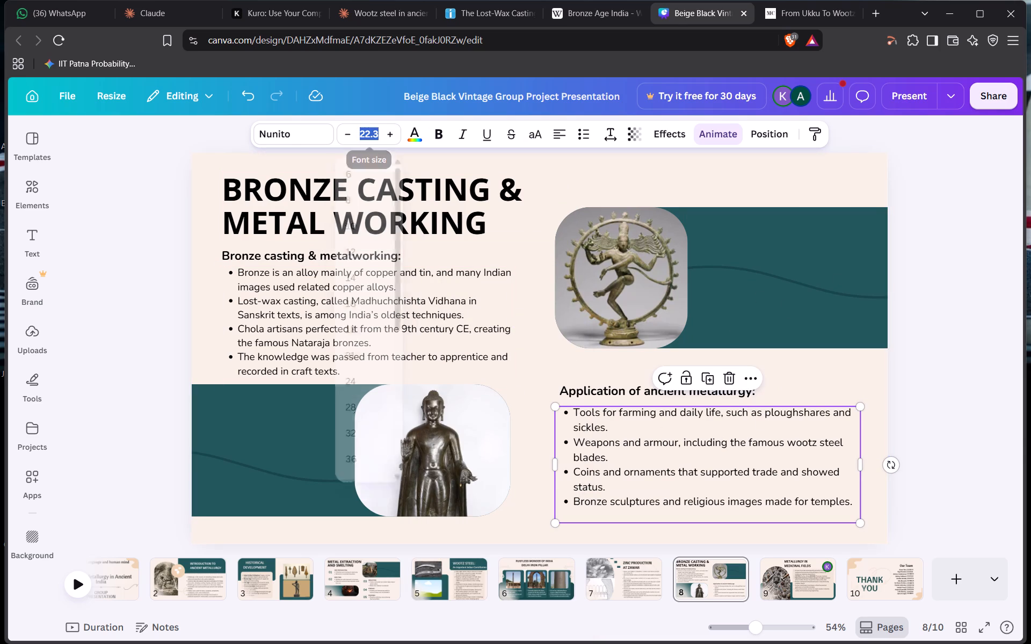
type("22")
key("Return")
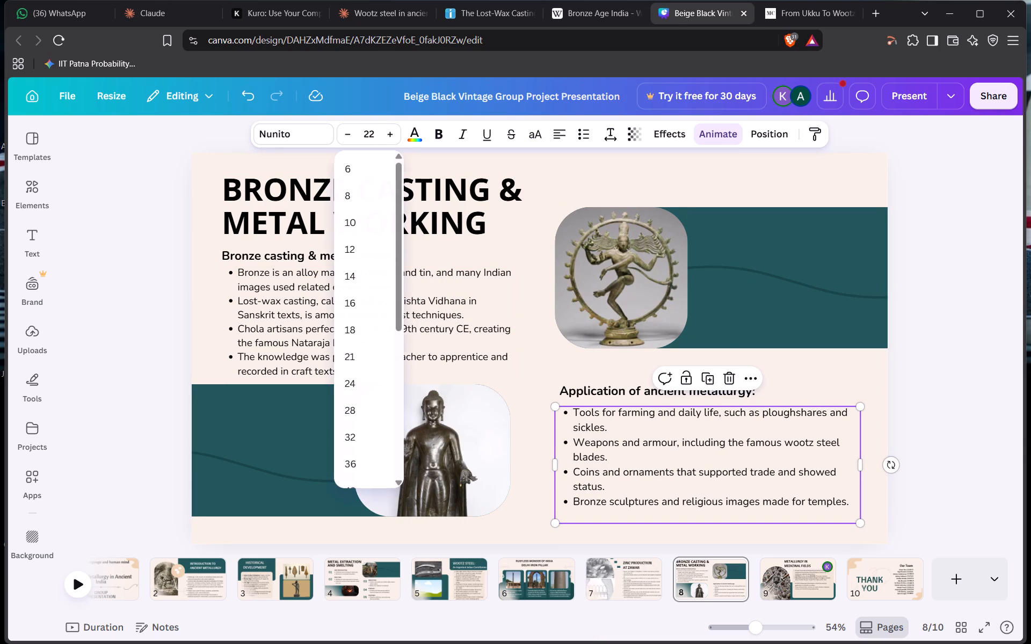
left_click(940, 382)
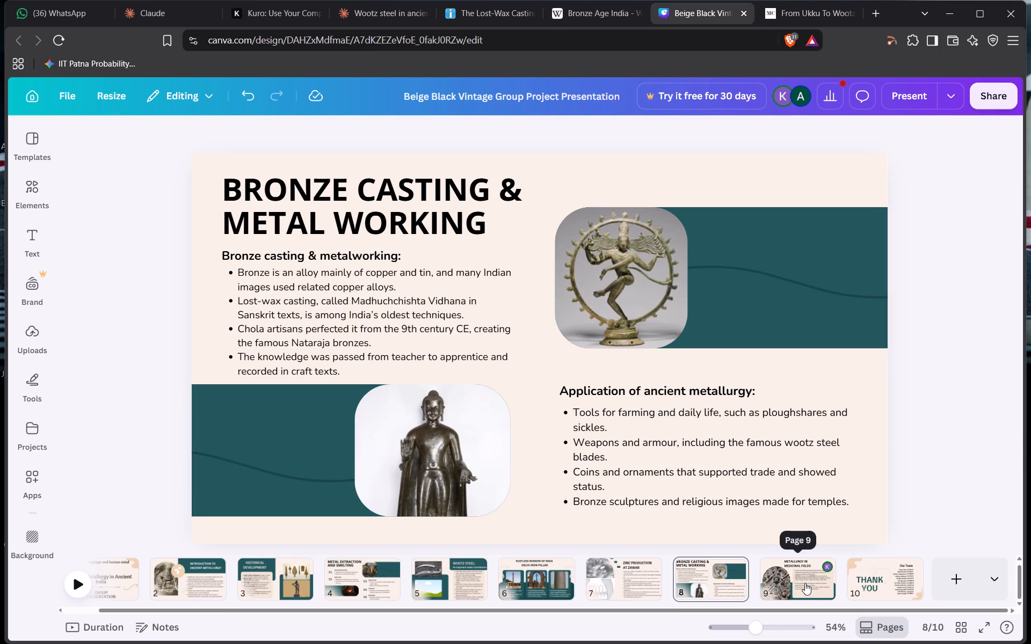
Look at the closing Thank You slide and check the Bronze Age India Wikipedia article.
left_click(883, 585)
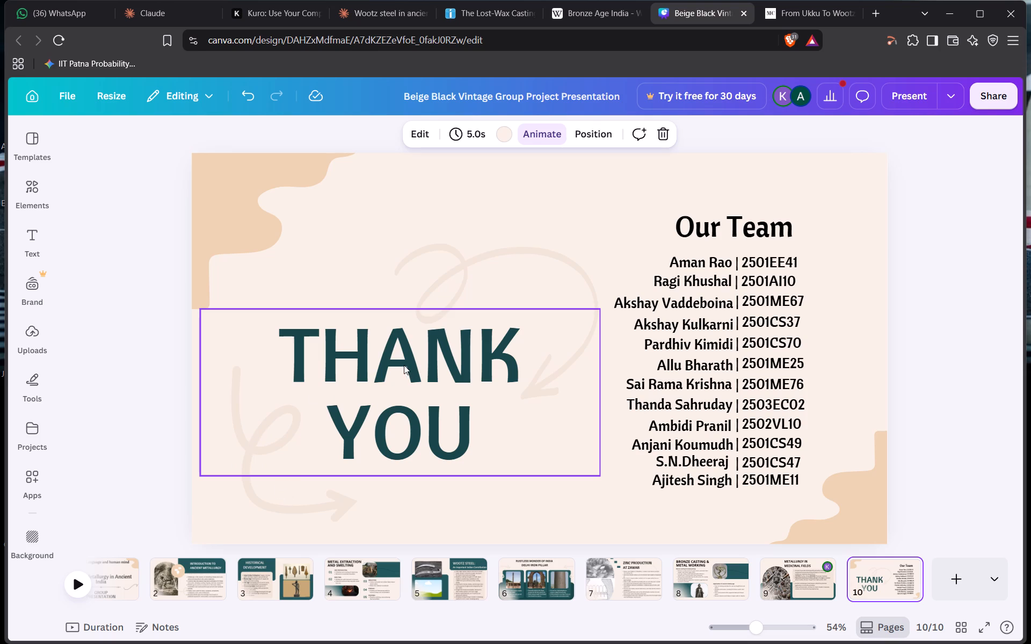
left_click(594, 21)
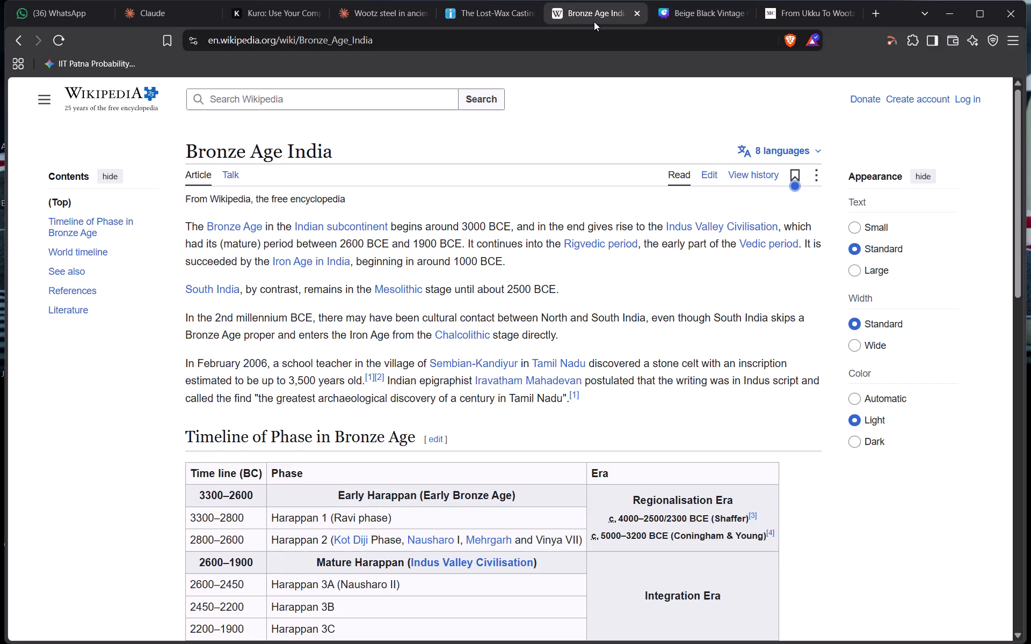
scroll(364, 382, "down", 2)
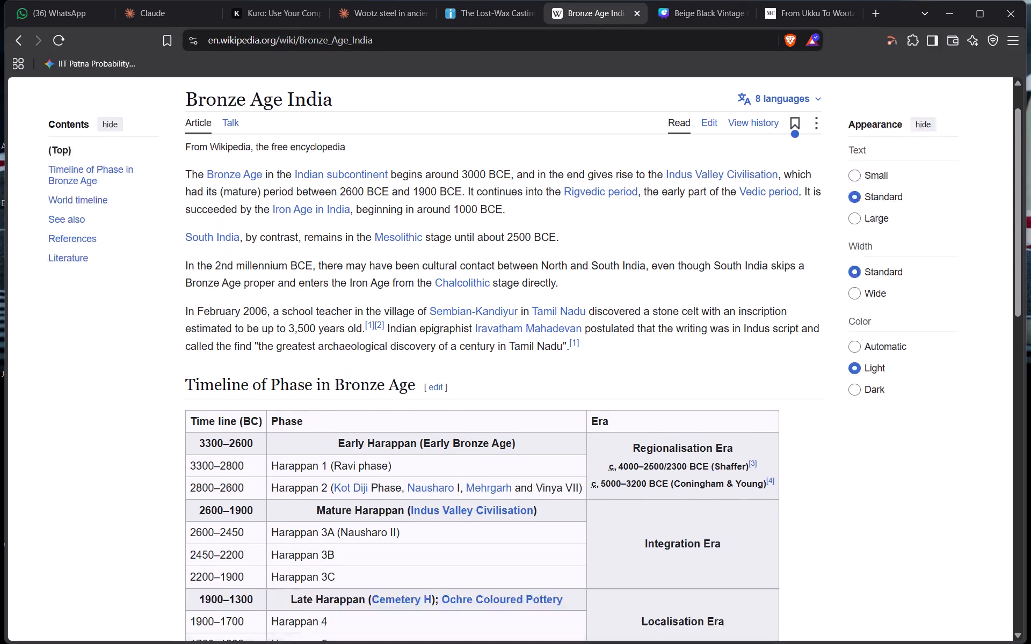
Search the web in a new tab for "meaning of bibilography" and read the definitions in the results.
left_click(876, 13)
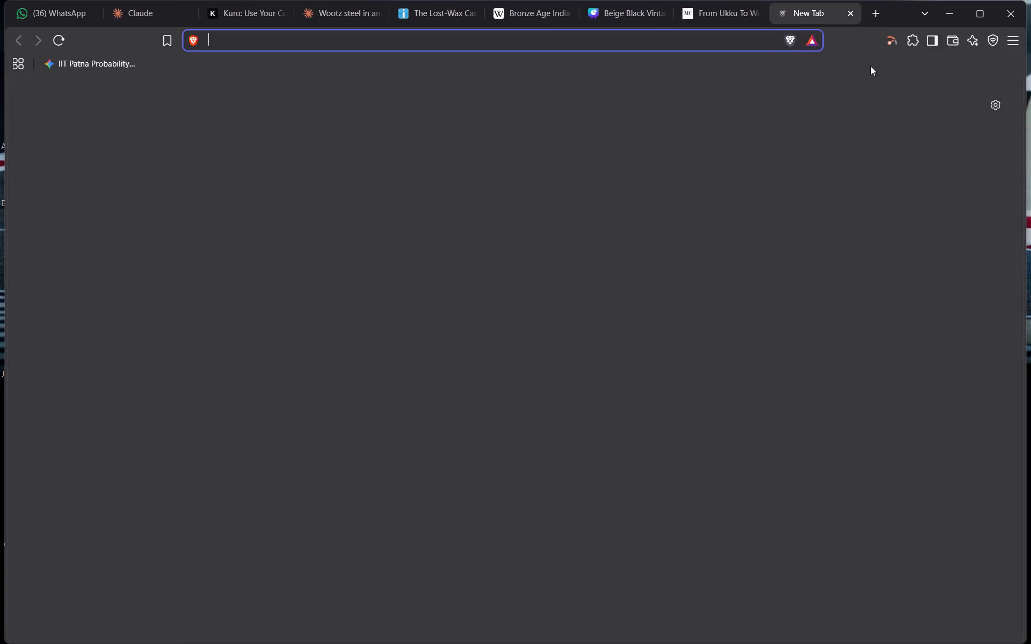
type("meaning of bibilography'")
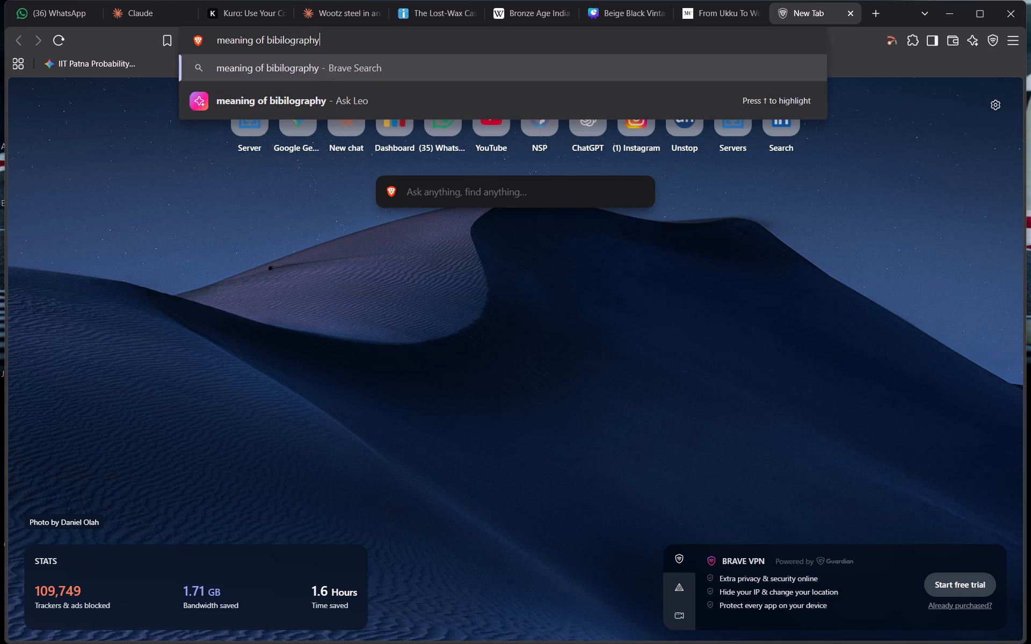
key("BackSpace")
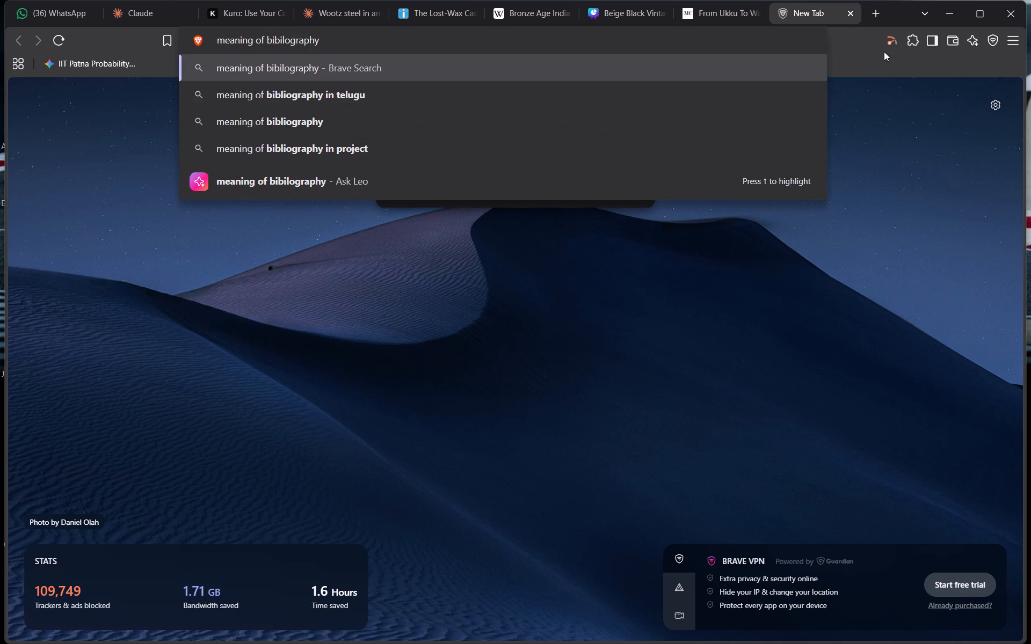
key("Return")
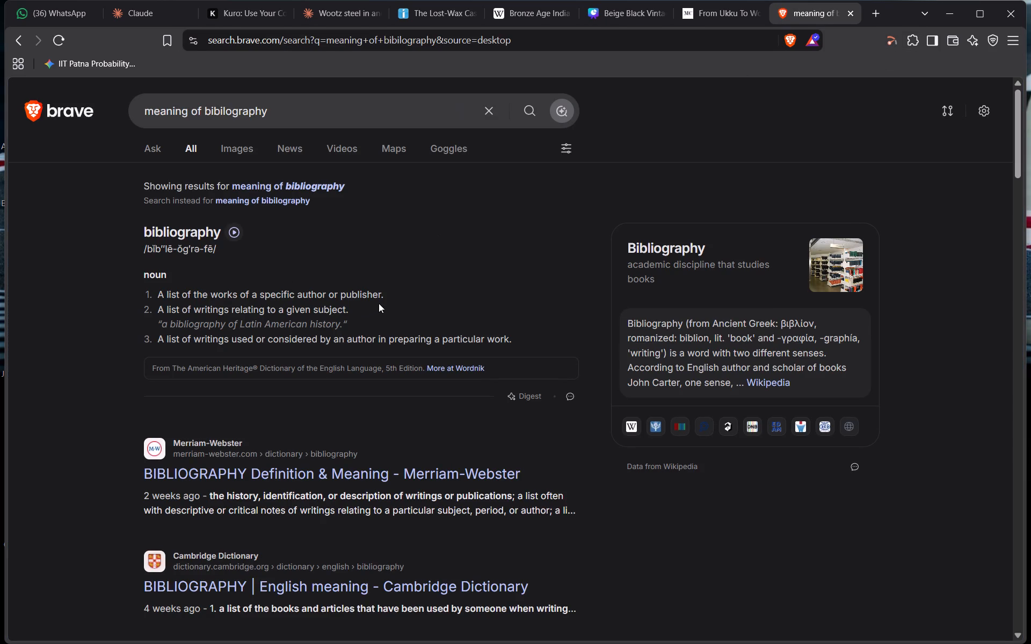
left_click_drag(378, 300, 306, 290)
triple_click(306, 290)
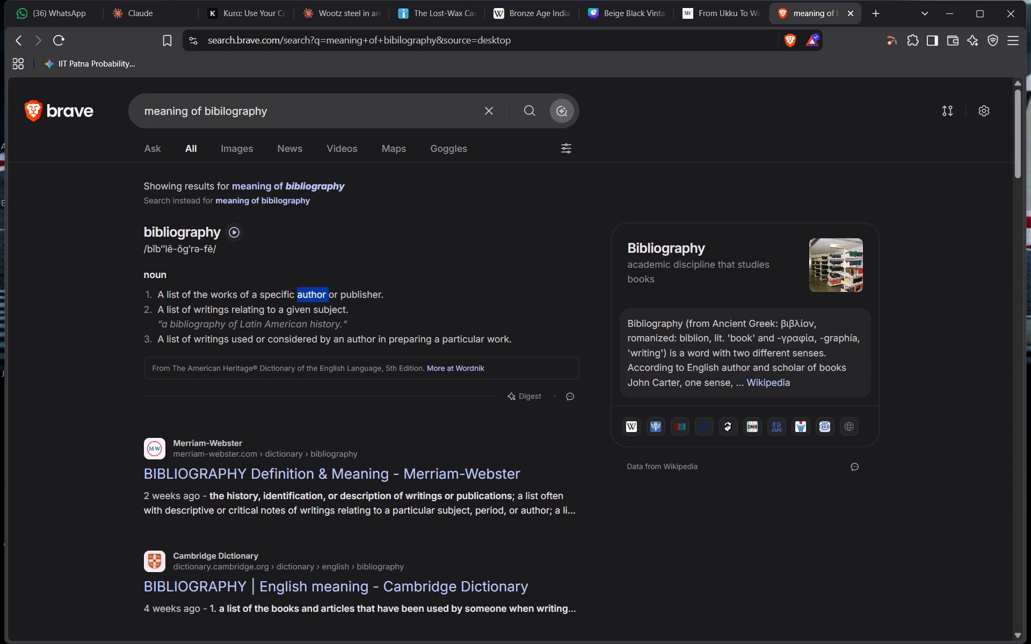
left_click(306, 290)
left_click(299, 296)
triple_click(297, 296)
left_click(297, 296)
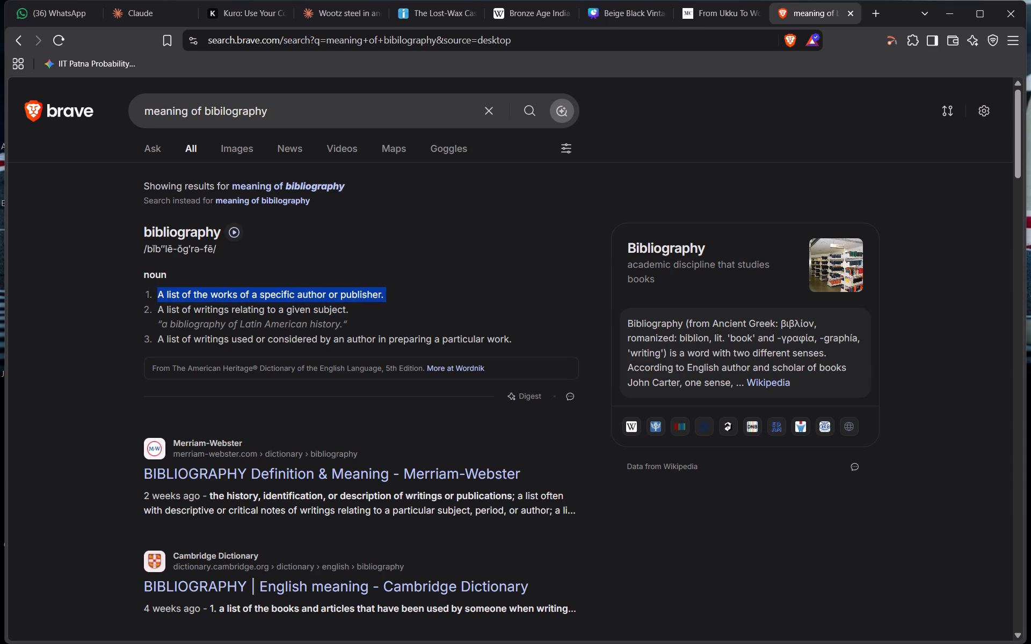
left_click(344, 302)
scroll(345, 302, "down", 3)
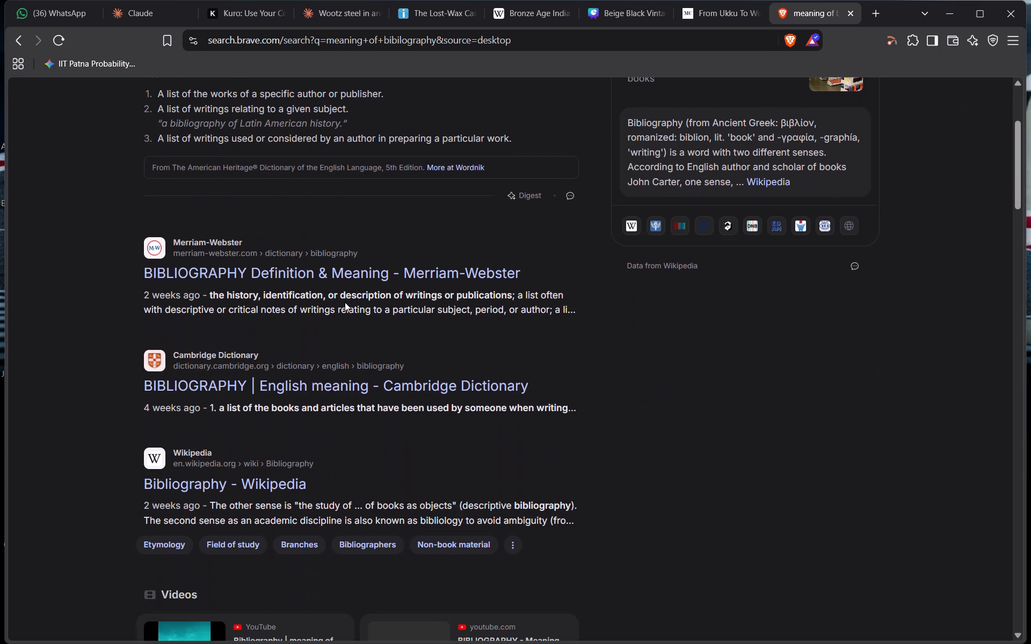
scroll(345, 301, "up", 2)
Check the From Ukku To Wootz source article and return to the Thank You slide in Canva.
left_click(722, 4)
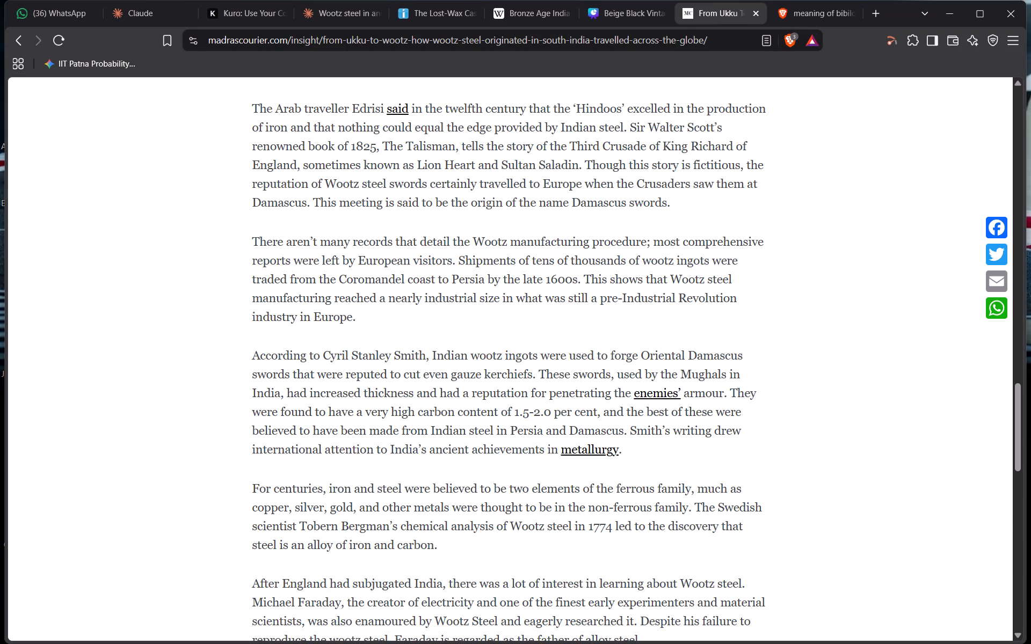
left_click(621, 20)
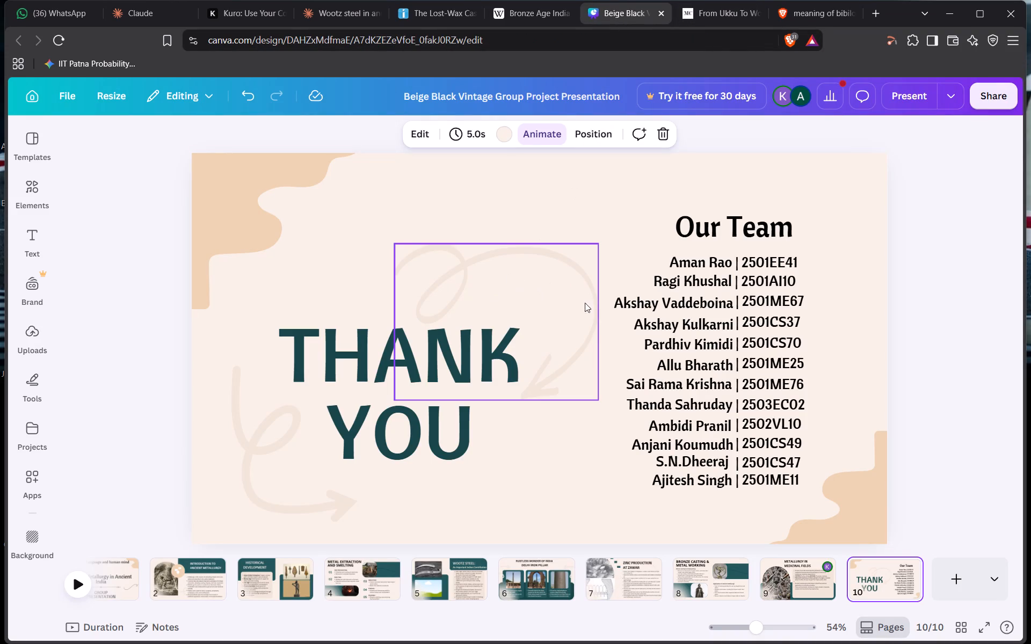
left_click(561, 292)
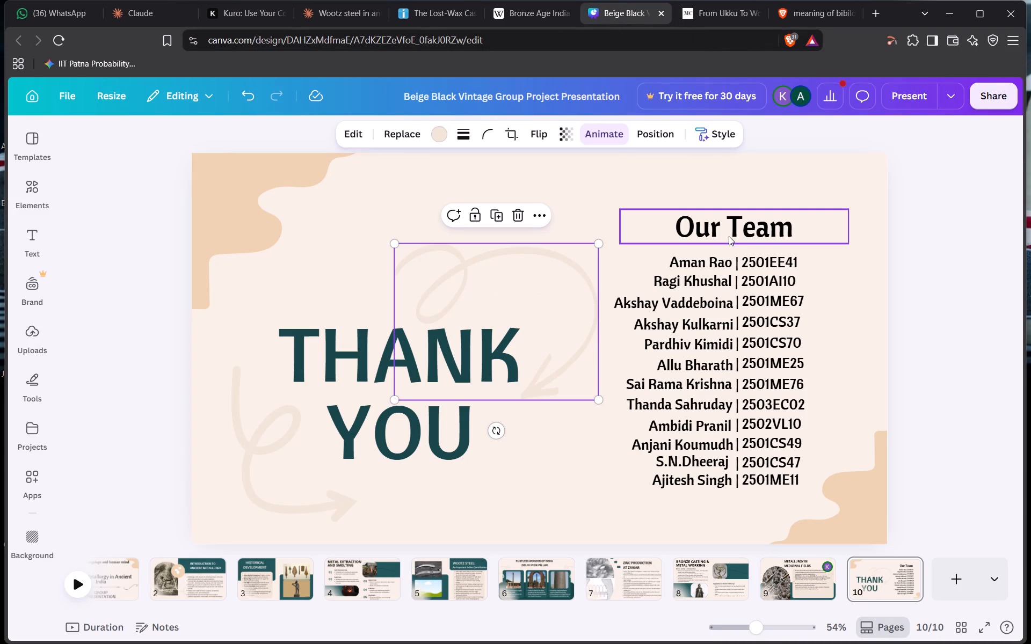
Review the Metallurgy in Medicinal Fields slide and the Nataraja image on the Bronze Casting & Metal Working slide.
left_click(807, 578)
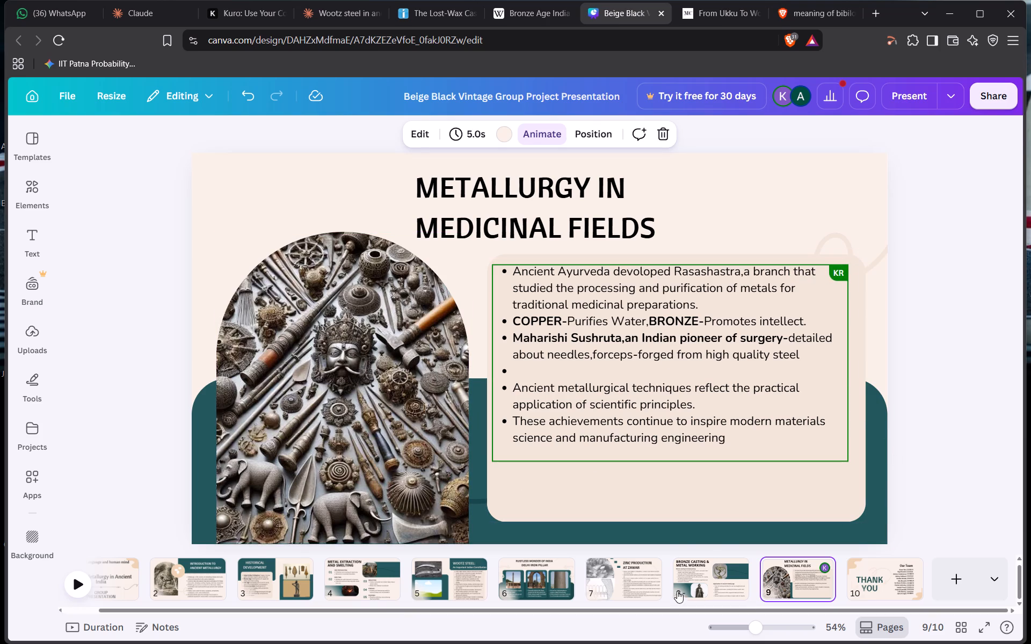
left_click(691, 579)
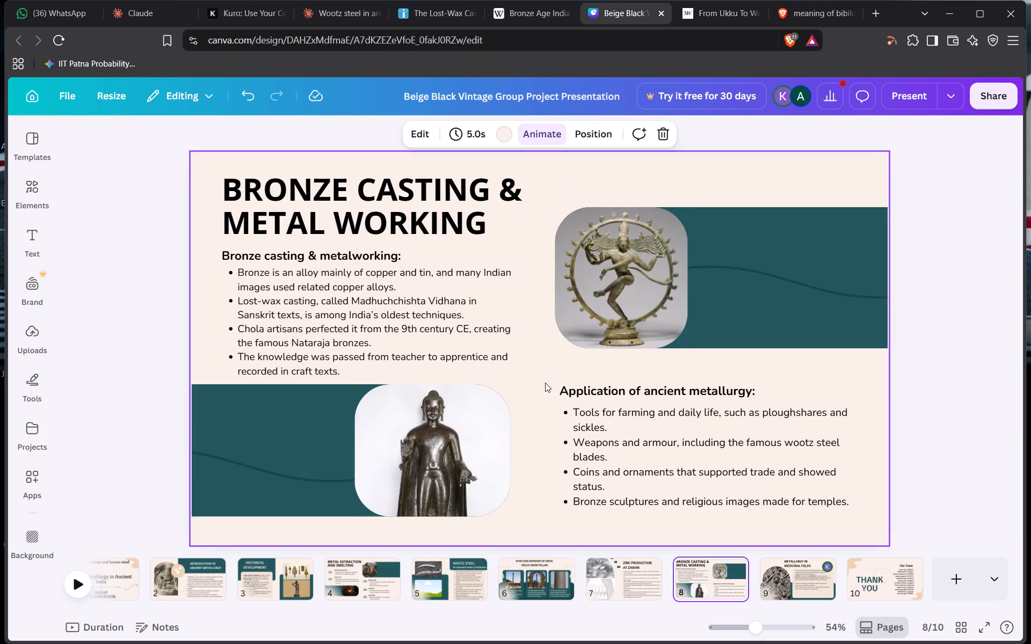
left_click(575, 333)
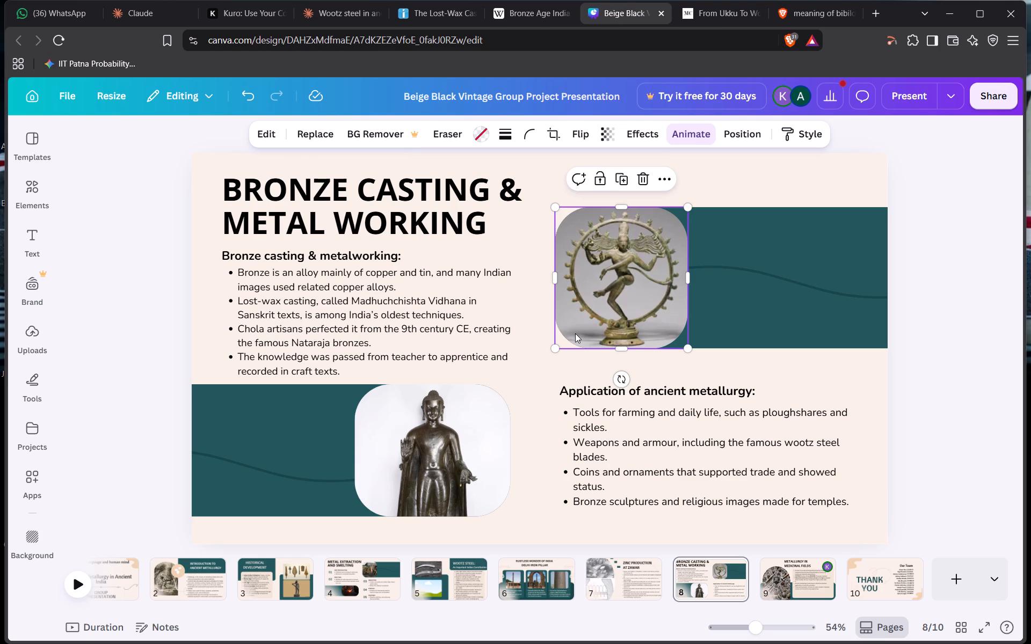
Search the web in a new tab for "ancient bronze scultures" and look over the results.
left_click(878, 16)
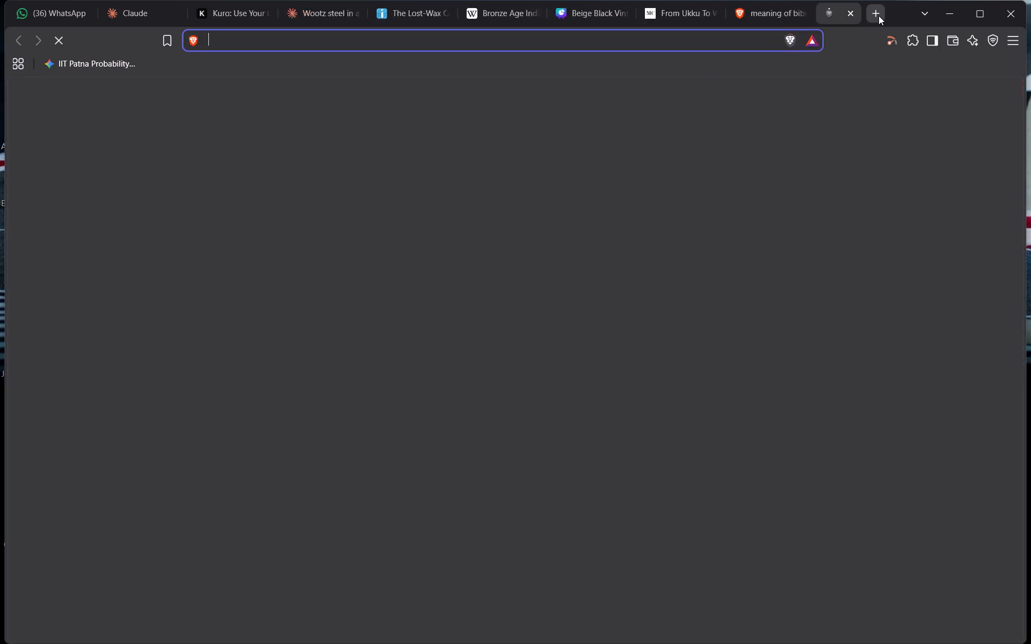
type("ancient bronze sculturw")
key("BackSpace")
type("es")
key("Return")
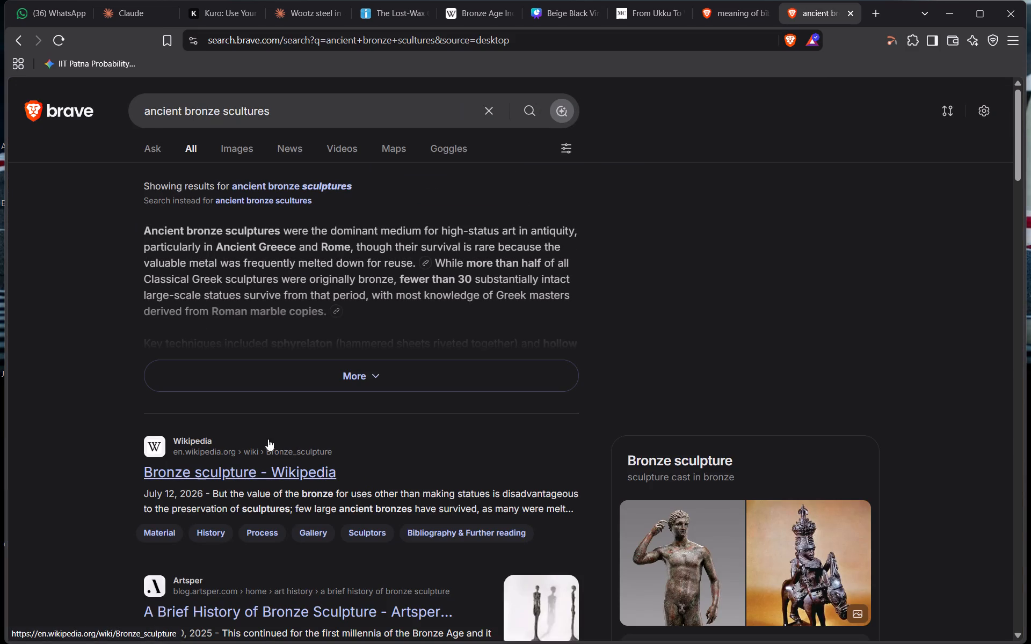
left_click_drag(285, 233, 393, 232)
left_click(393, 232)
left_click(308, 224)
left_click(336, 223)
double_click(340, 223)
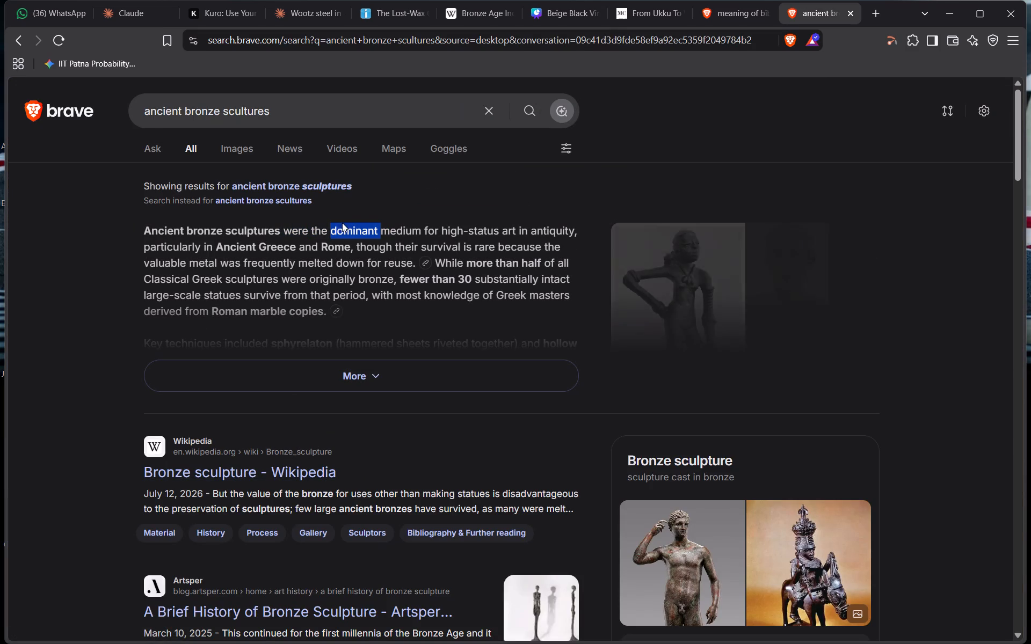
left_click(344, 223)
left_click(368, 223)
triple_click(420, 223)
left_click(420, 223)
left_click(293, 248)
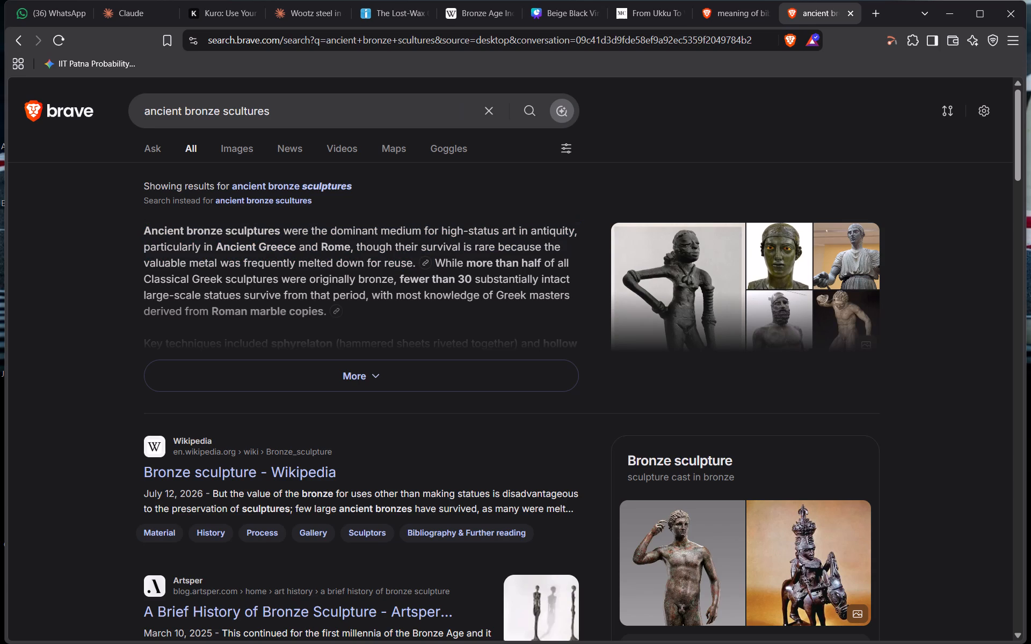
Narrow the bronze sculpture search by adding "india" to the query.
left_click(288, 123)
key("space")
type("india")
key("Return")
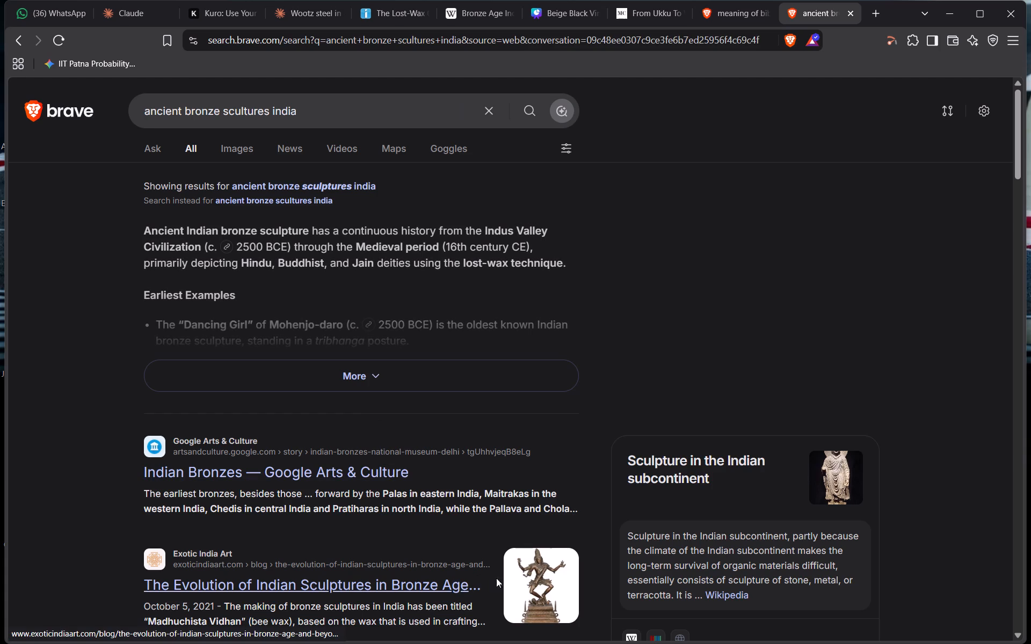
Open the Exotic India article on the evolution of Indian sculptures in the Bronze Age and examine its sculpture images.
left_click(455, 588)
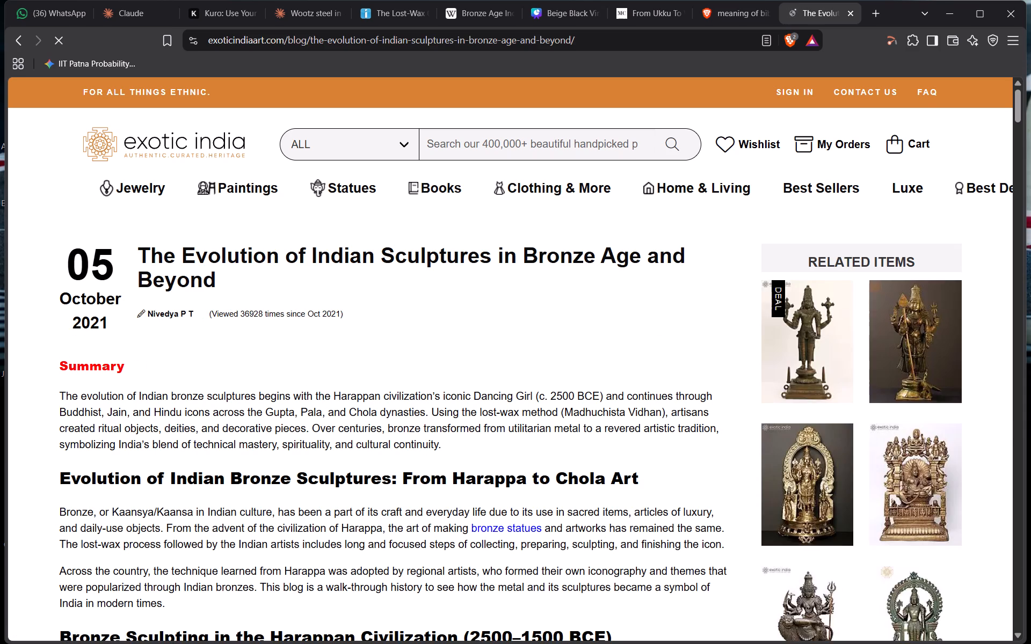
scroll(437, 428, "down", 3)
scroll(338, 394, "down", 7)
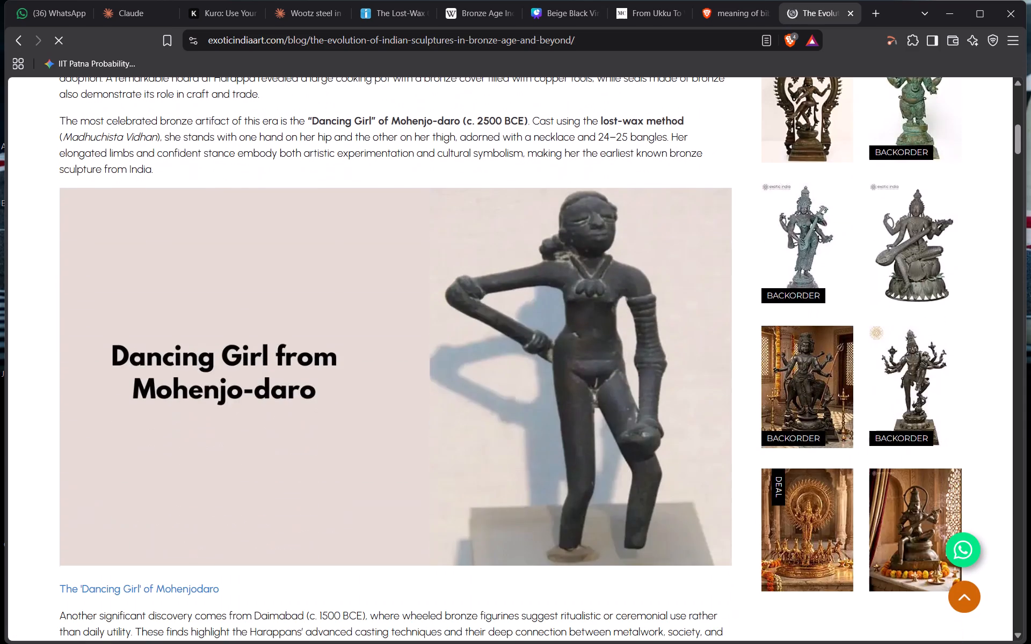
scroll(463, 384, "down", 3)
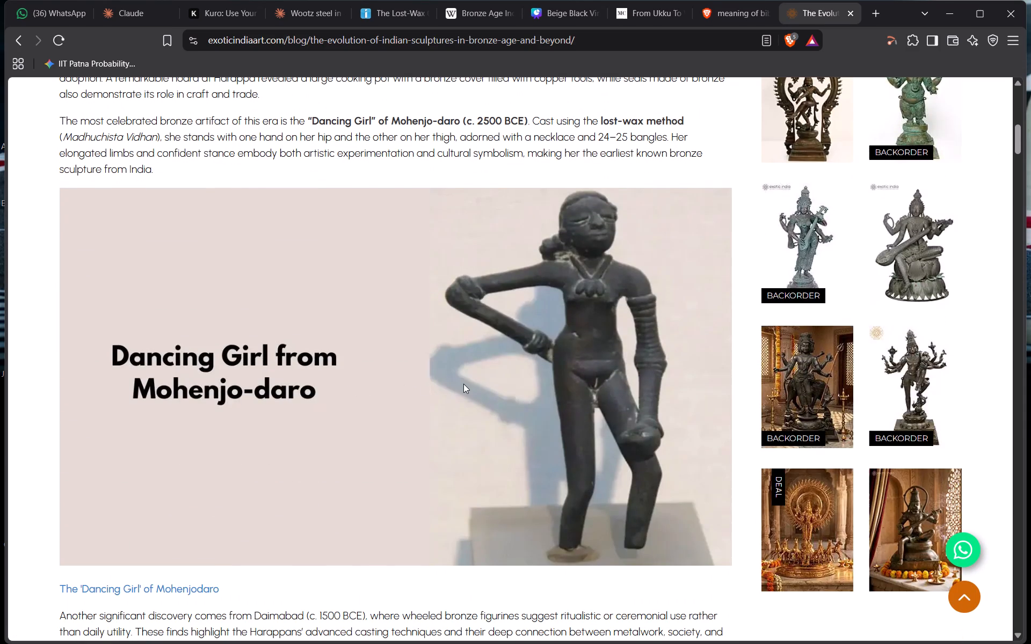
scroll(463, 384, "down", 14)
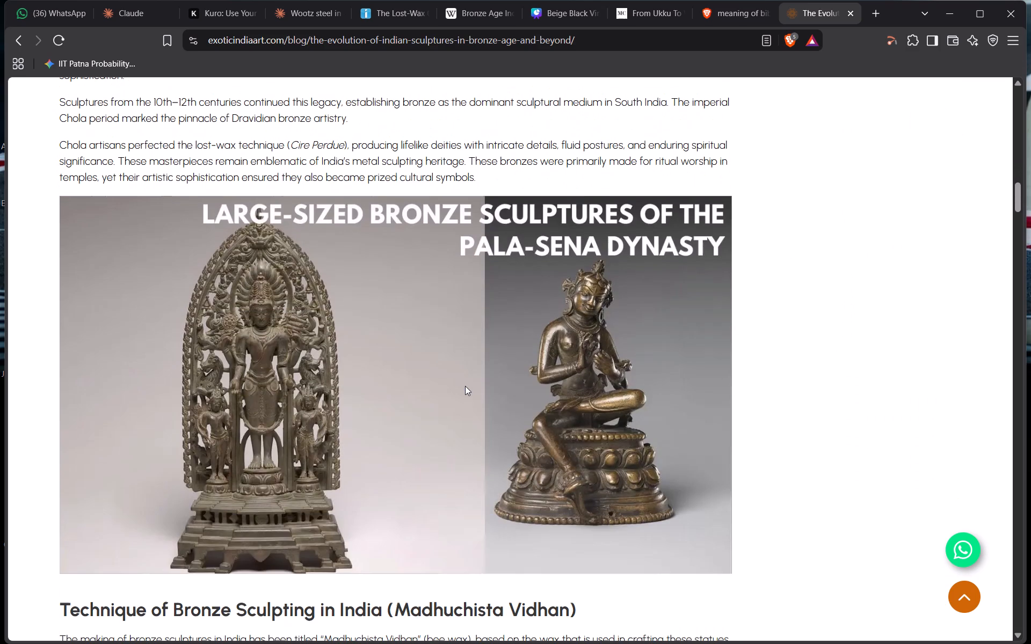
scroll(465, 386, "down", 4)
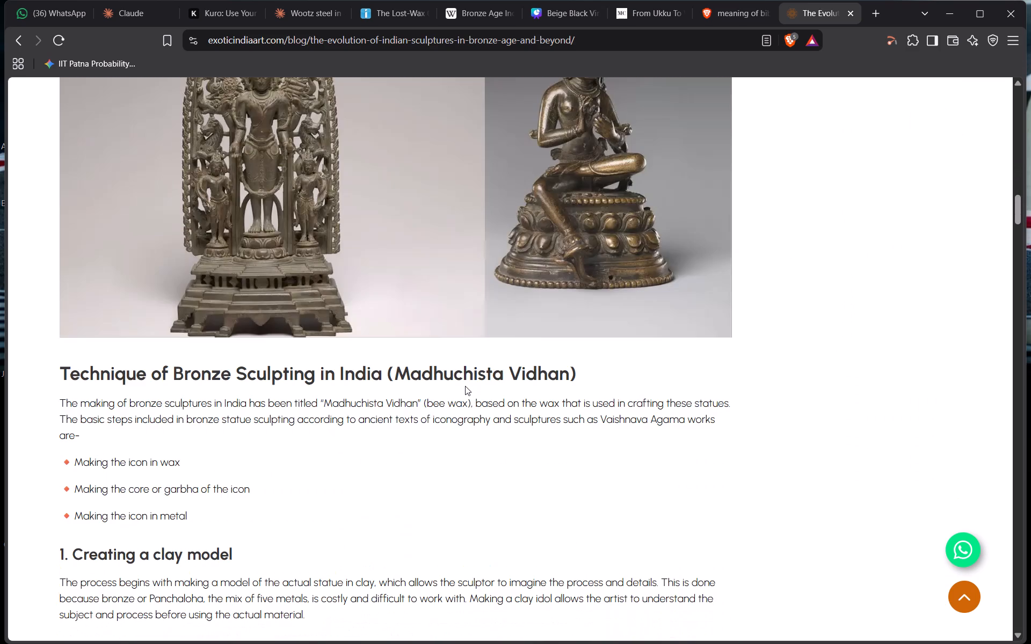
scroll(464, 386, "up", 6)
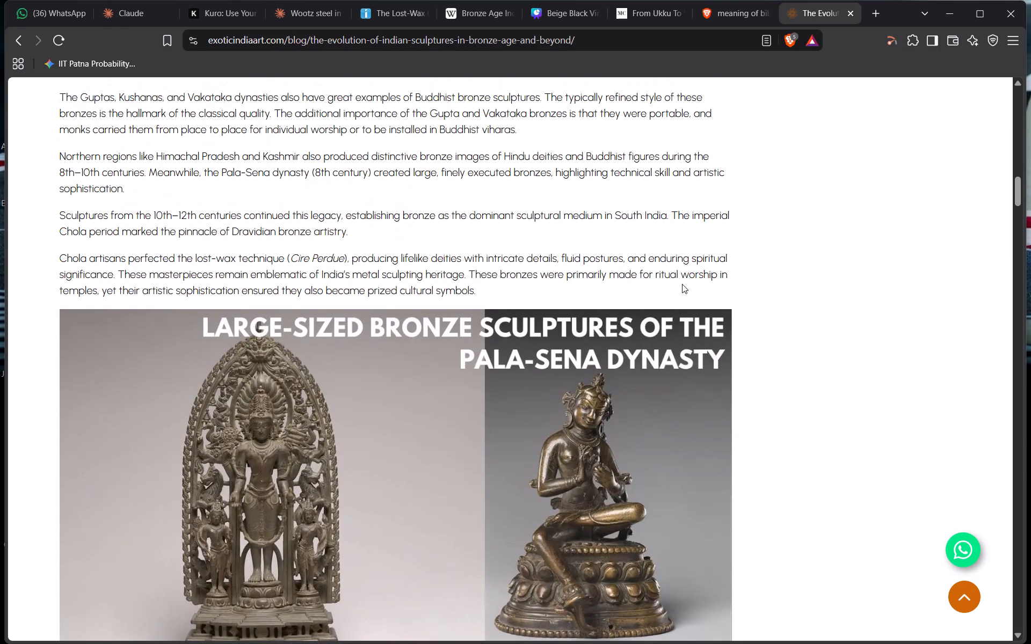
scroll(677, 277, "up", 18)
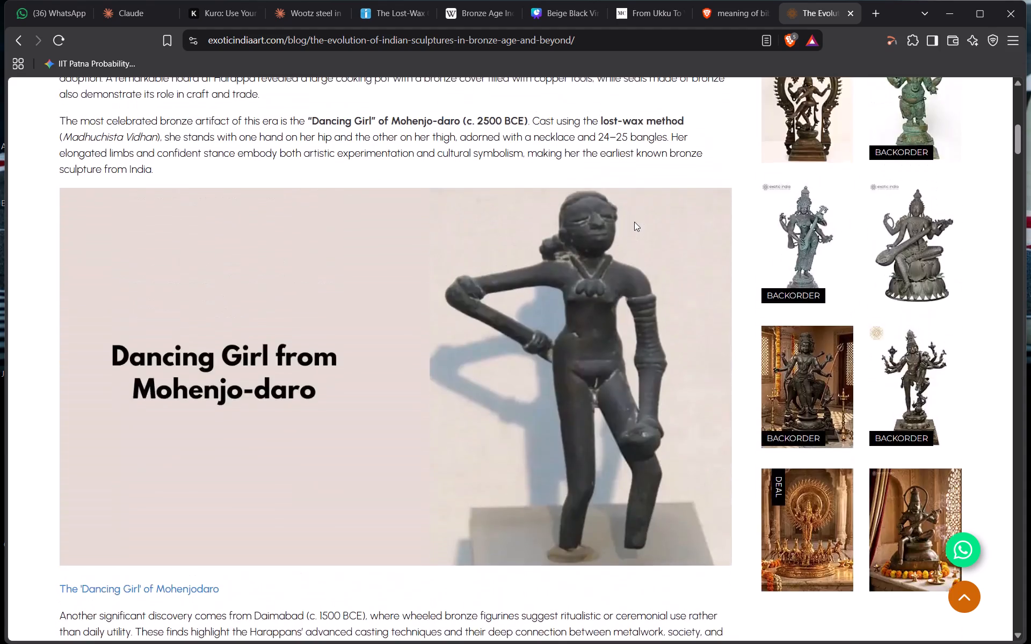
scroll(634, 222, "up", 10)
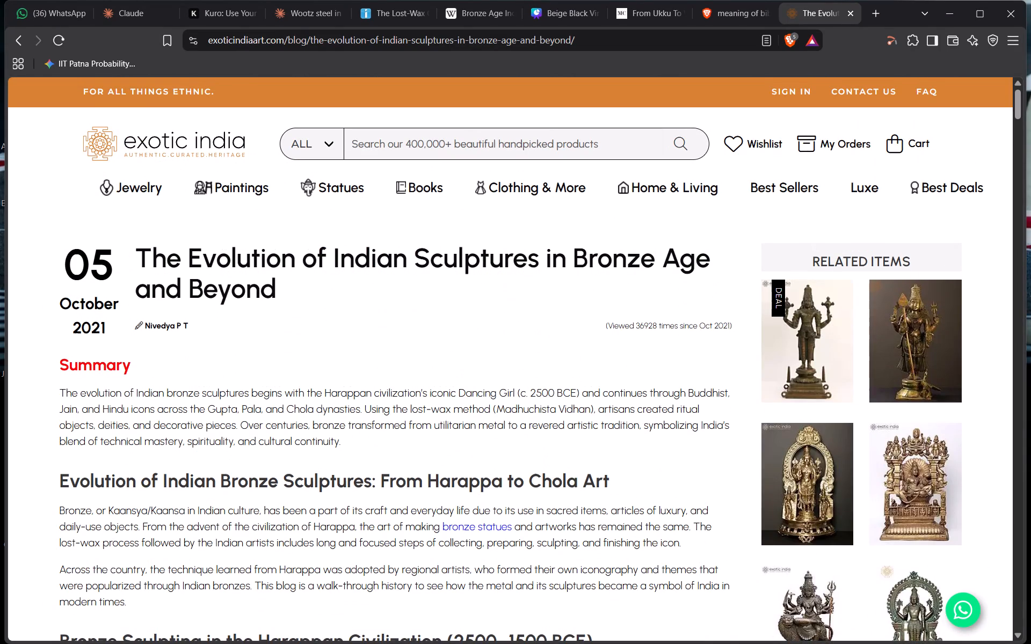
scroll(464, 261, "down", 20)
scroll(464, 261, "down", 11)
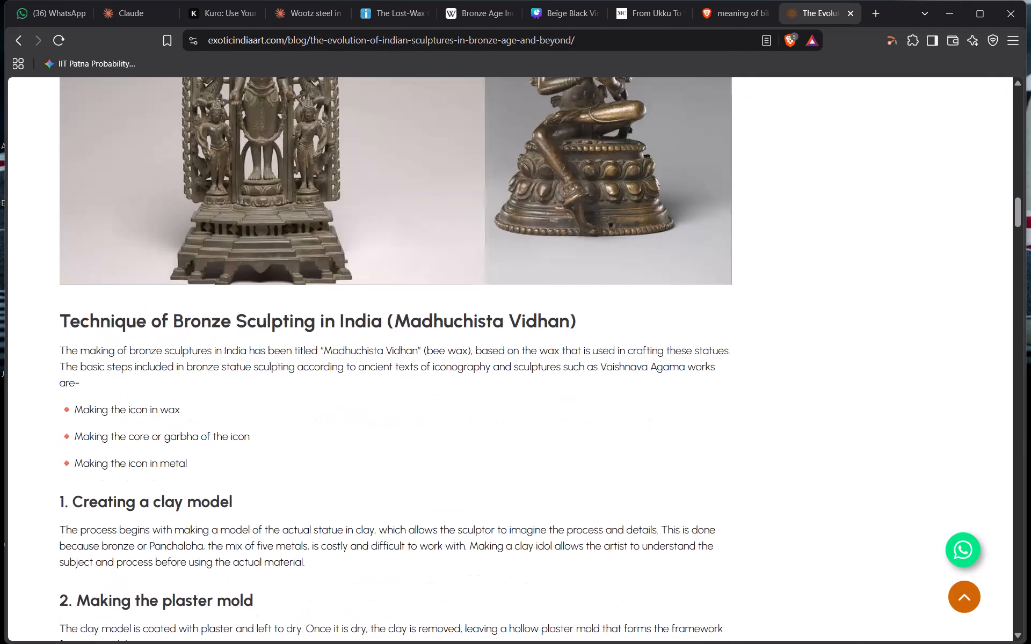
scroll(160, 216, "up", 2)
scroll(235, 252, "up", 1)
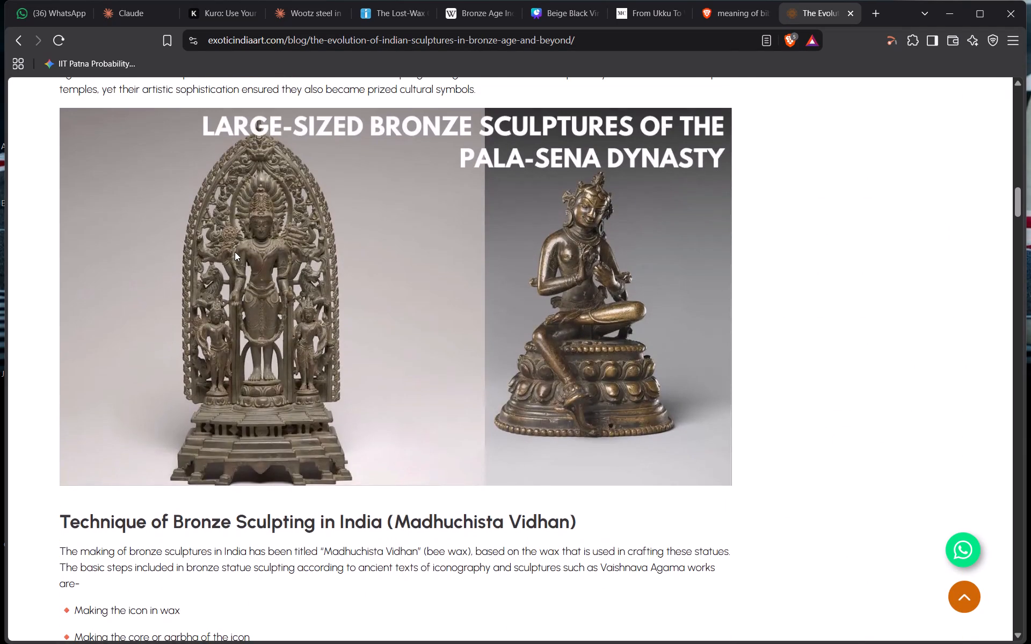
scroll(235, 252, "down", 17)
scroll(236, 253, "up", 9)
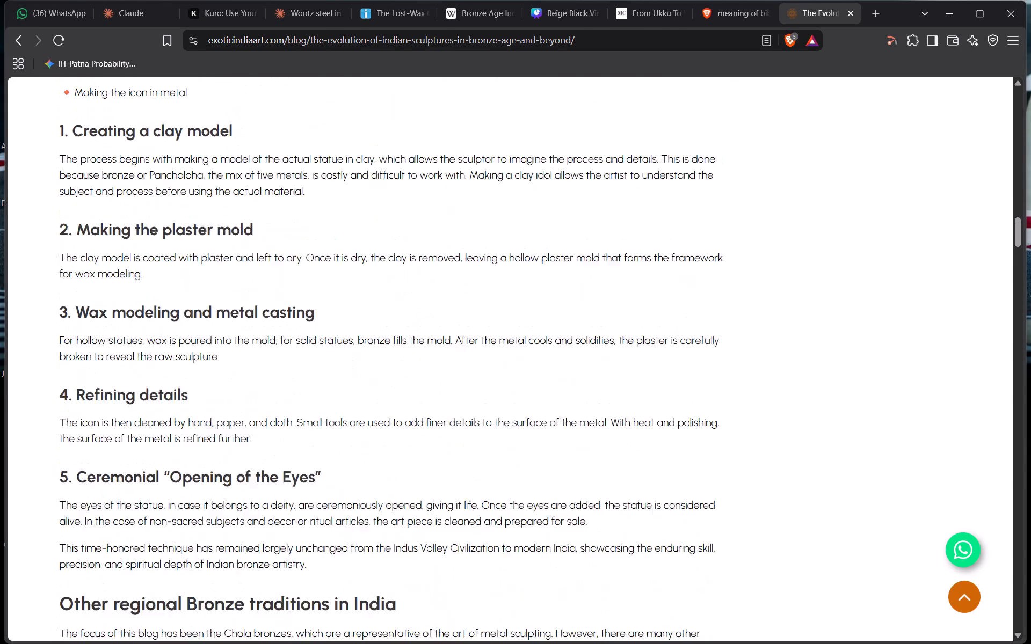
scroll(239, 253, "up", 7)
Bring the article's Pala-Sena dynasty bronze sculptures image into Canva's Bronze Casting slide, placing it clear of the Nataraja frame.
left_click_drag(515, 243, 636, 8)
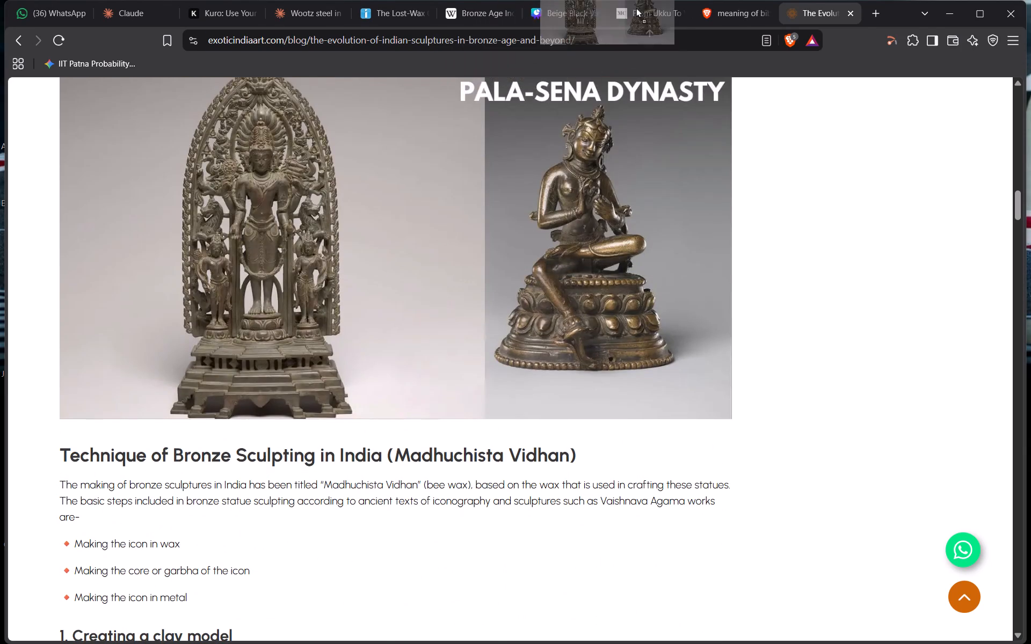
left_click_drag(636, 8, 544, 0)
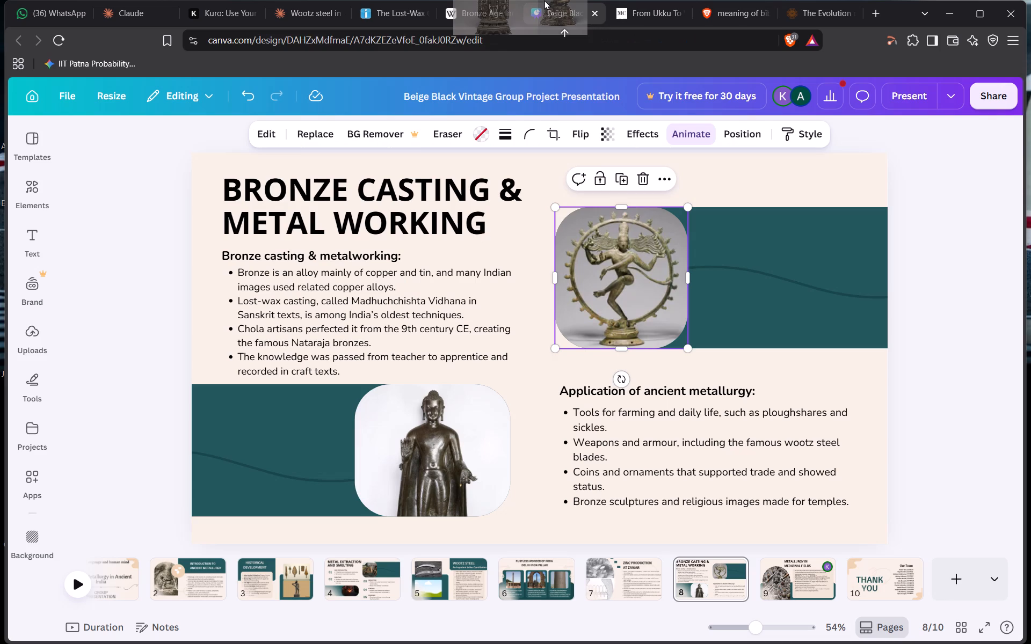
left_click_drag(544, 0, 779, 236)
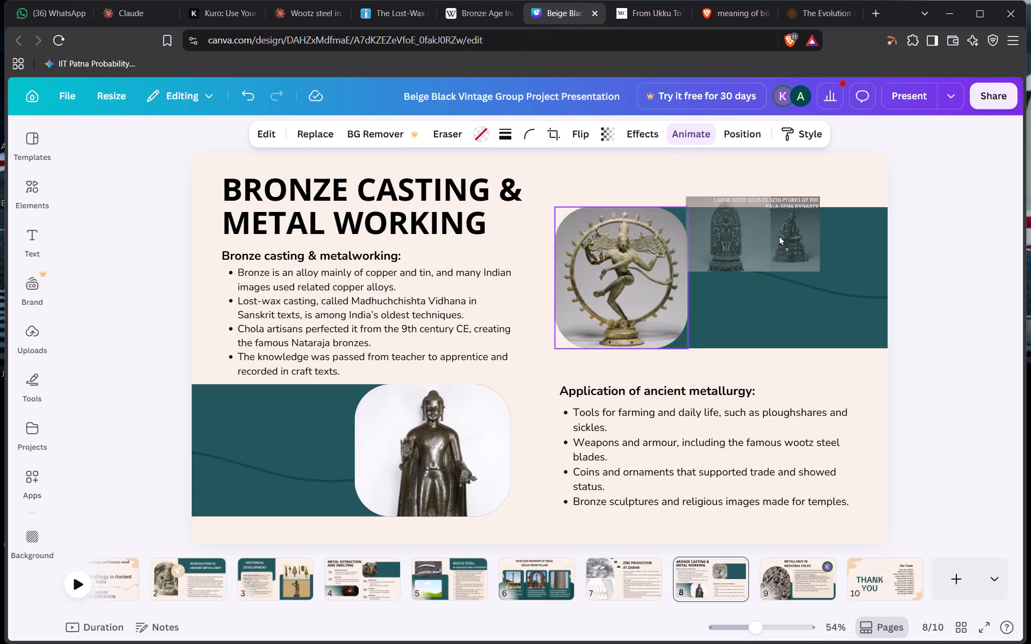
left_click_drag(779, 236, 786, 237)
left_click_drag(635, 266, 462, 310)
Replace the Nataraja image with the Pala-Sena sculptures image, widening the emptied frame across most of the teal block to hold it.
left_click(670, 253)
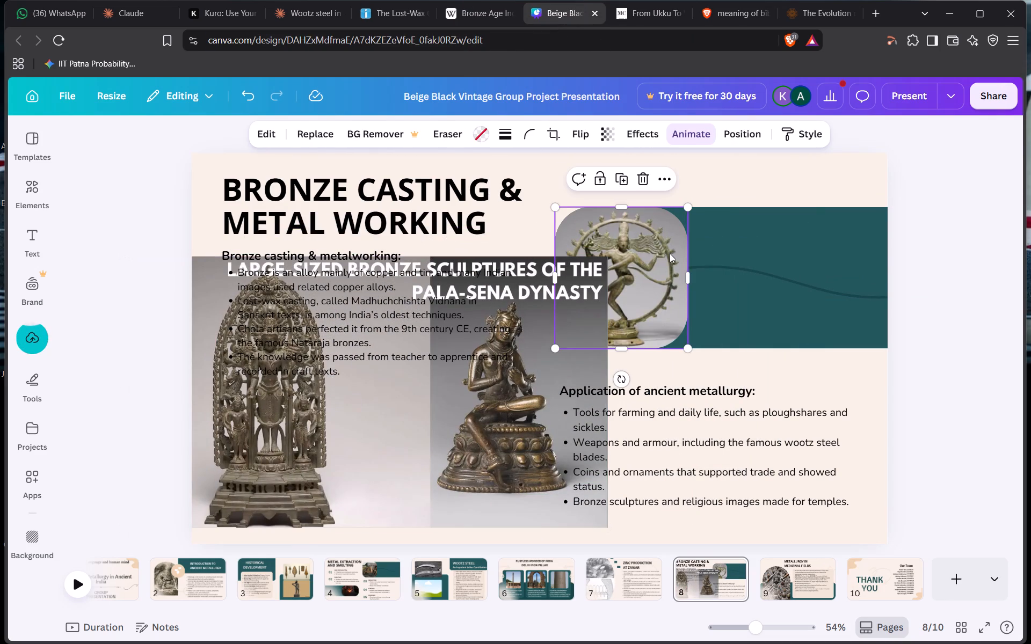
key("Delete")
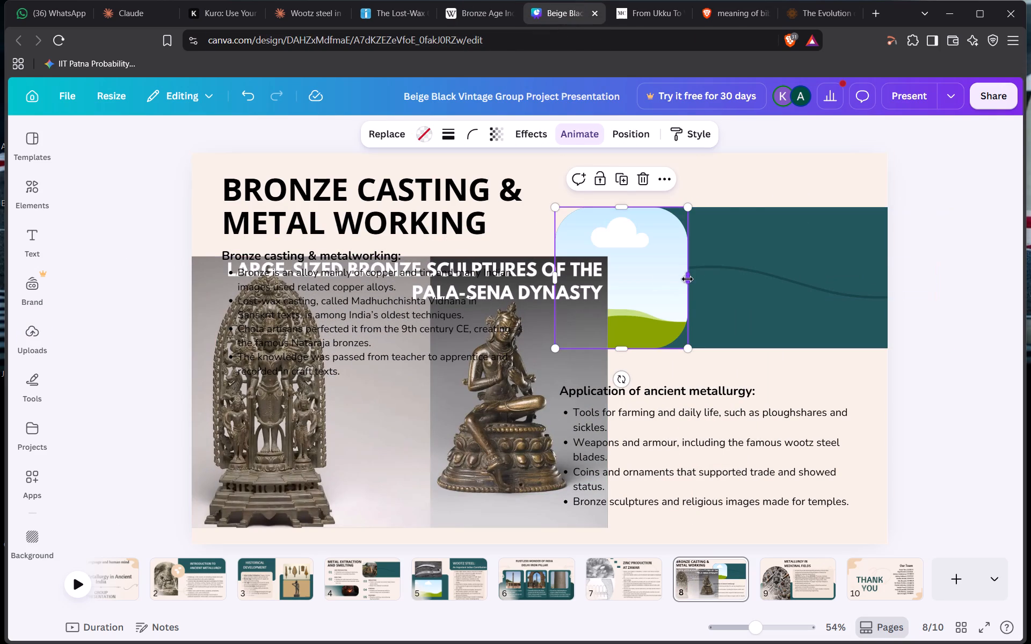
left_click_drag(687, 279, 841, 282)
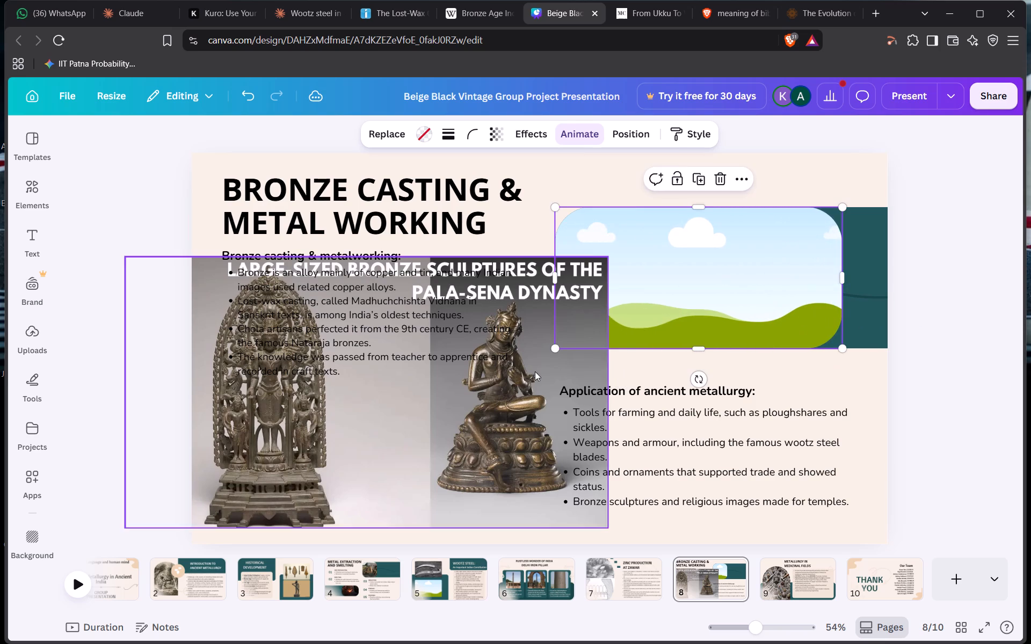
left_click_drag(535, 371, 727, 316)
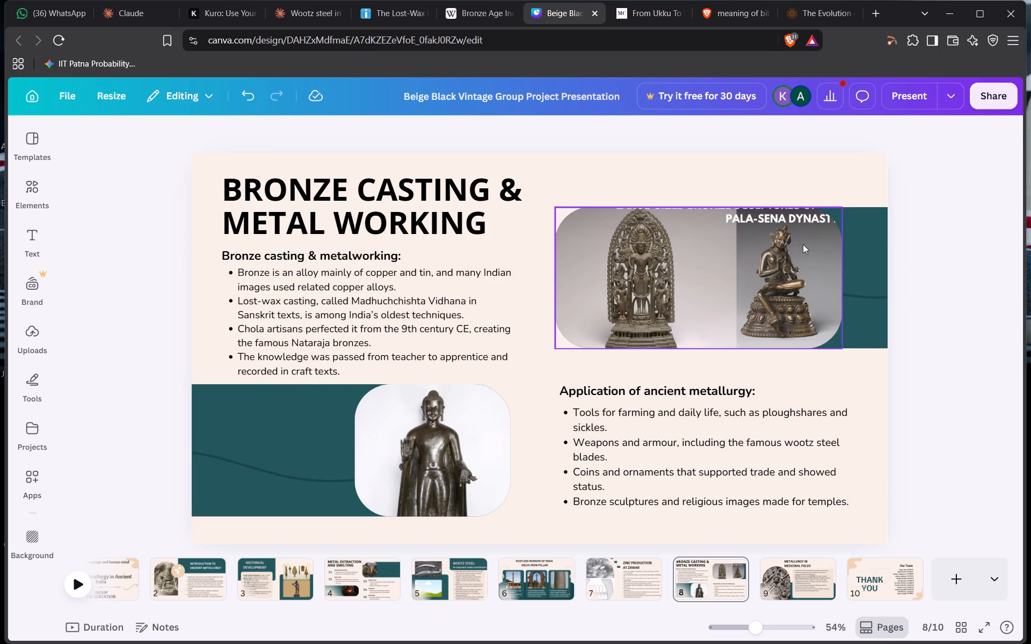
Extend the upper teal block and the Pala-Sena image frame upward to a matching top edge, making the frame about 793 by 454.
left_click(863, 207)
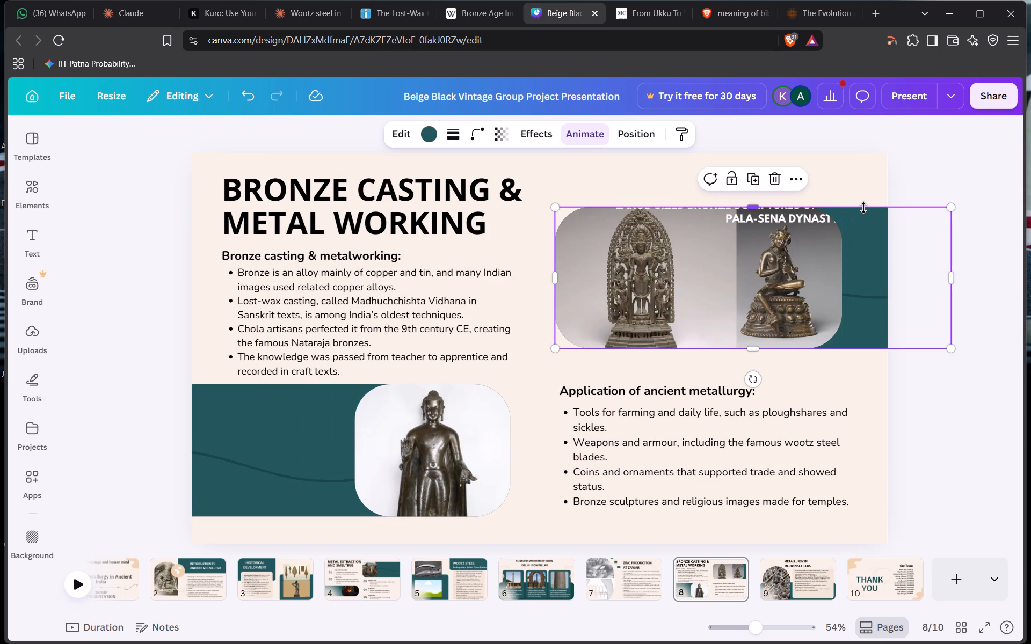
left_click_drag(863, 208, 865, 185)
left_click(733, 218)
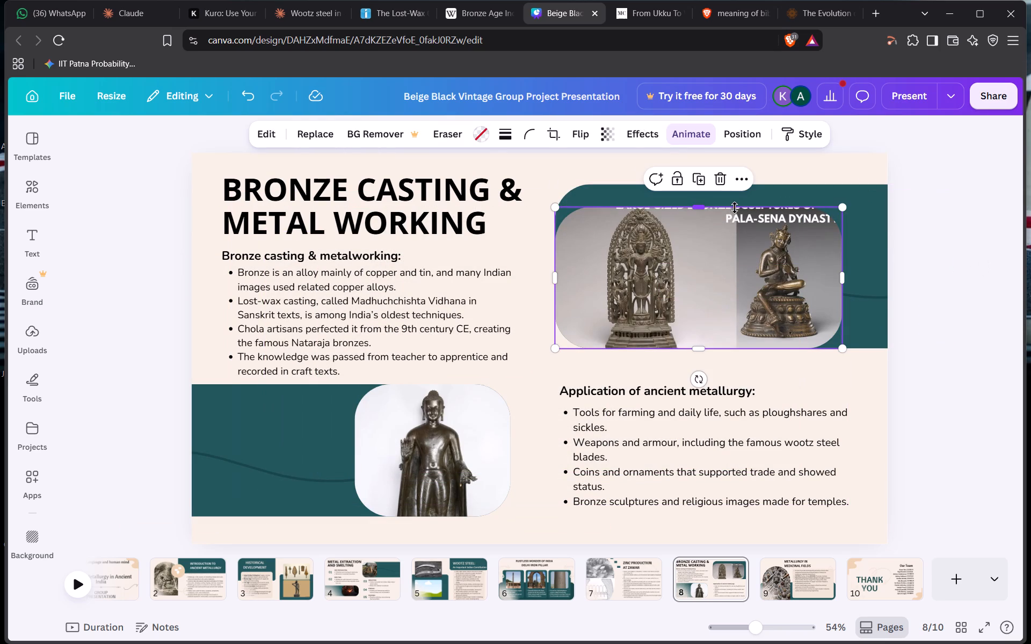
left_click_drag(726, 208, 728, 187)
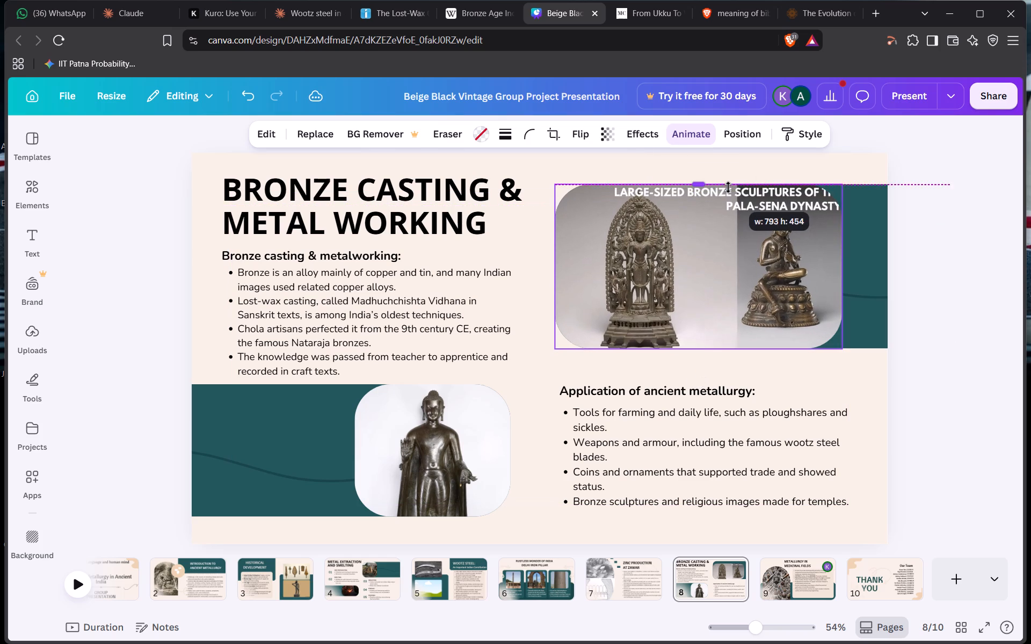
left_click_drag(728, 187, 729, 186)
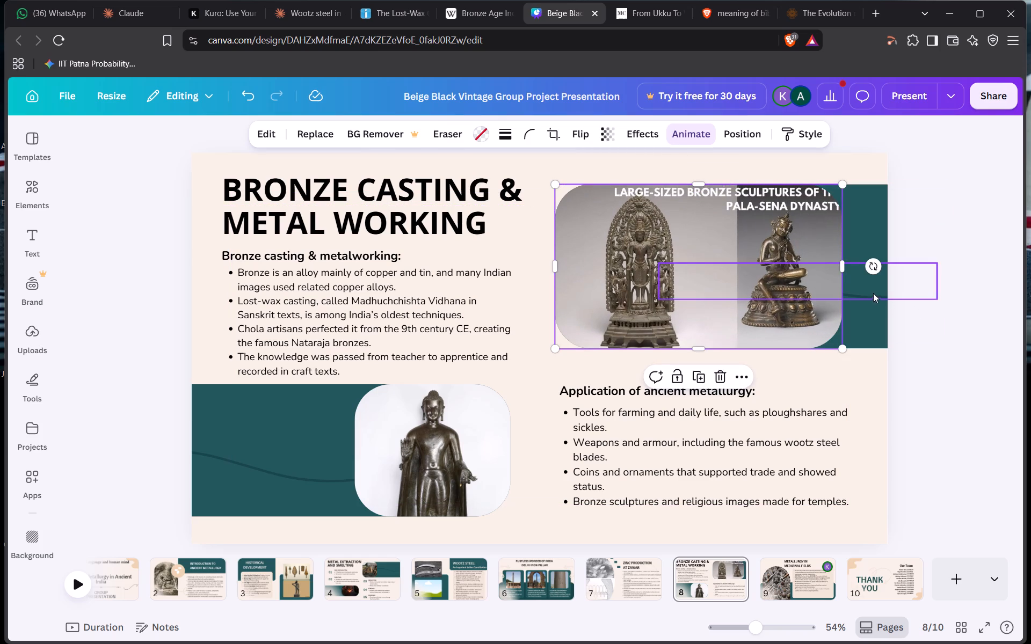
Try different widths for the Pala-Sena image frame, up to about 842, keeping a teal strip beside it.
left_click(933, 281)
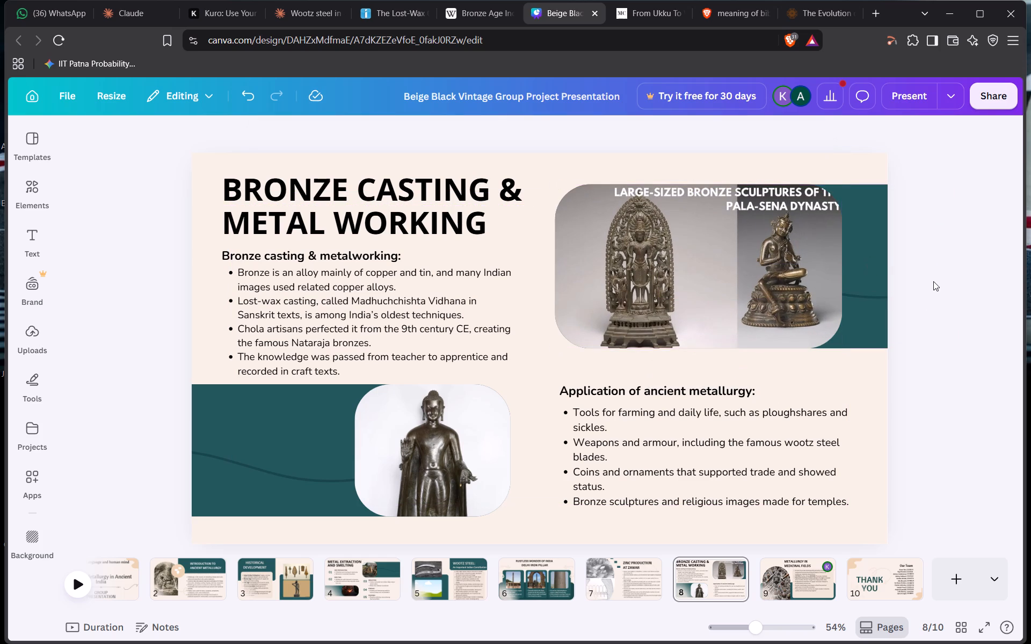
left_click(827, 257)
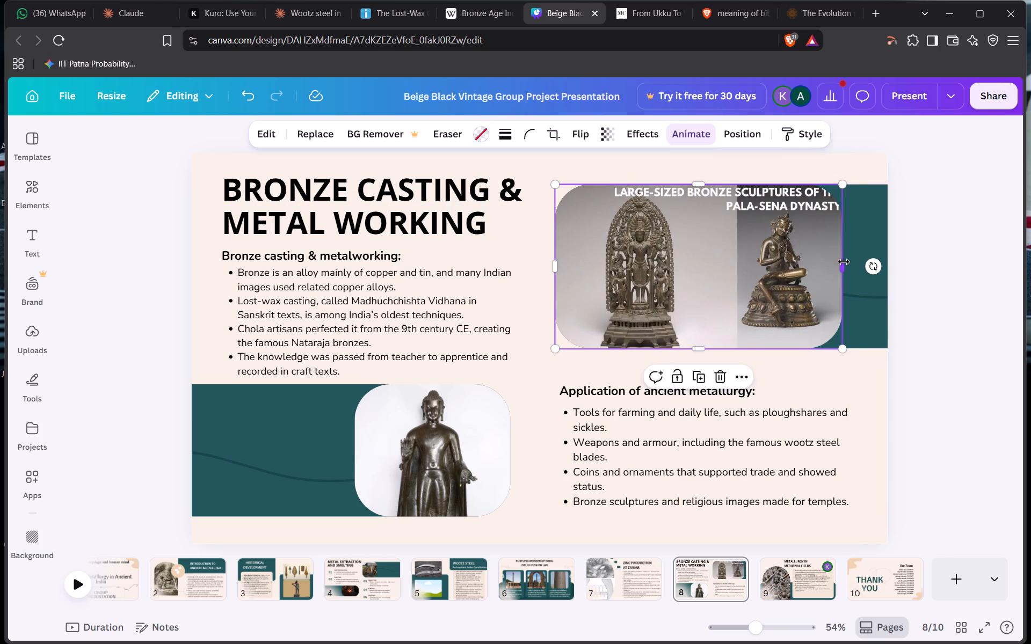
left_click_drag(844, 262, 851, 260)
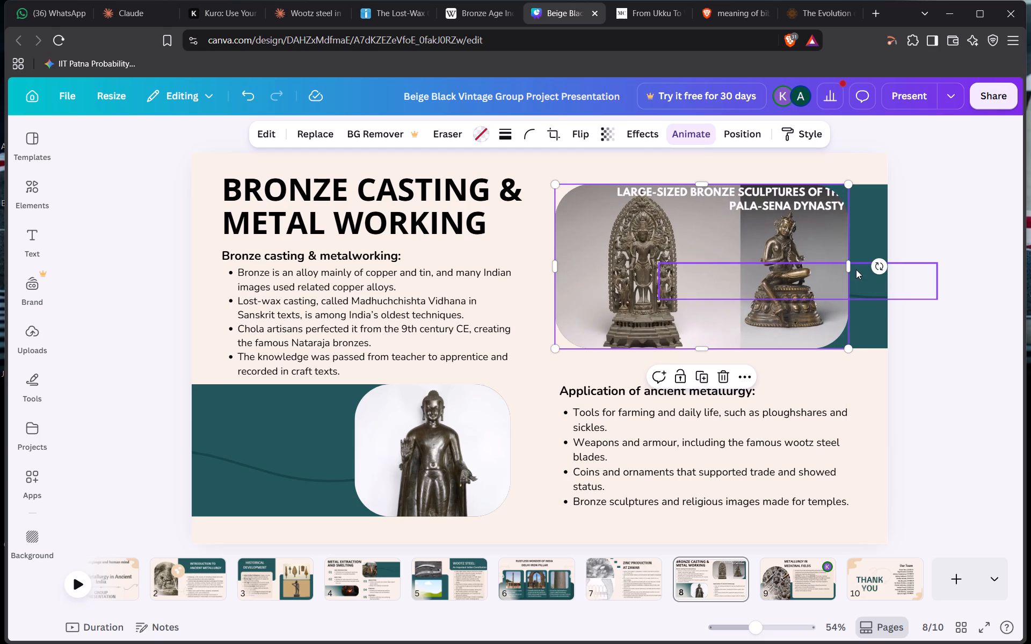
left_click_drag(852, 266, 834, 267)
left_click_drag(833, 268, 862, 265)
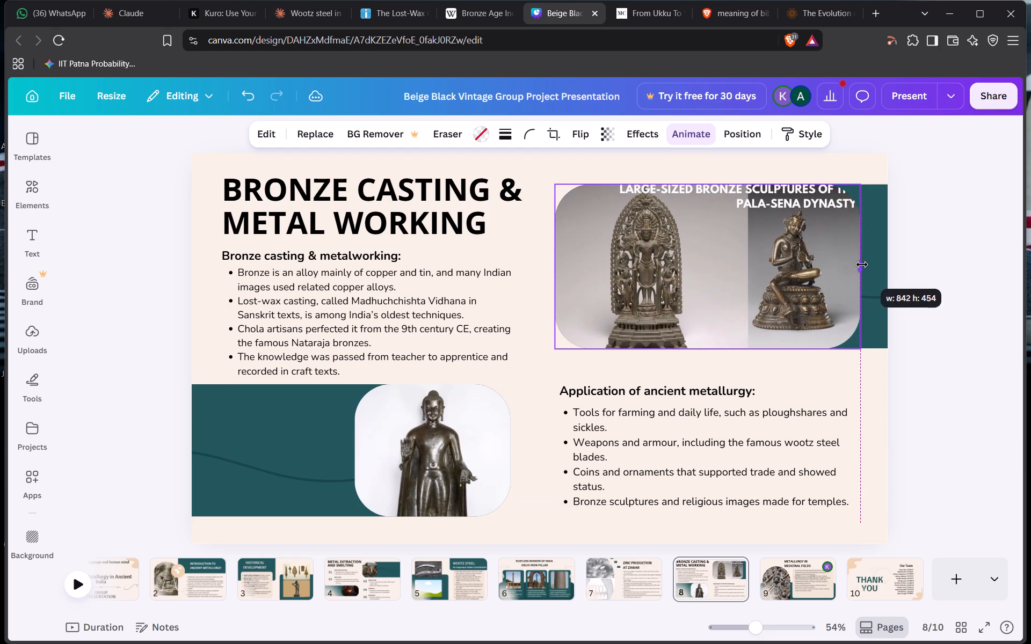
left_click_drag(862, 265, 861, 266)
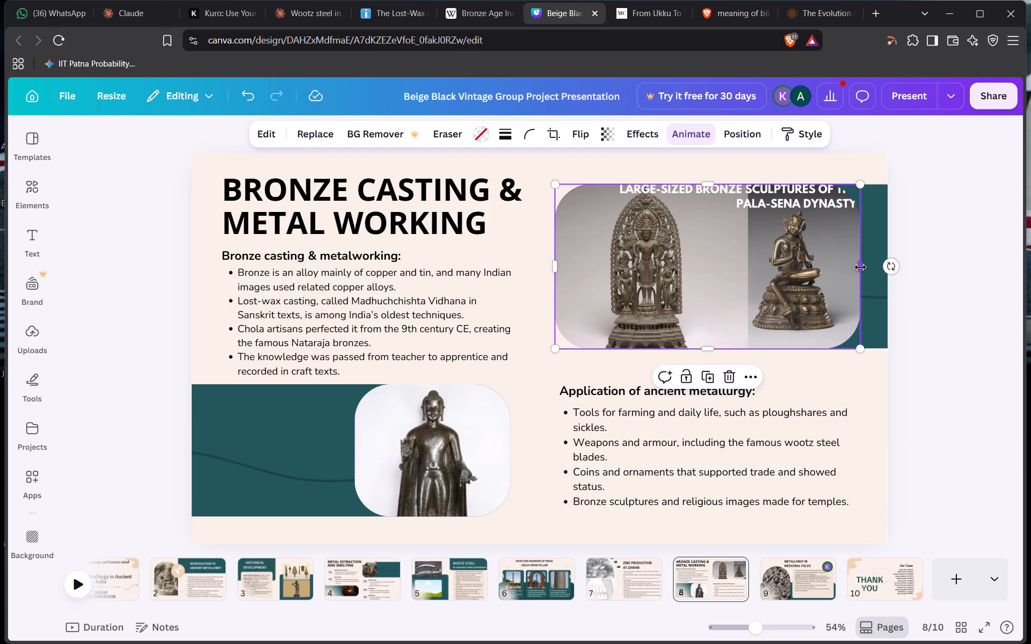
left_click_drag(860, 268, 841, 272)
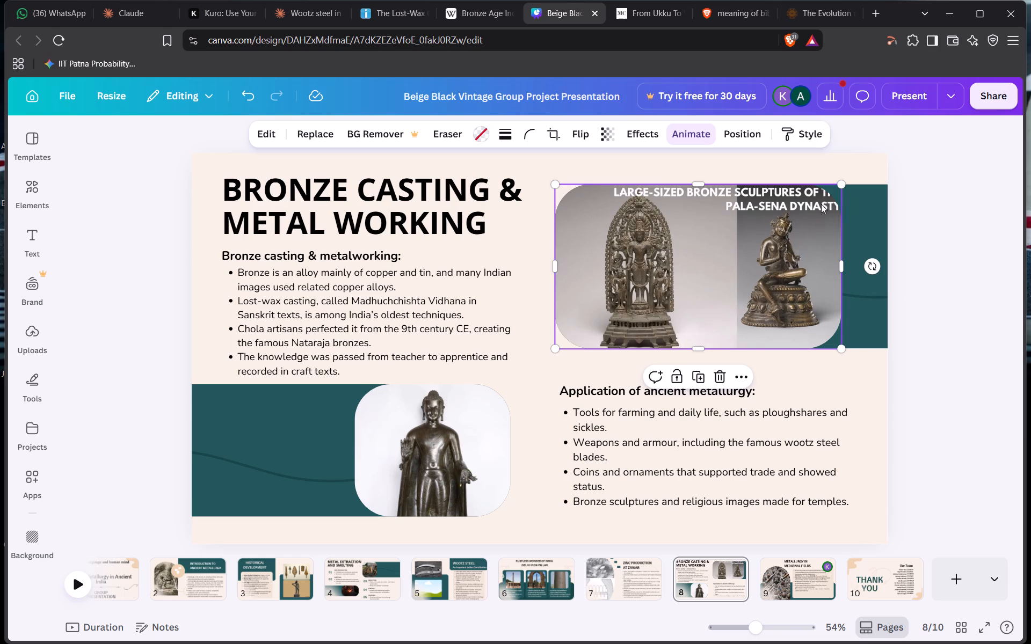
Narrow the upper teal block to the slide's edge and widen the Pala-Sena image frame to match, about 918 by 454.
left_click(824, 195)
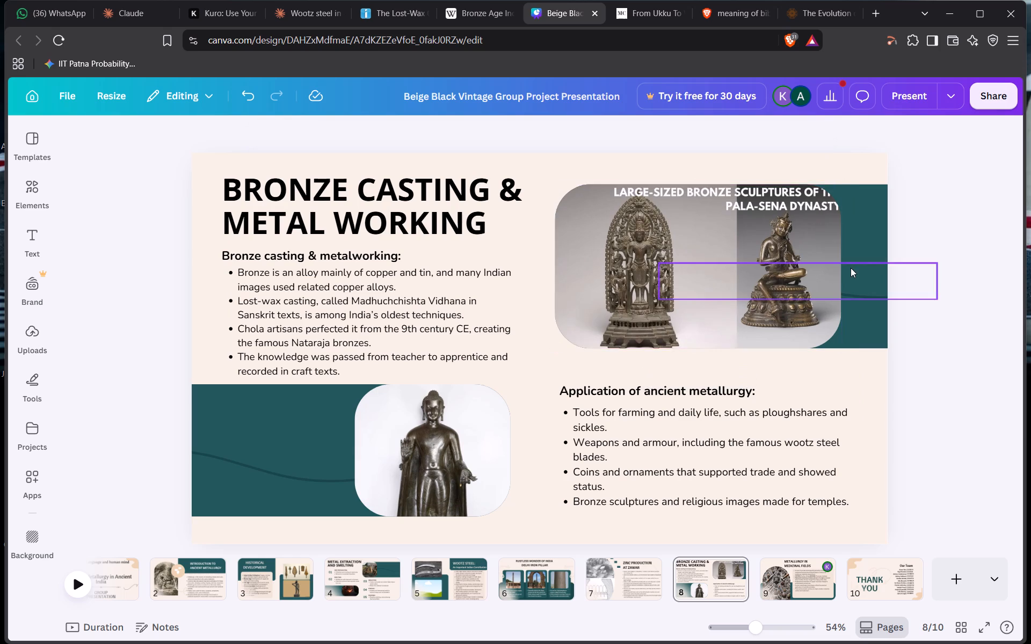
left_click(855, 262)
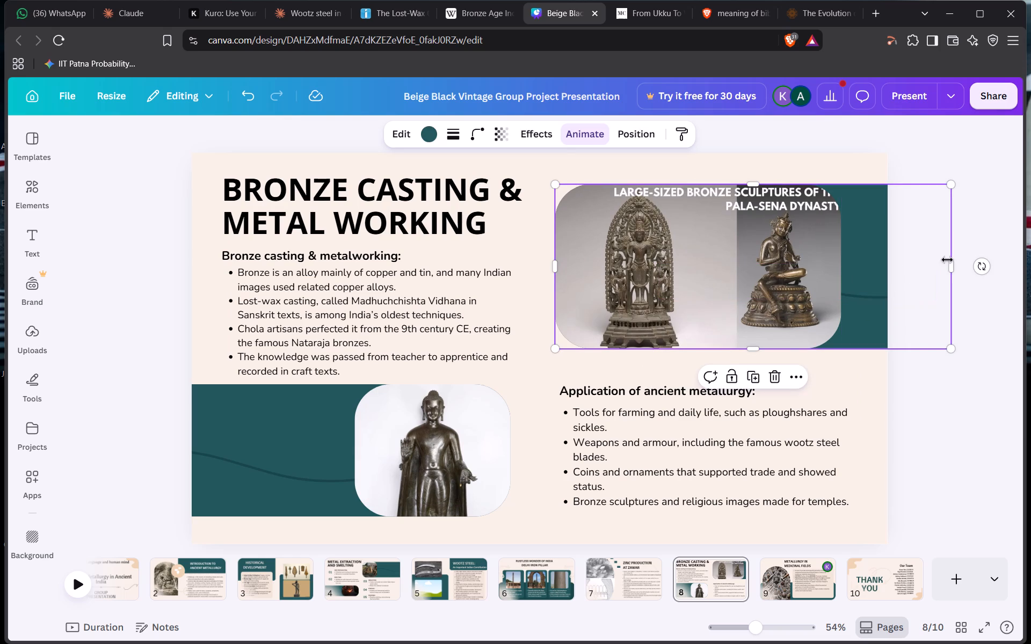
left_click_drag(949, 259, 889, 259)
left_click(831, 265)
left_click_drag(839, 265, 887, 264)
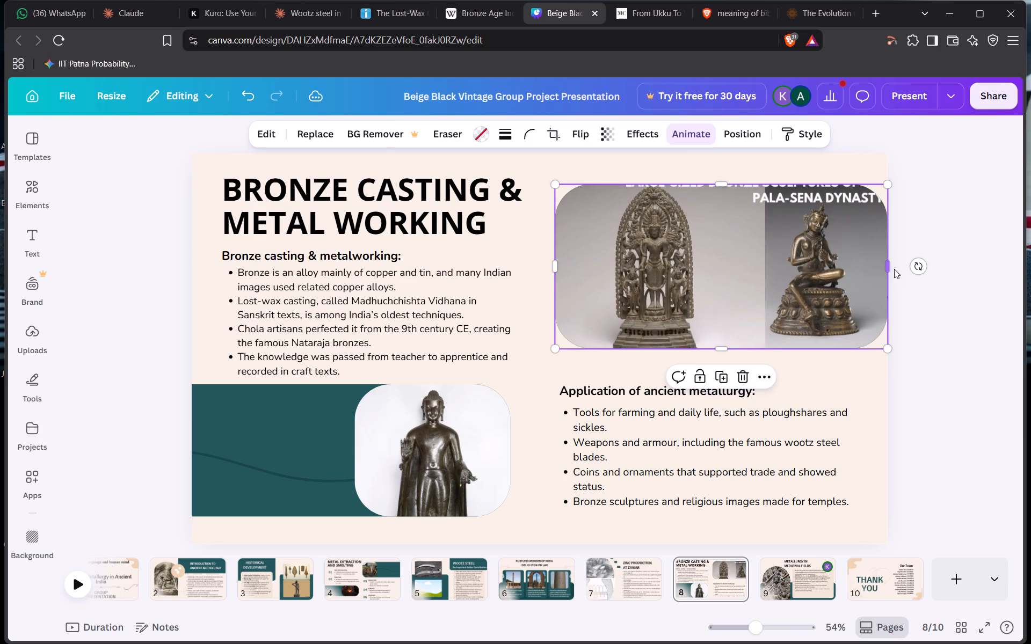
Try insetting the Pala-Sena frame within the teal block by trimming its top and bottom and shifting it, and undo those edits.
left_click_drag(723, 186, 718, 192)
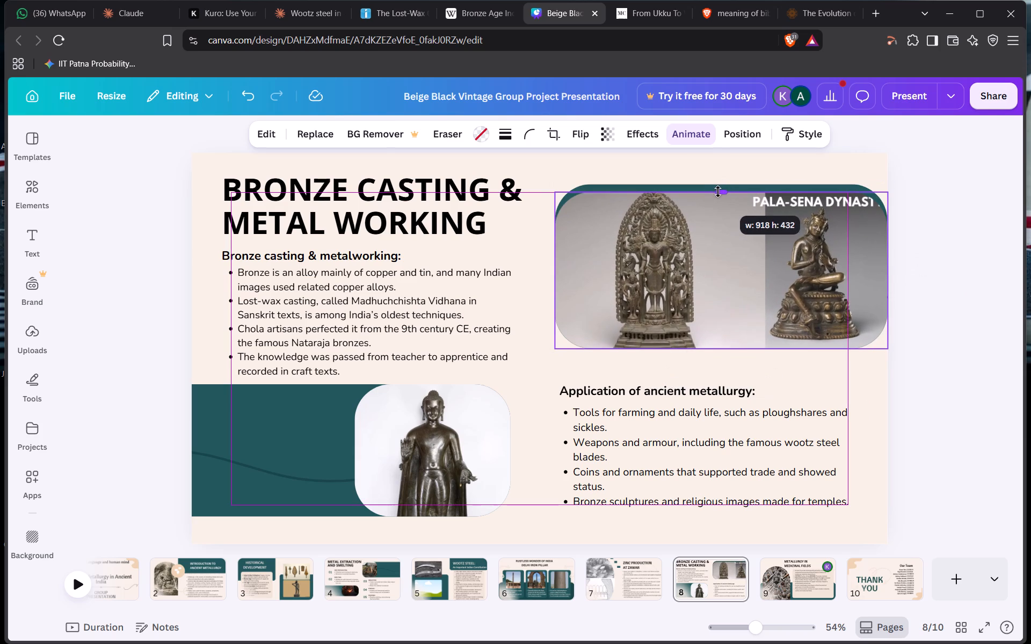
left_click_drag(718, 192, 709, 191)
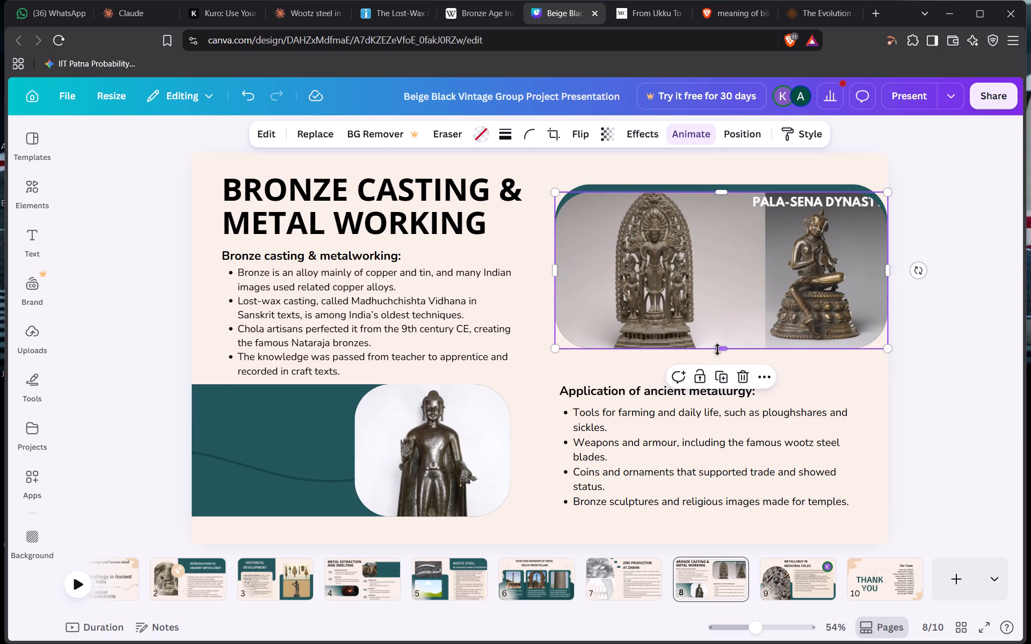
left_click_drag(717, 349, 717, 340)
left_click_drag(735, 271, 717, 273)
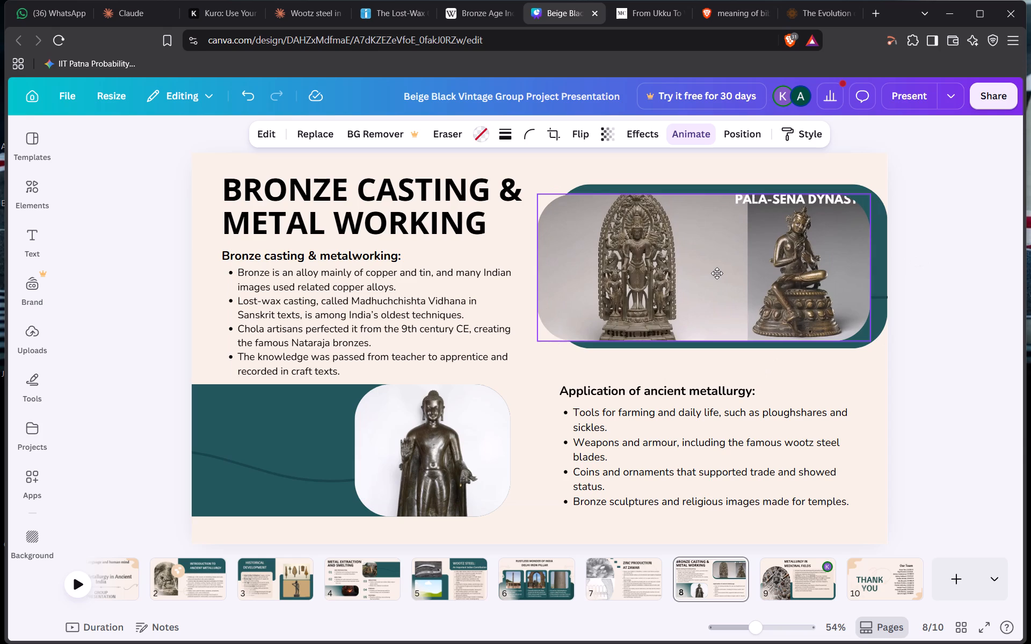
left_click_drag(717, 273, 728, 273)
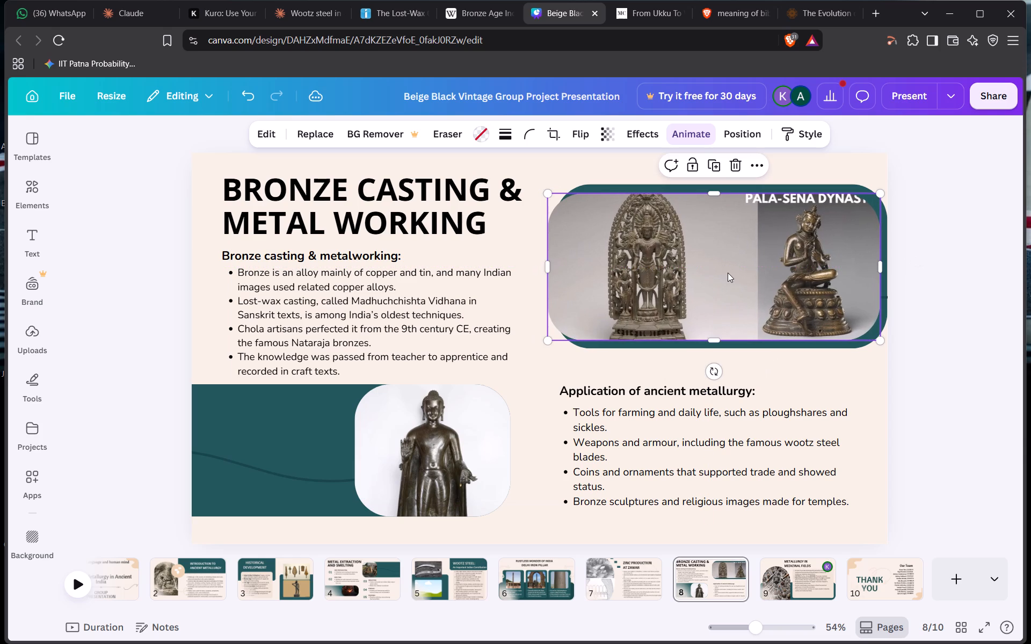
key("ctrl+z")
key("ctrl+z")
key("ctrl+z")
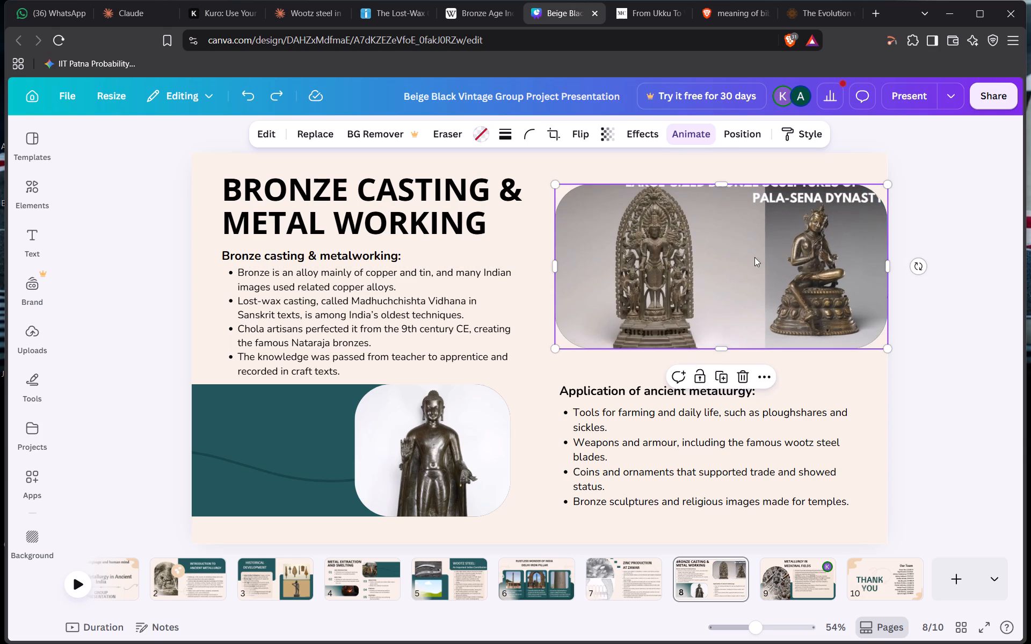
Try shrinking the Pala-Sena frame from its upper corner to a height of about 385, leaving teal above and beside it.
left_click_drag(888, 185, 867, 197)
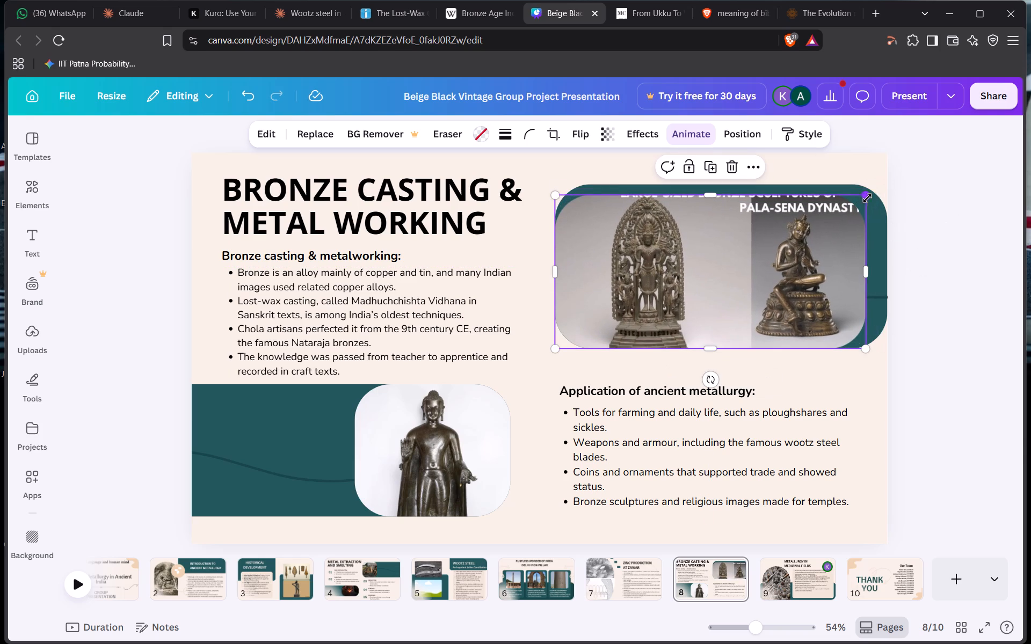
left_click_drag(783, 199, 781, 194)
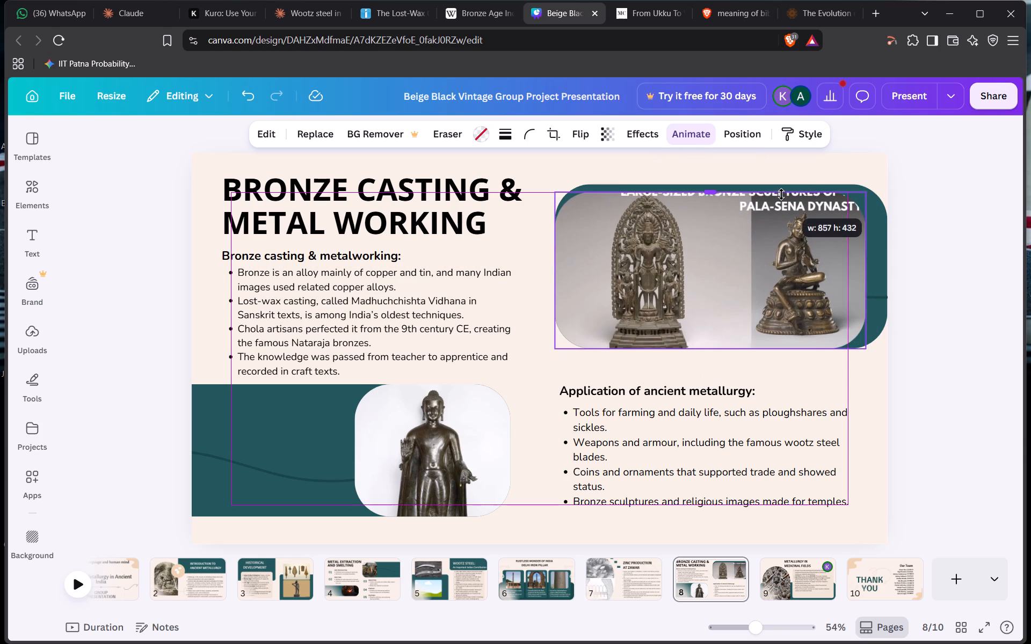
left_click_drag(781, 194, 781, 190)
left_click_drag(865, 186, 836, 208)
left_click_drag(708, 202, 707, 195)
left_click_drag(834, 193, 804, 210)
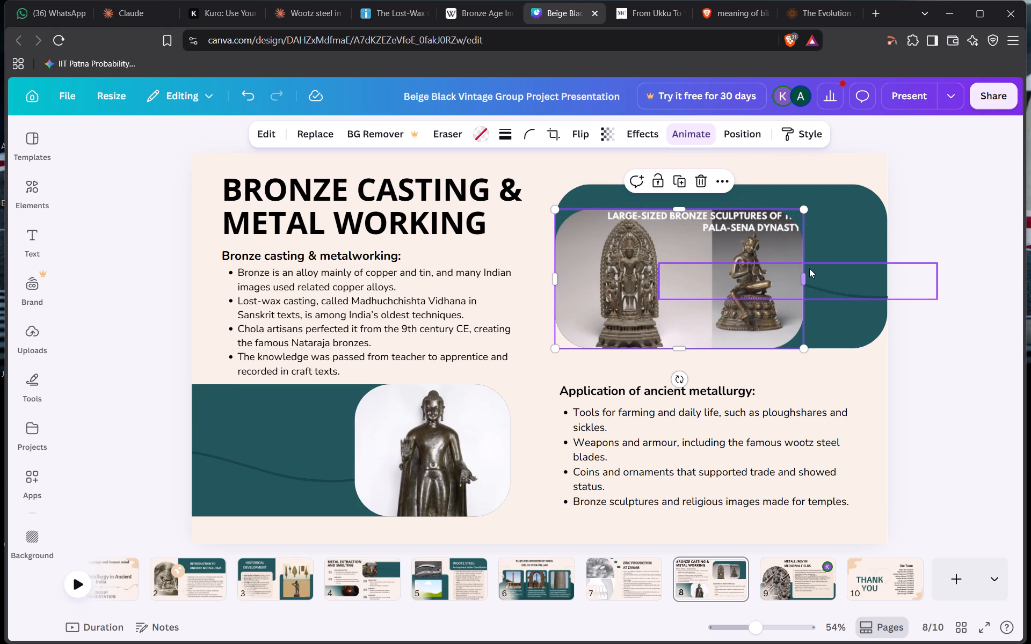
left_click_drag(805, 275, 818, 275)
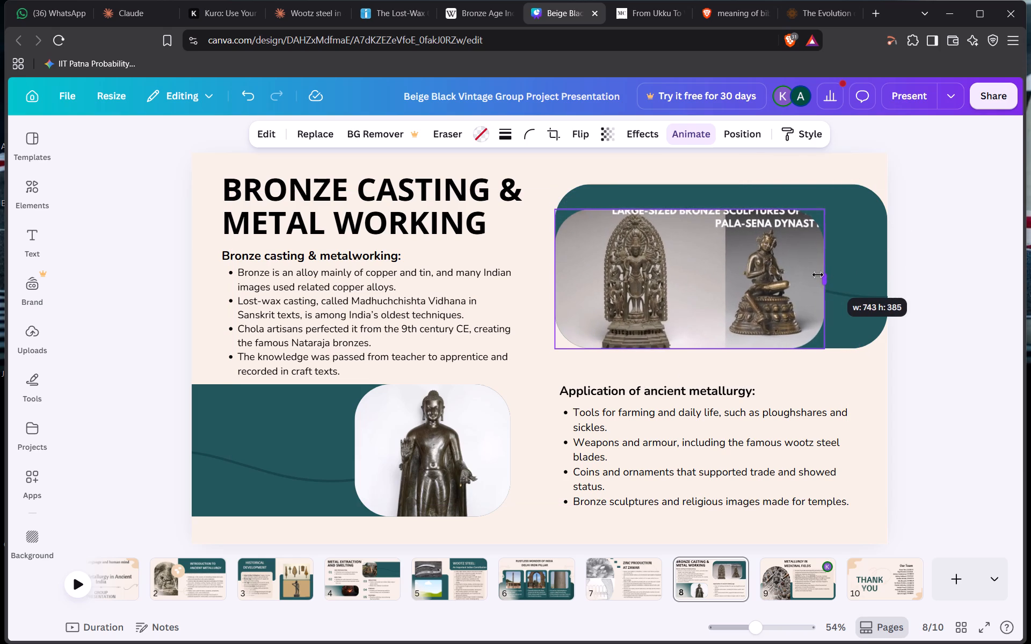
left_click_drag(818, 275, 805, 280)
Undo the Pala-Sena image edits all the way back to the original Nataraja picture and teal block layout.
key("ctrl+z")
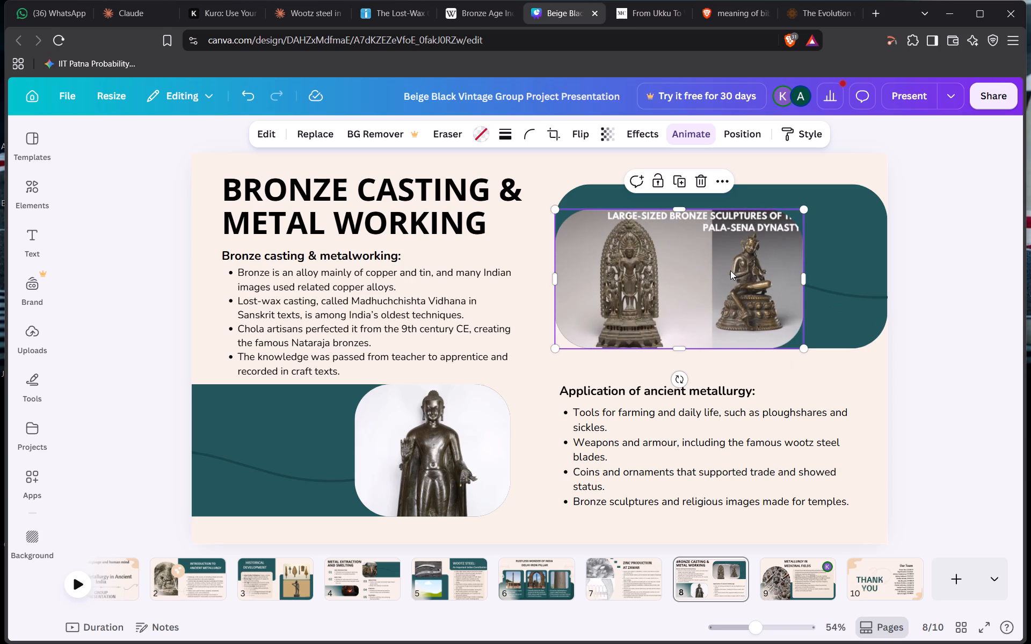
left_click(730, 270)
key("ctrl+z")
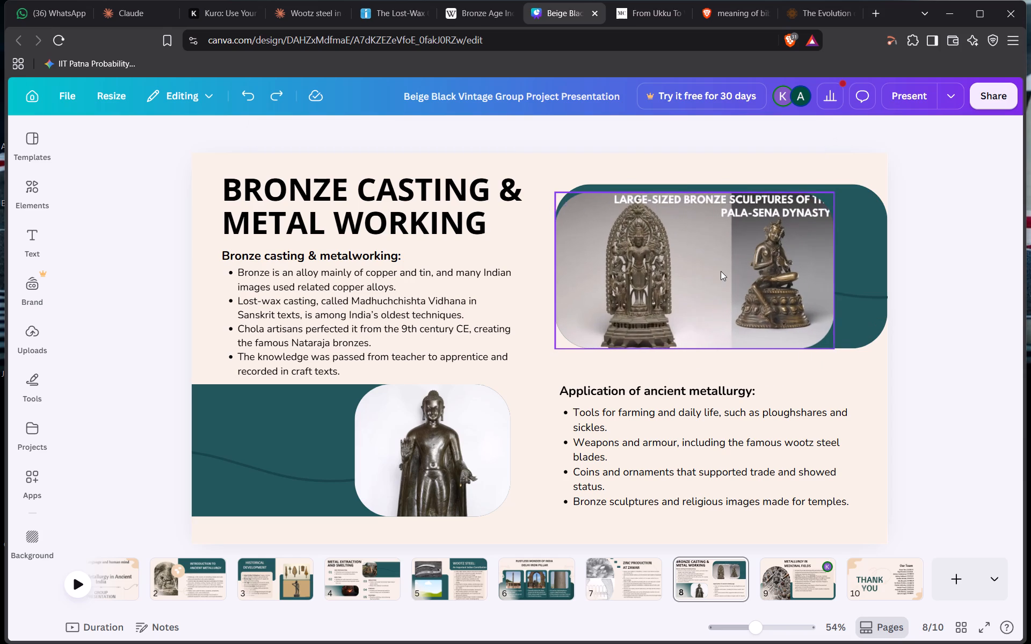
key("ctrl+z")
key("ctrl+z")
key("ctrl+z")
key("ctrl+z")
key("ctrl+z")
key("ctrl+z")
key("ctrl+z")
key("ctrl+z")
key("ctrl+z")
key("ctrl+z")
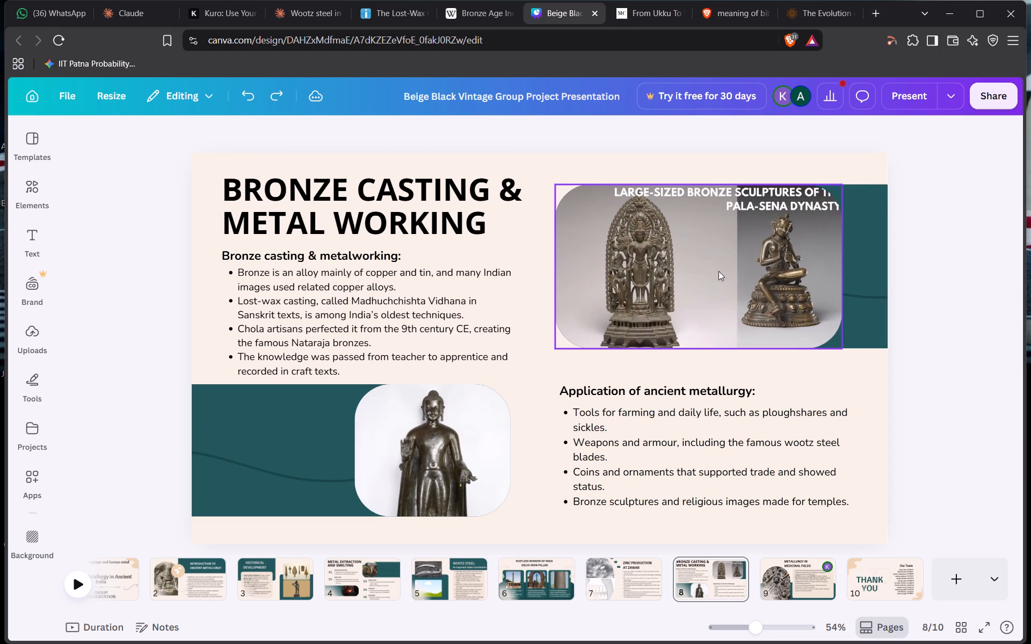
key("ctrl+z")
key("ctrl+z")
key("ctrl+z")
key("ctrl+z")
key("ctrl+z")
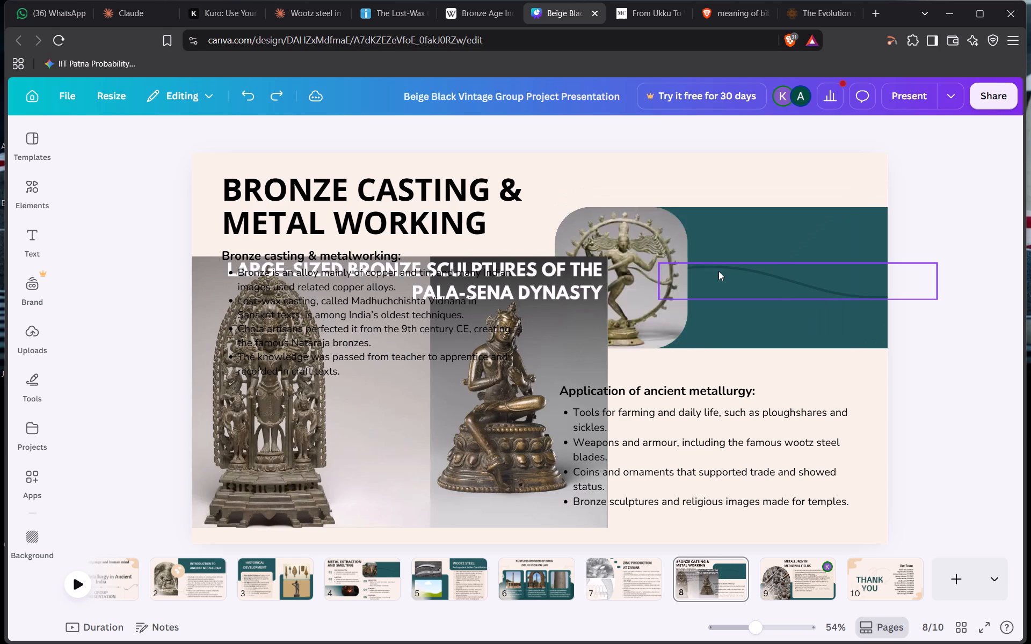
key("ctrl+z")
key("ctrl+z")
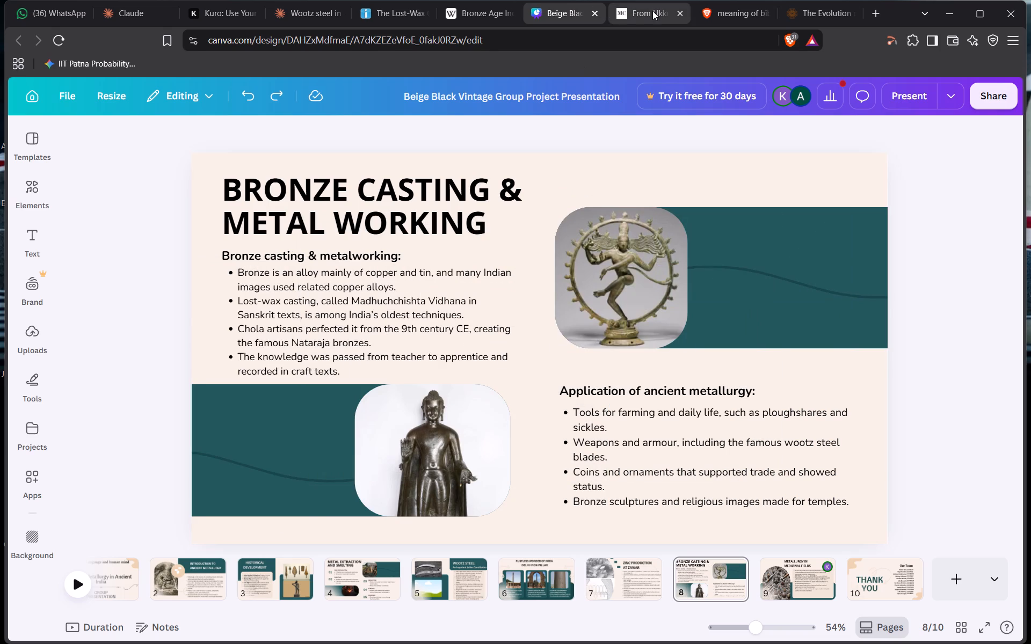
Look through the Madras Courier wootz steel article and the bibliography search page.
left_click(724, 16)
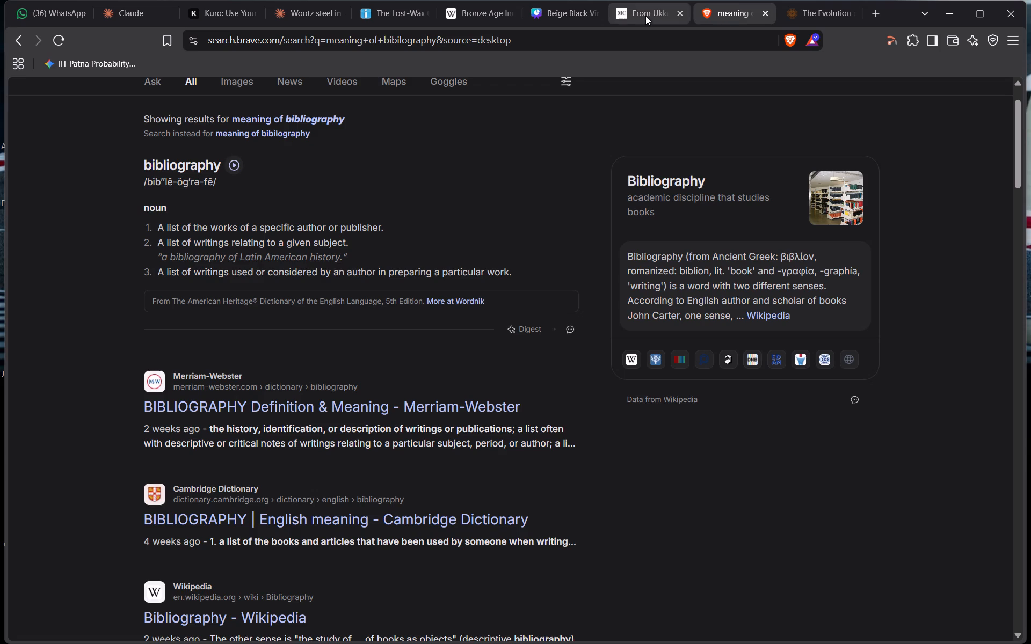
left_click(645, 16)
scroll(458, 336, "down", 13)
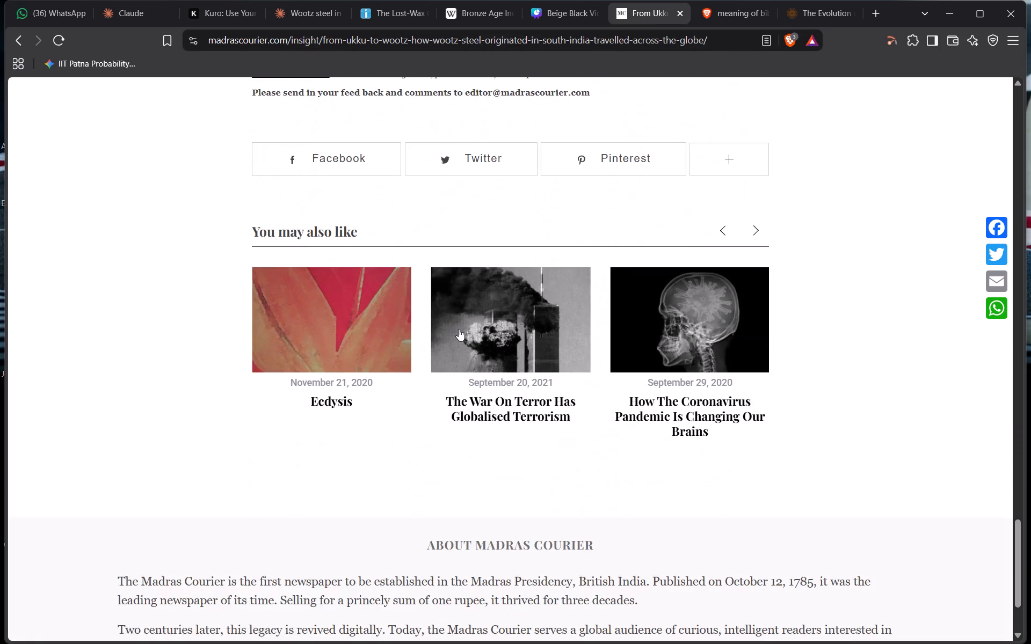
scroll(459, 329, "up", 20)
scroll(459, 329, "up", 4)
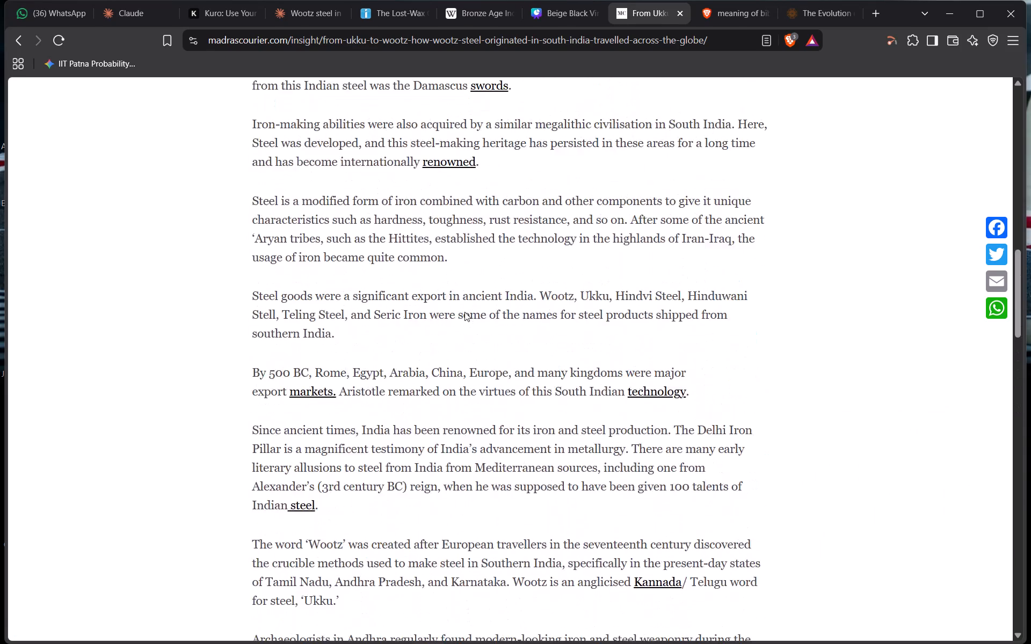
scroll(464, 312, "up", 11)
scroll(578, 231, "up", 3)
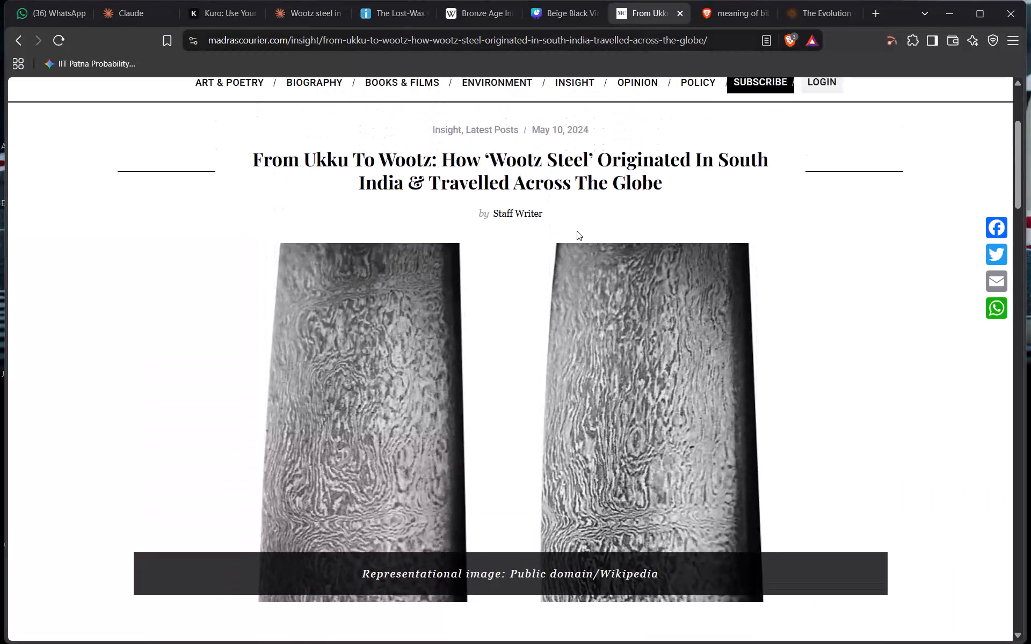
scroll(577, 231, "up", 1)
left_click(728, 18)
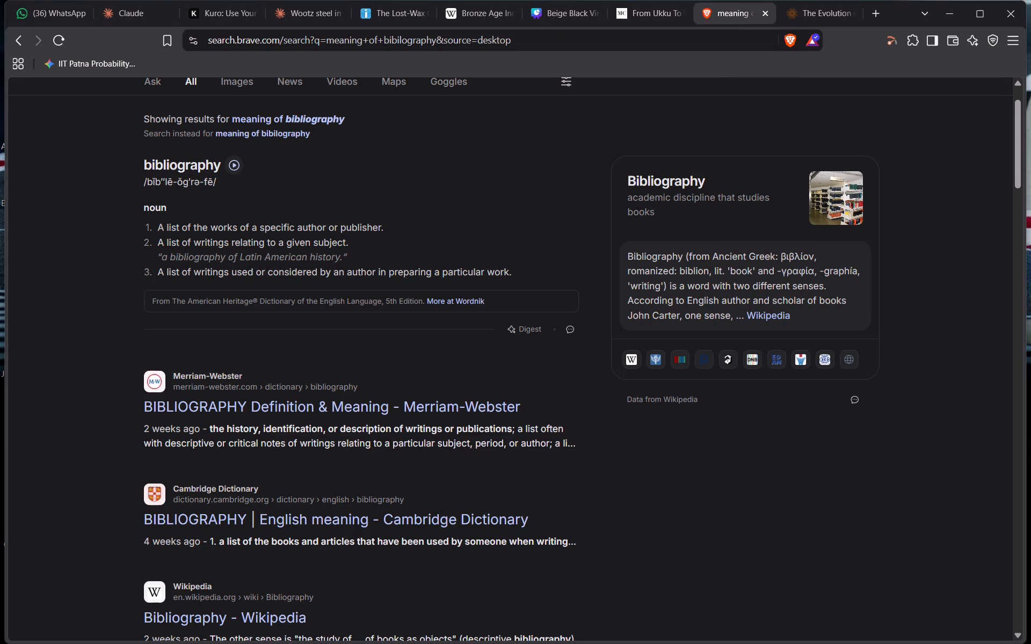
scroll(689, 208, "up", 2)
Bring the Bronze Nataraja image from the Exotic India article onto the Bronze Casting & Metal Working slide in Canva.
left_click(823, 6)
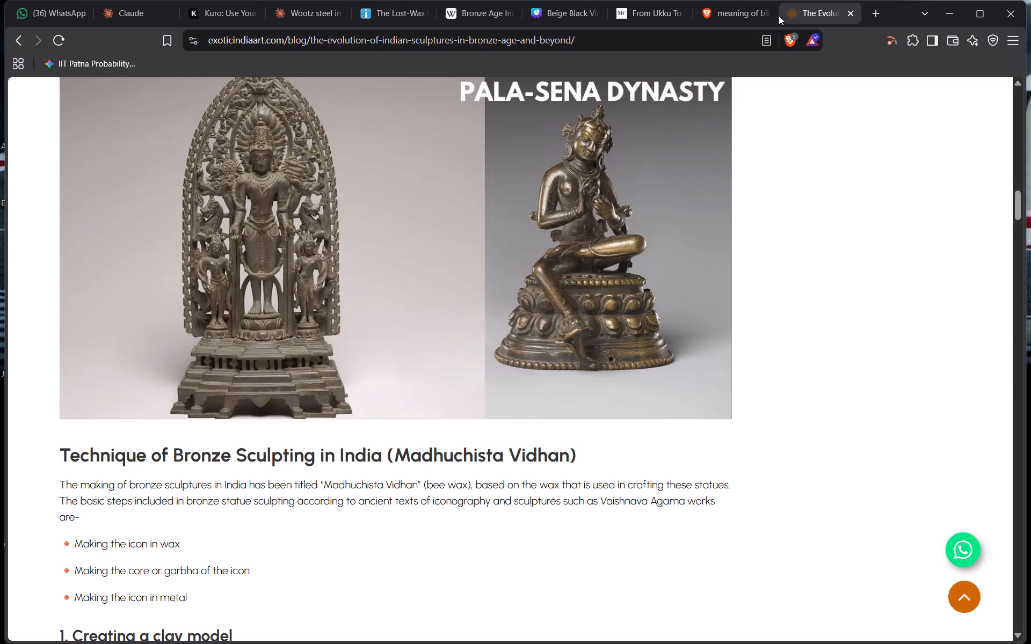
scroll(452, 428, "down", 20)
scroll(452, 428, "down", 3)
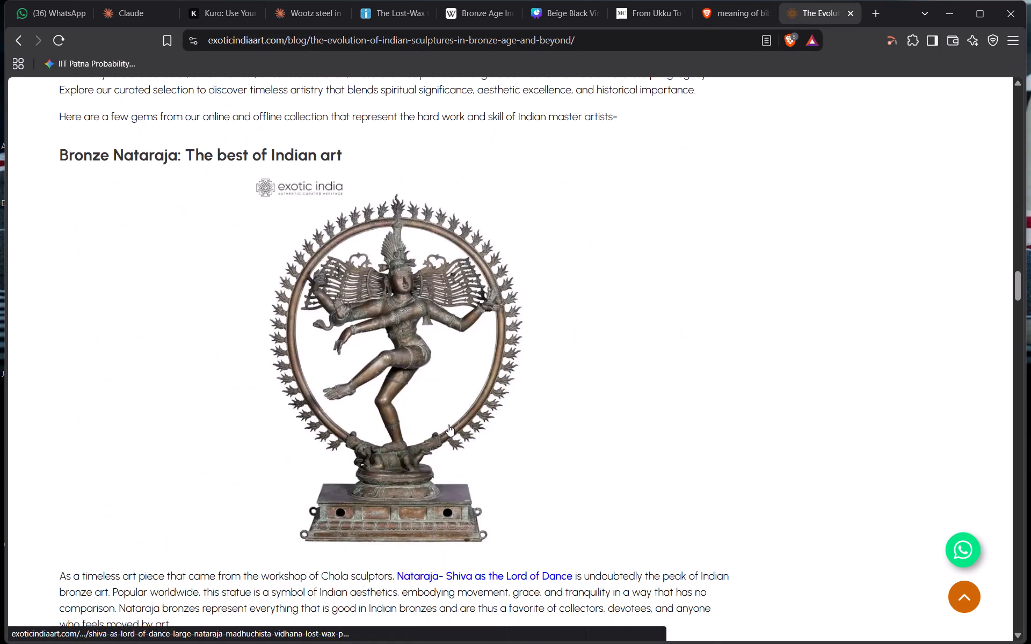
scroll(448, 425, "down", 1)
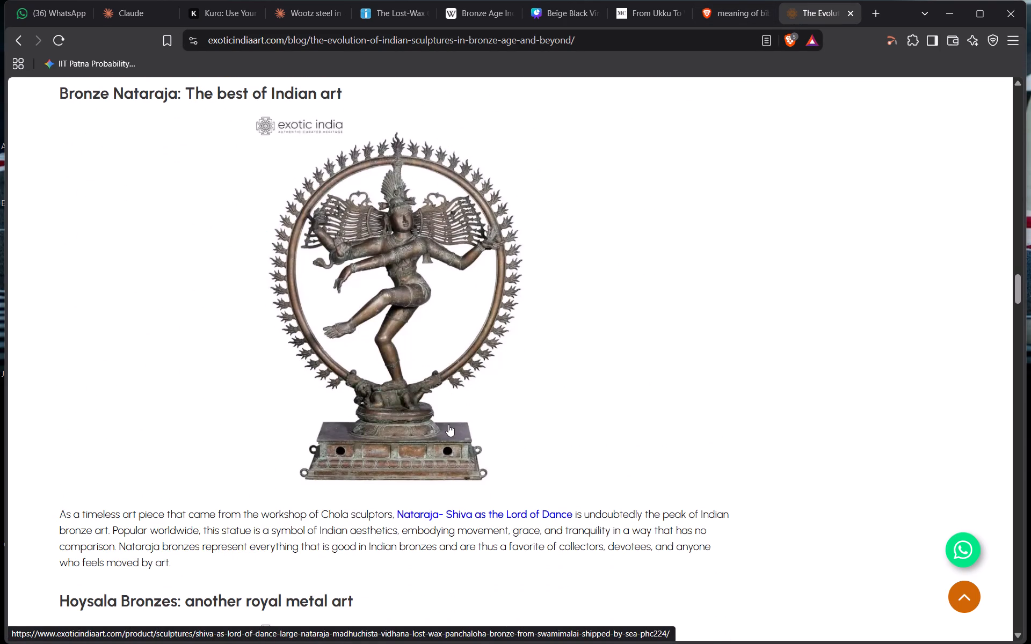
scroll(448, 425, "down", 3)
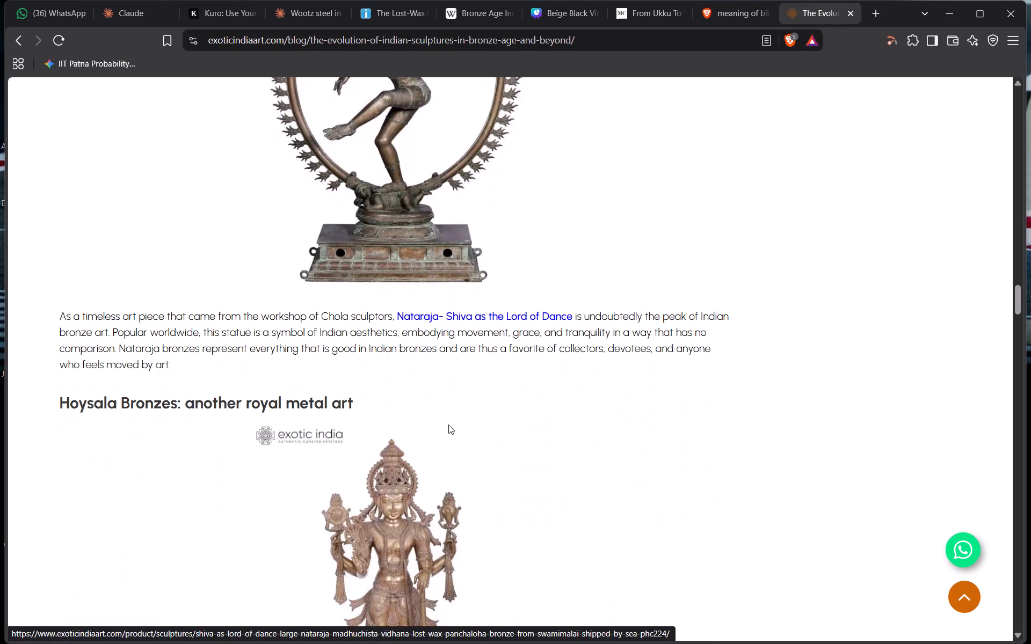
scroll(448, 425, "up", 4)
left_click_drag(426, 354, 366, 296)
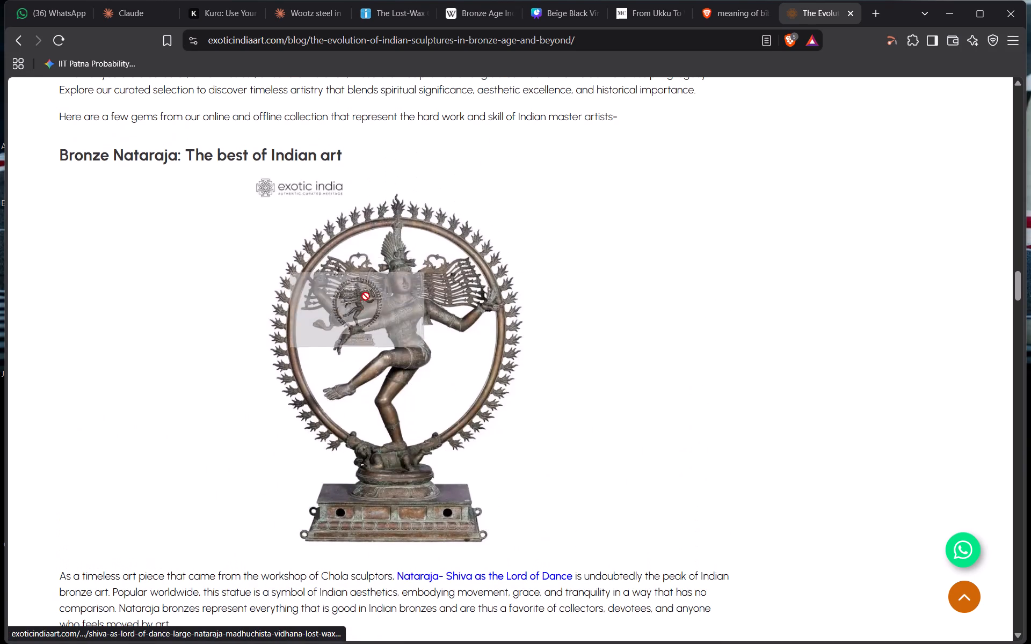
left_click_drag(366, 296, 720, 0)
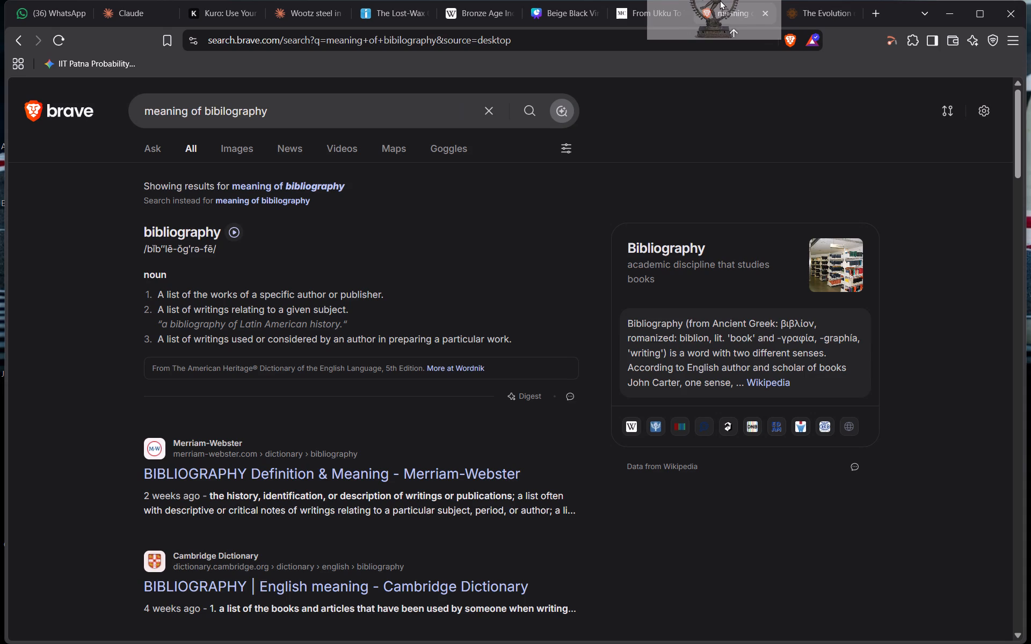
left_click_drag(720, 0, 558, 0)
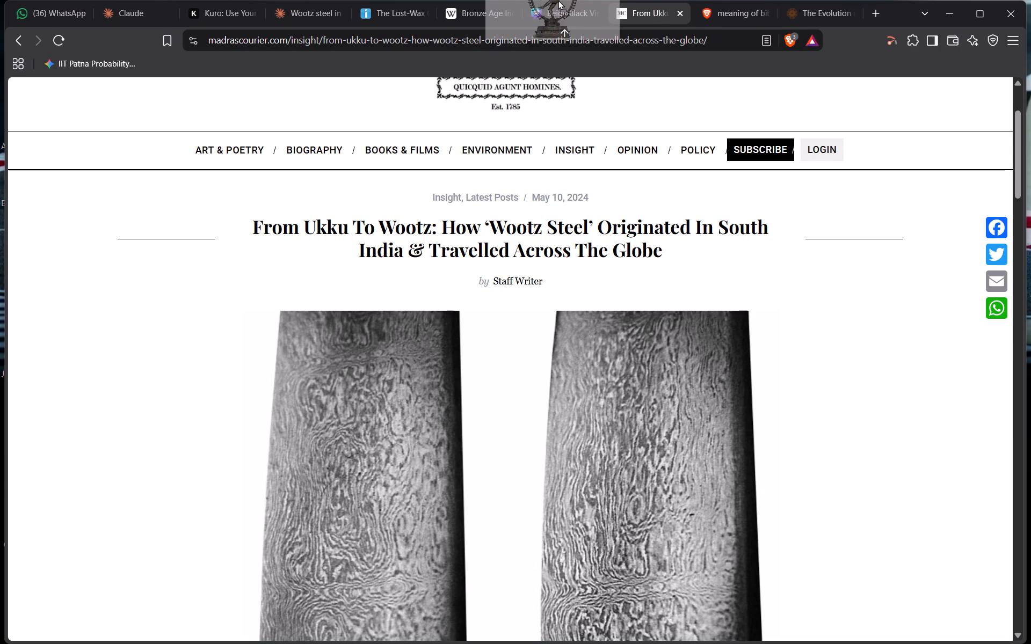
left_click_drag(558, 0, 513, 318)
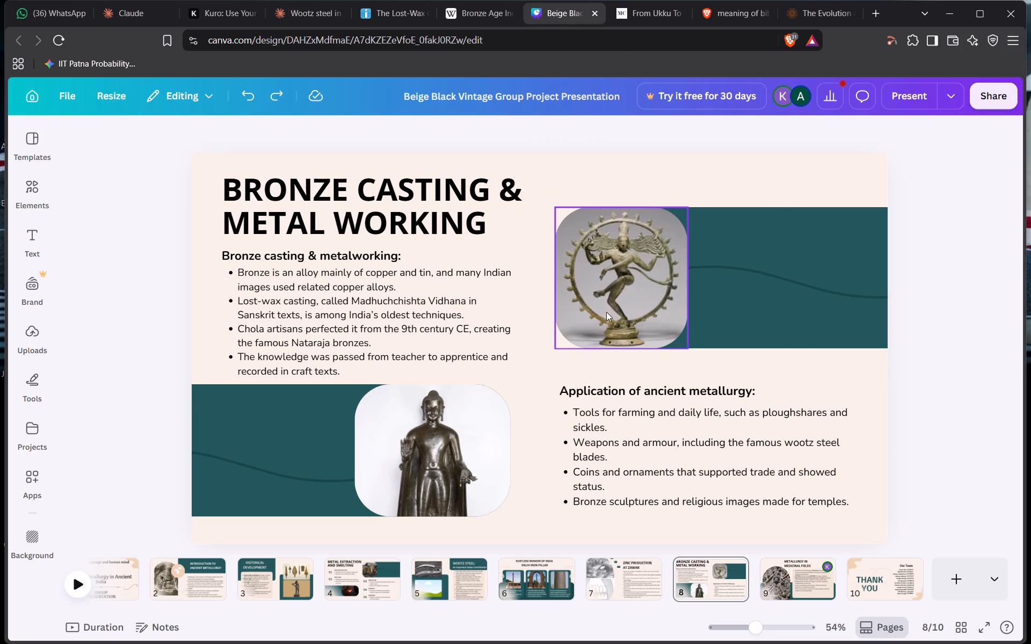
left_click_drag(622, 293, 487, 348)
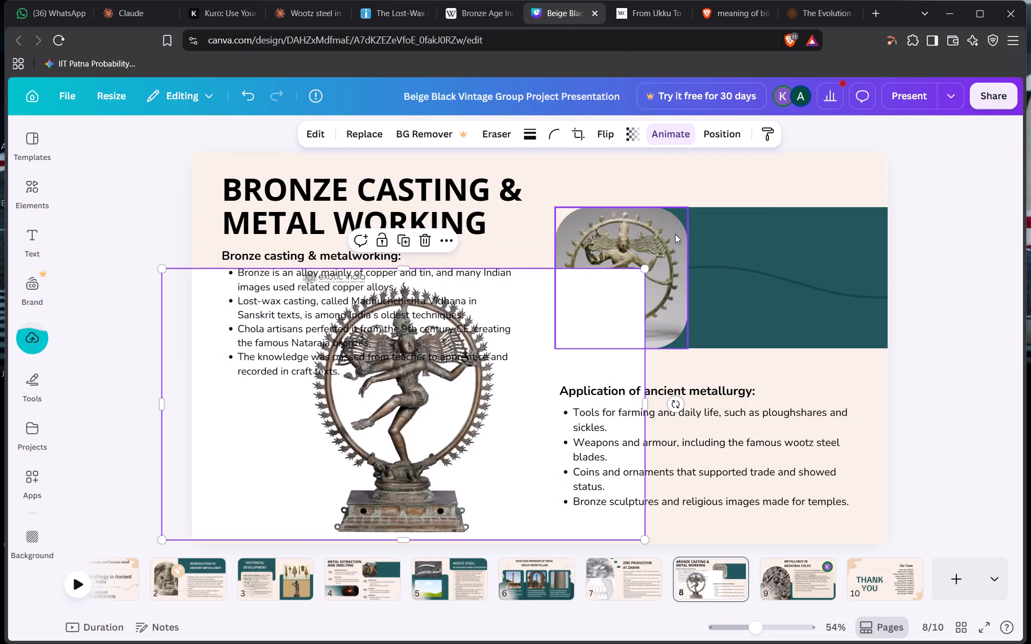
Clear the old Nataraja picture from the upper rounded frame and fill that frame with the Exotic India Nataraja image.
left_click(672, 235)
key("Delete")
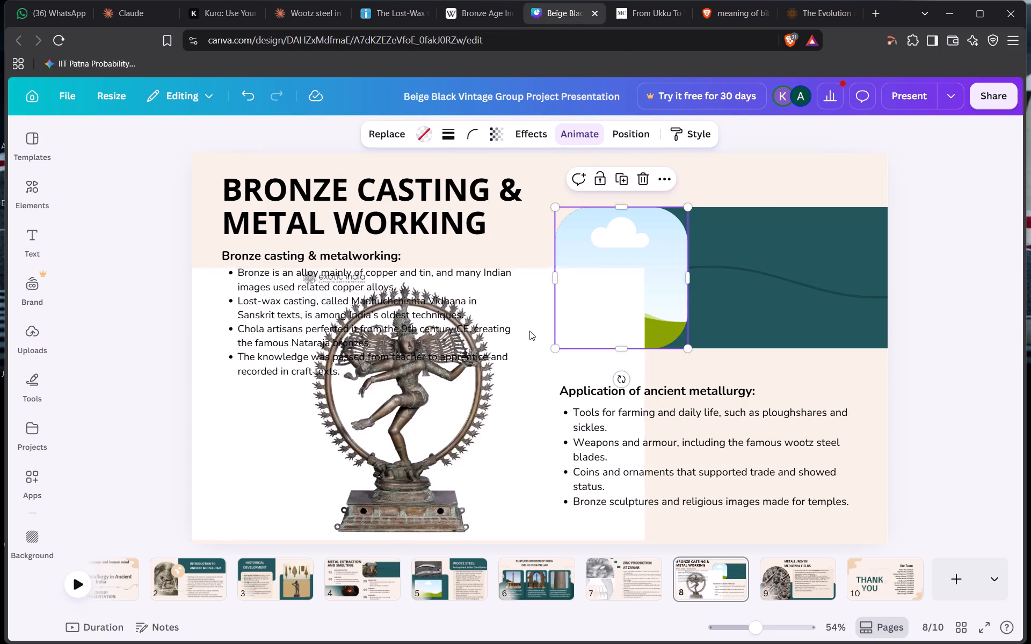
left_click_drag(462, 352, 470, 362)
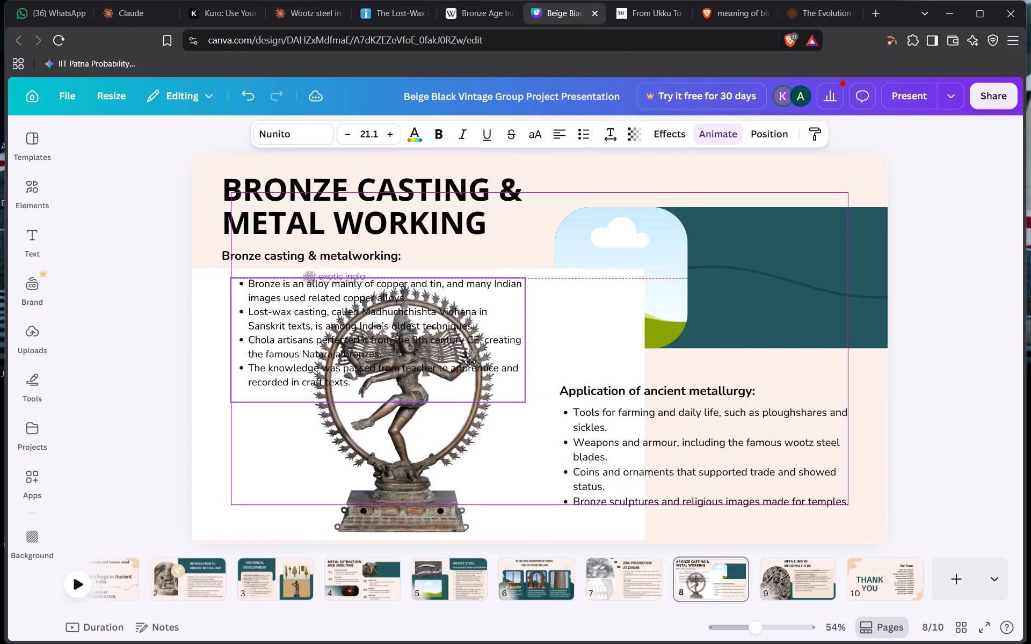
left_click_drag(470, 362, 464, 358)
left_click(407, 458)
left_click_drag(408, 458, 415, 455)
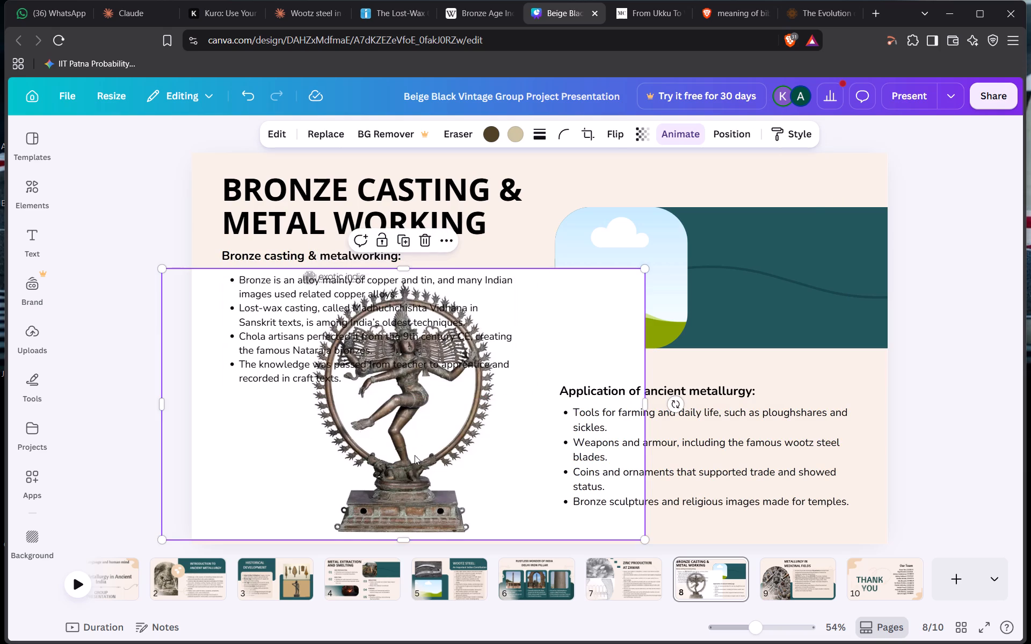
left_click_drag(415, 455, 580, 346)
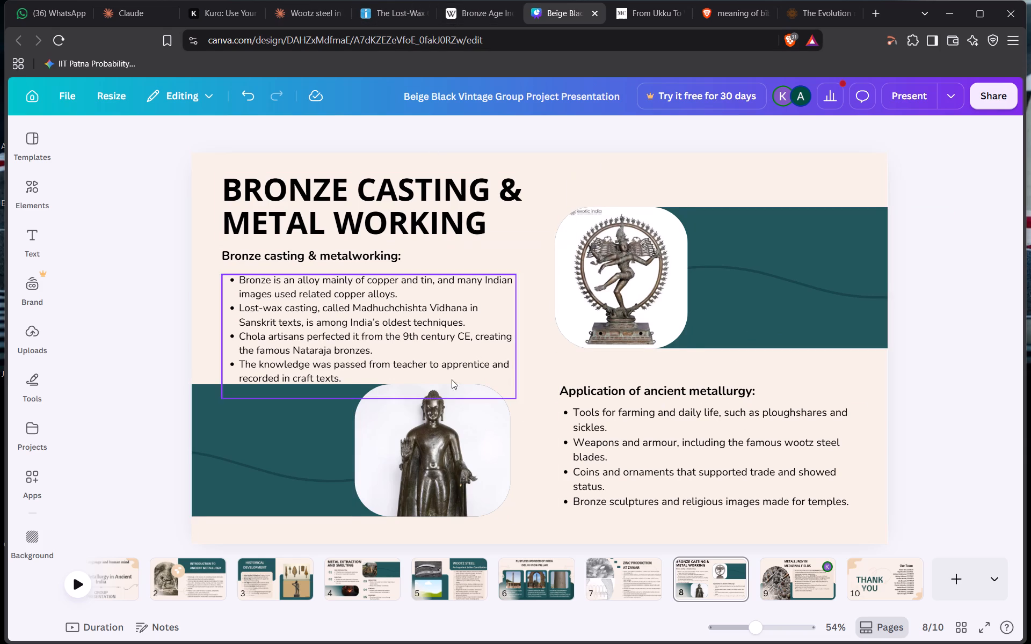
Delete the standing Buddha picture from the lower rounded frame, keeping the empty frame.
left_click(458, 420)
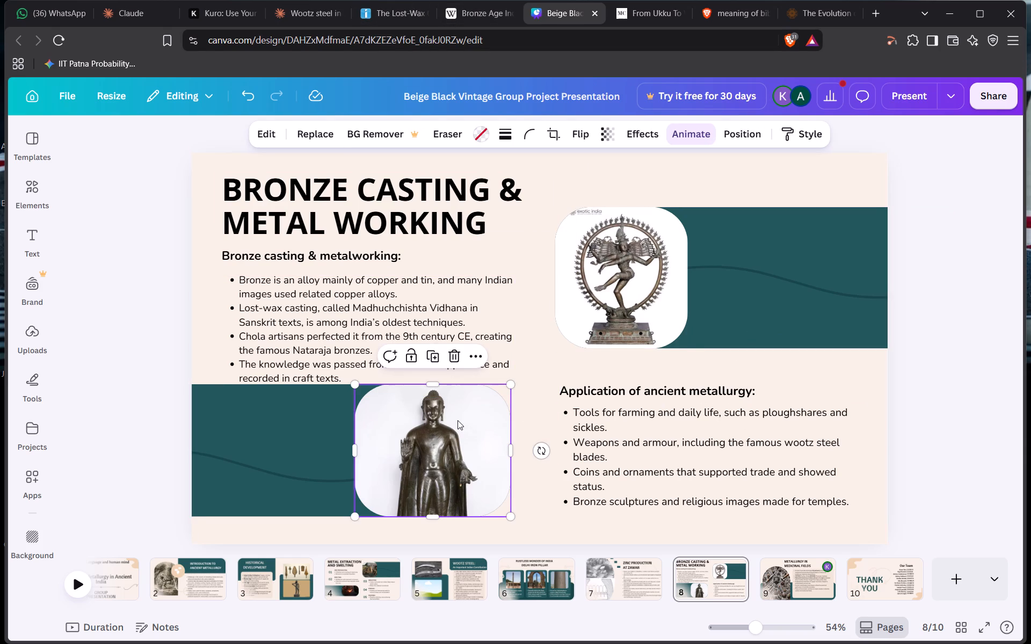
key("Delete")
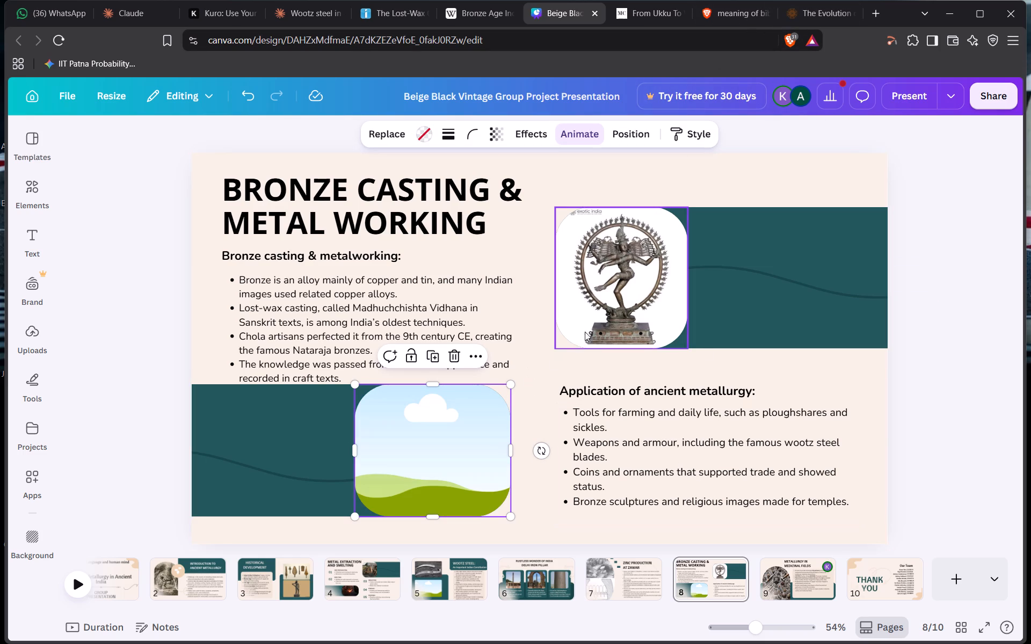
Look back through the Exotic India article's regional bronze sections and close it, leaving a new browser tab open.
left_click(810, 14)
scroll(429, 207, "up", 9)
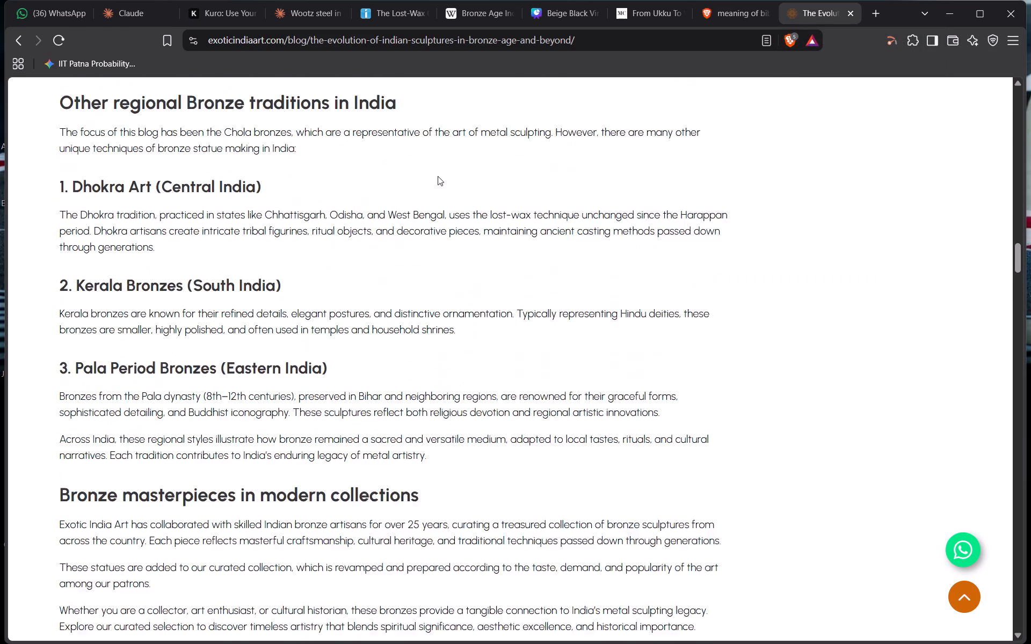
scroll(438, 176, "up", 5)
left_click(867, 12)
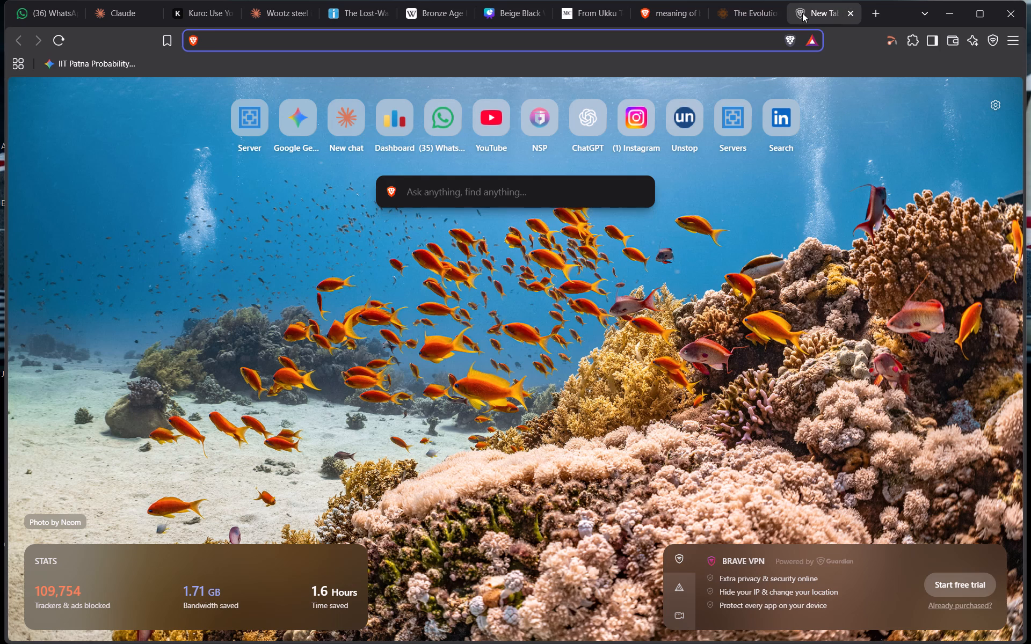
left_click(776, 10)
Search the web for the slide's bullet text "Coins and ornaments that supported trade and showed status.".
key("c")
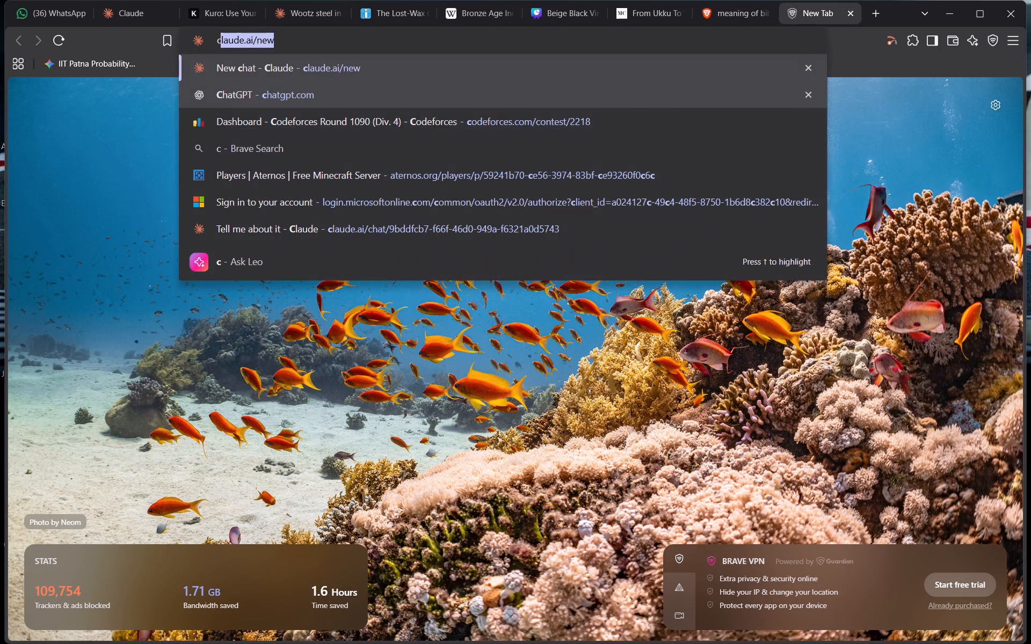
left_click(550, 7)
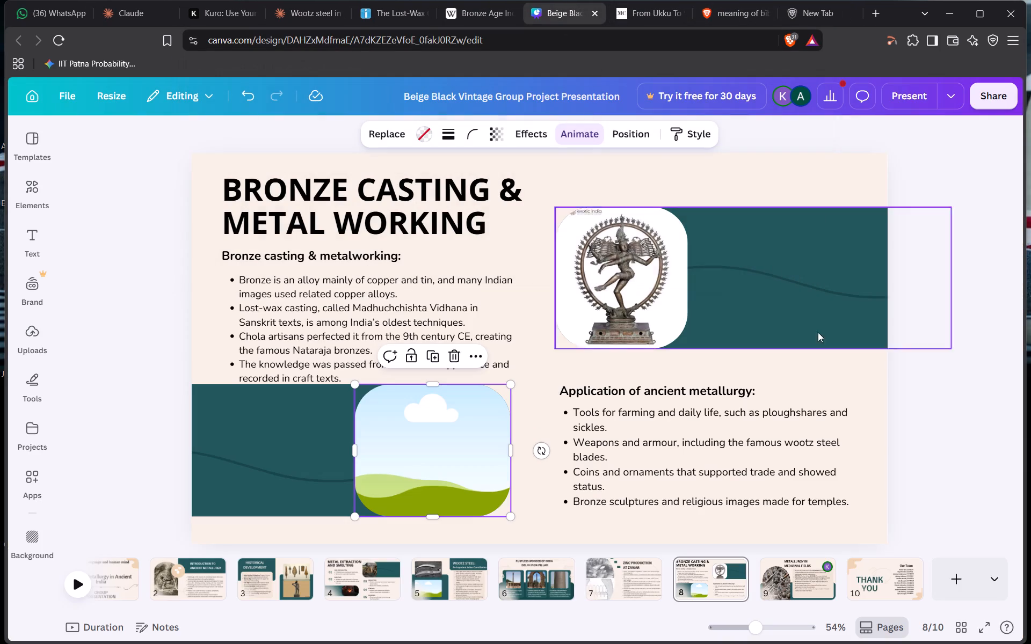
left_click(616, 484)
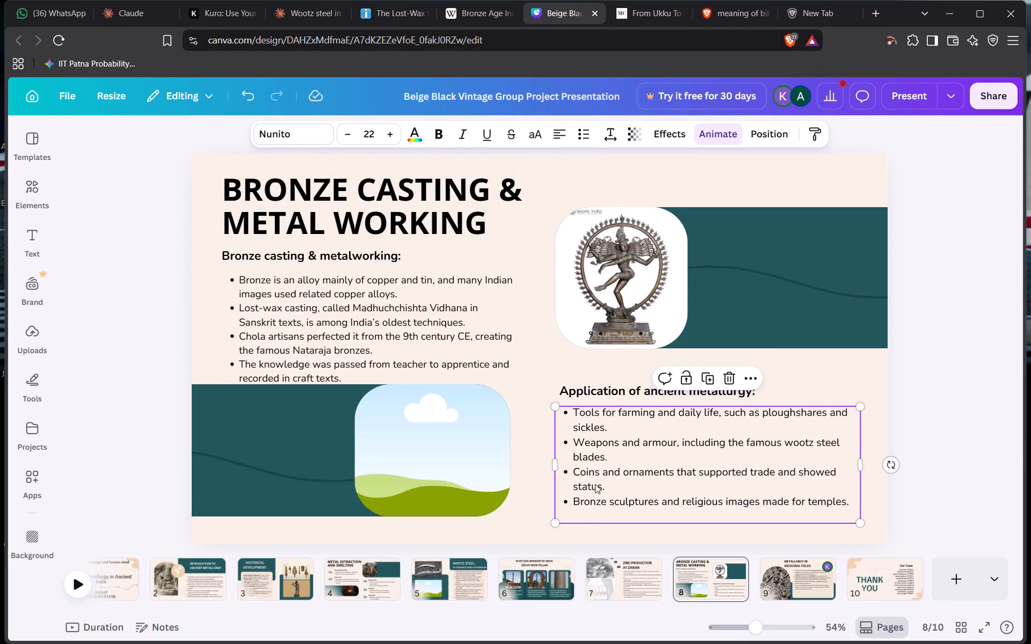
left_click(608, 484)
left_click_drag(608, 484, 571, 476)
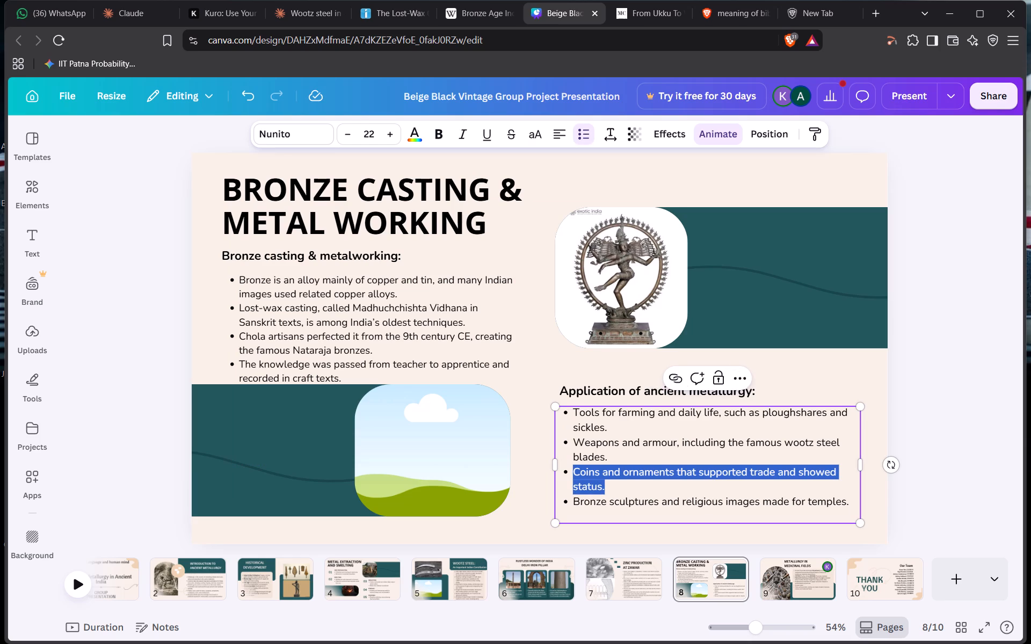
key("ctrl+c")
left_click(818, 5)
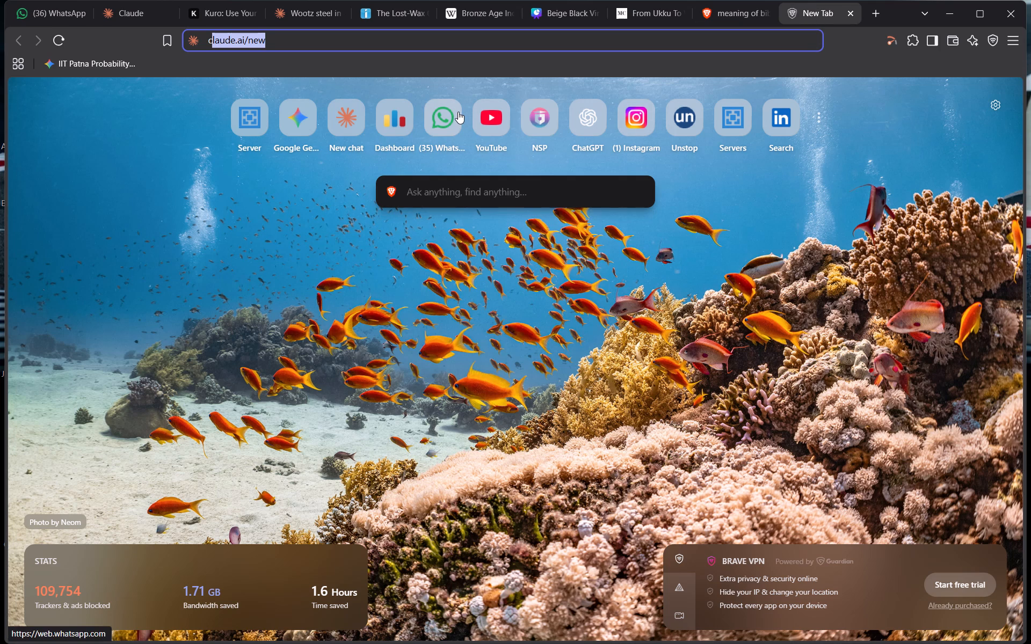
key("BackSpace")
key("BackSpace")
key("BackSpace")
key("BackSpace")
key("ctrl+v")
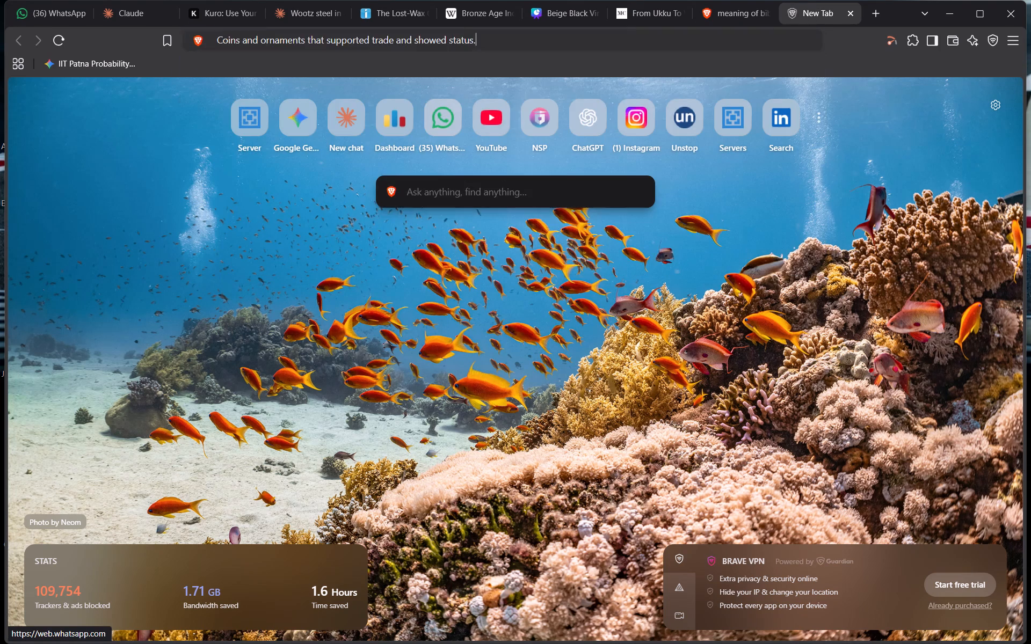
key("Return")
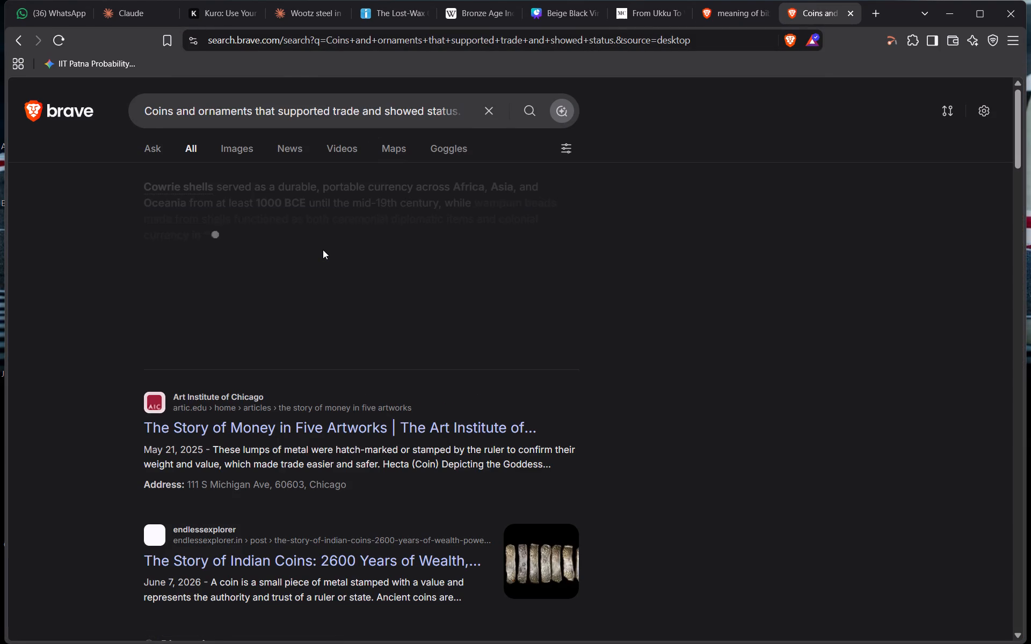
Open the endlessexplorer article The Story of Indian Coins from the search results.
scroll(346, 349, "down", 2)
scroll(344, 349, "up", 2)
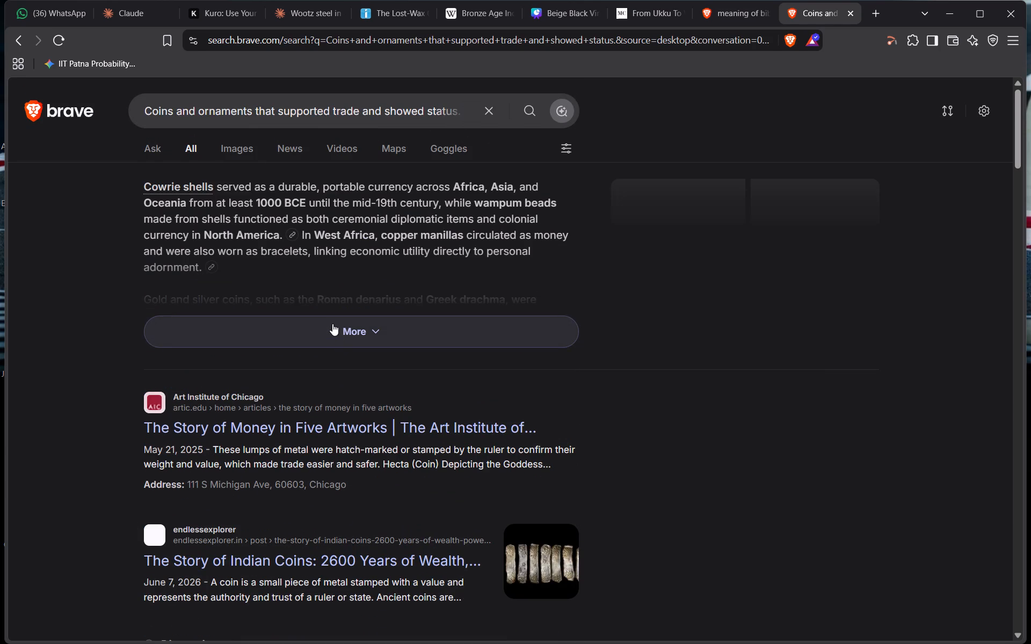
scroll(332, 323, "down", 2)
left_click(250, 408)
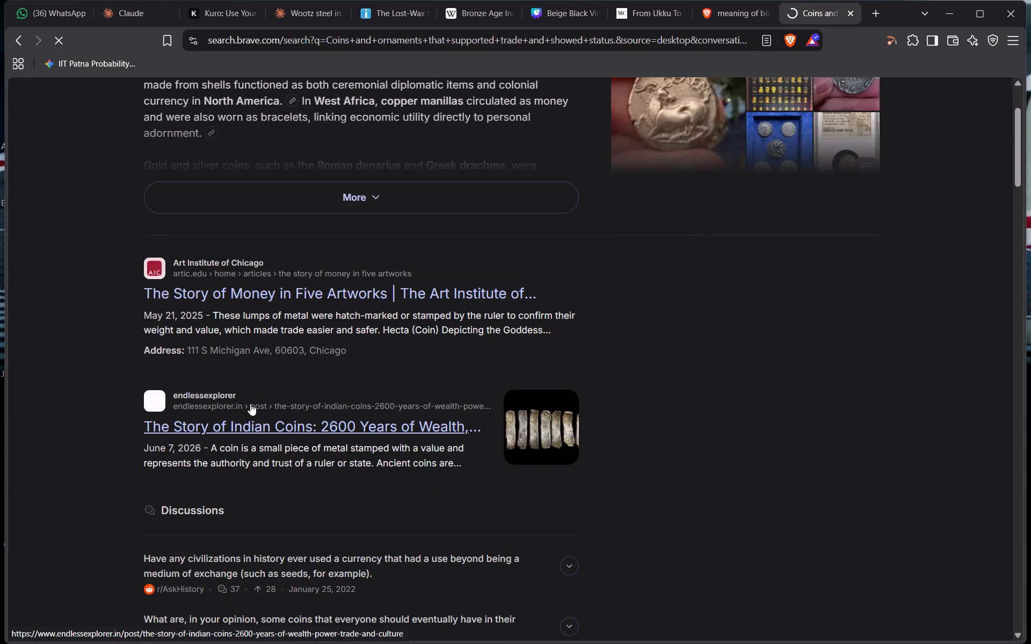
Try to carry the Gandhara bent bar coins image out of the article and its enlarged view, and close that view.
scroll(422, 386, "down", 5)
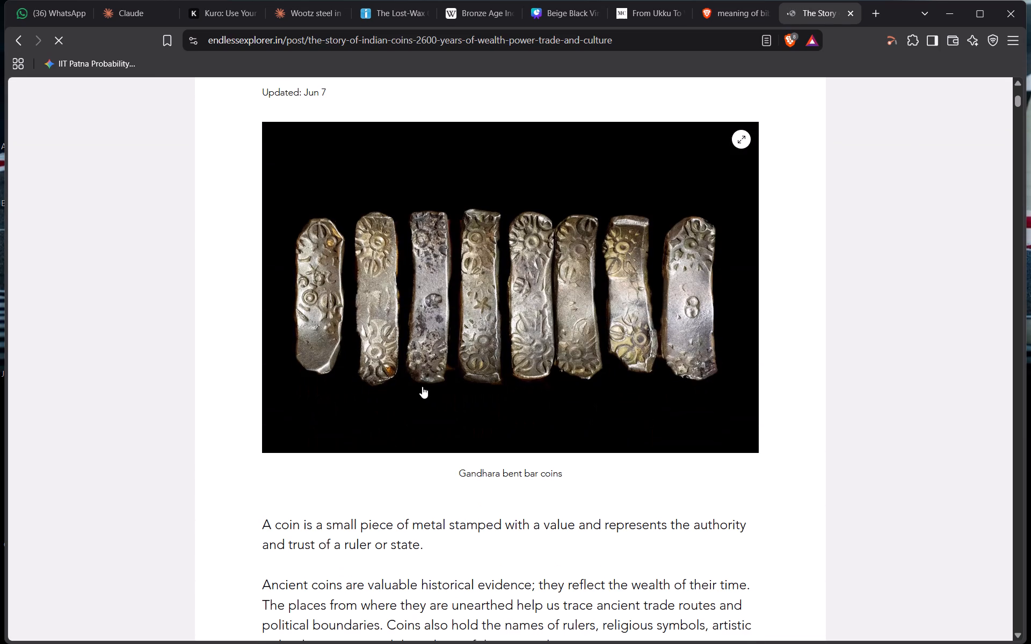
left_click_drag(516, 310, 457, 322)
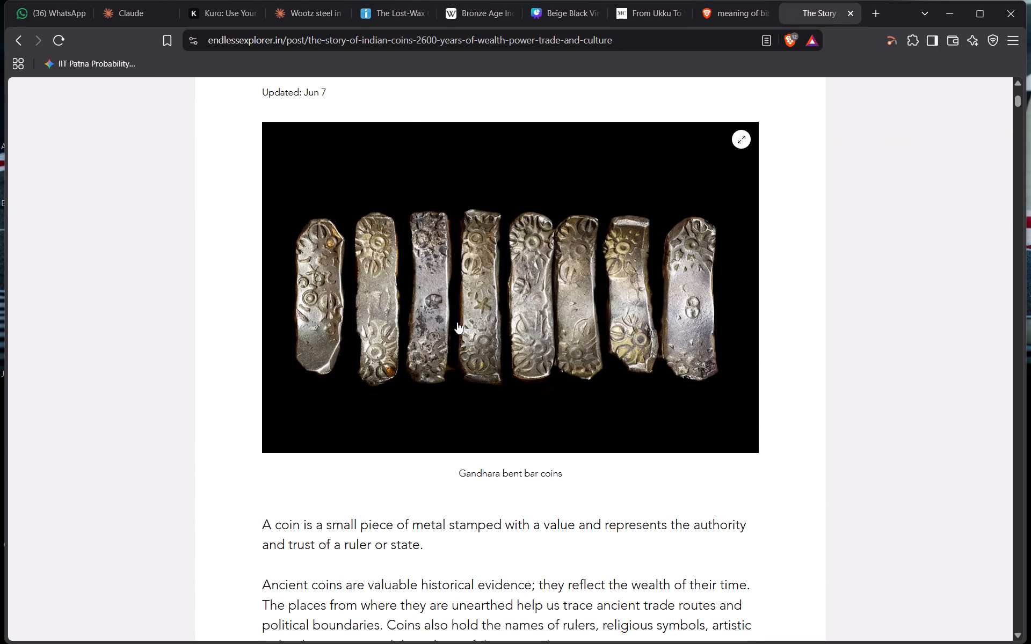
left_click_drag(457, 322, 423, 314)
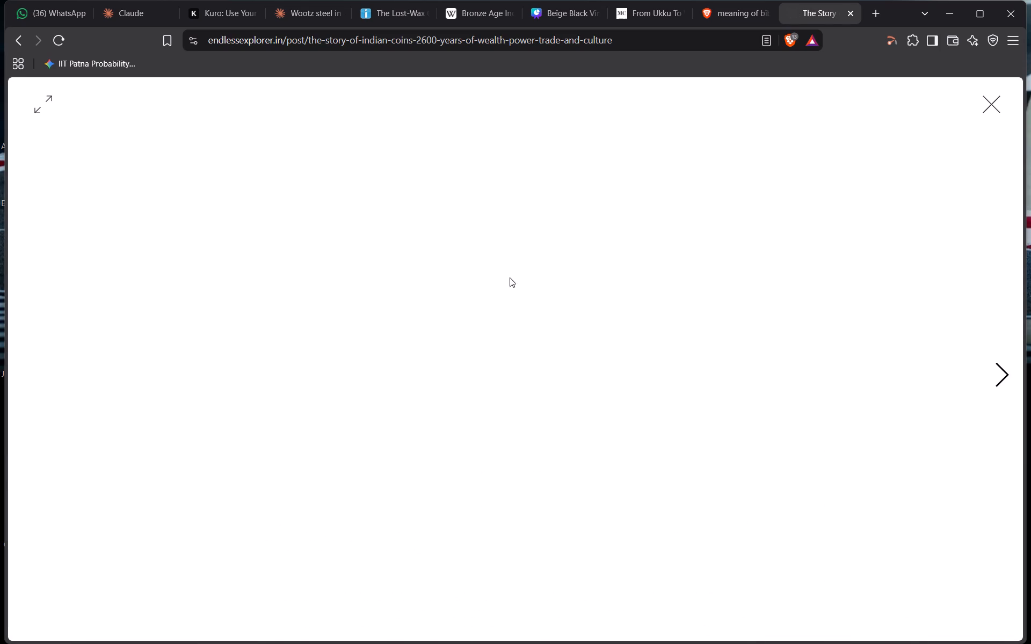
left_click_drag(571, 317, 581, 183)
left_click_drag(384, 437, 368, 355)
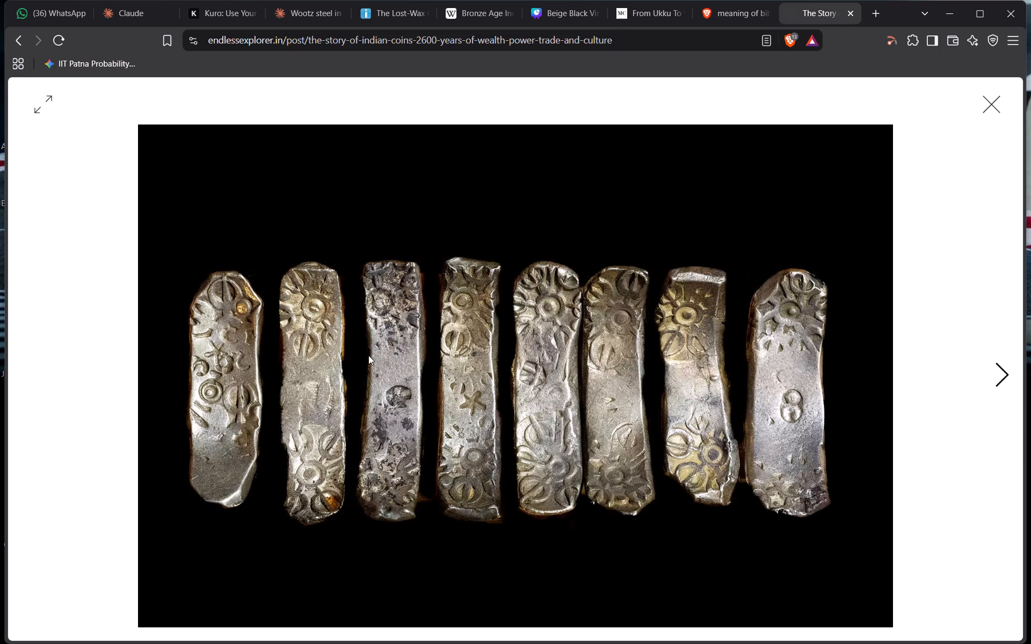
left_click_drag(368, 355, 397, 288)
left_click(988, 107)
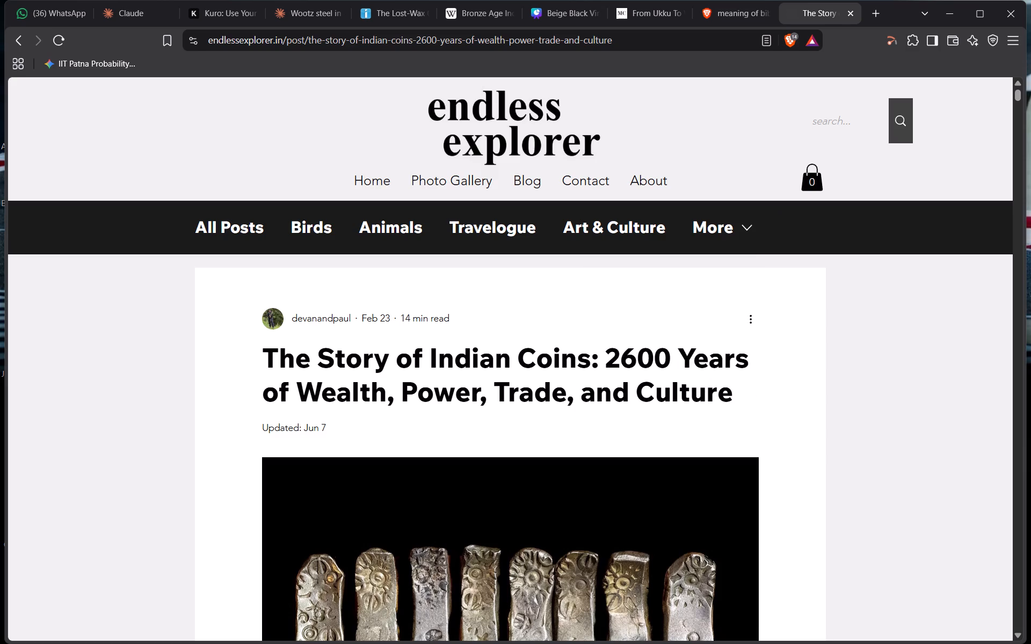
Look through the Story of Indian Coins article's images, down to the Vedic Period section, for a suitable ancient coin picture.
scroll(522, 384, "down", 6)
scroll(527, 313, "up", 3)
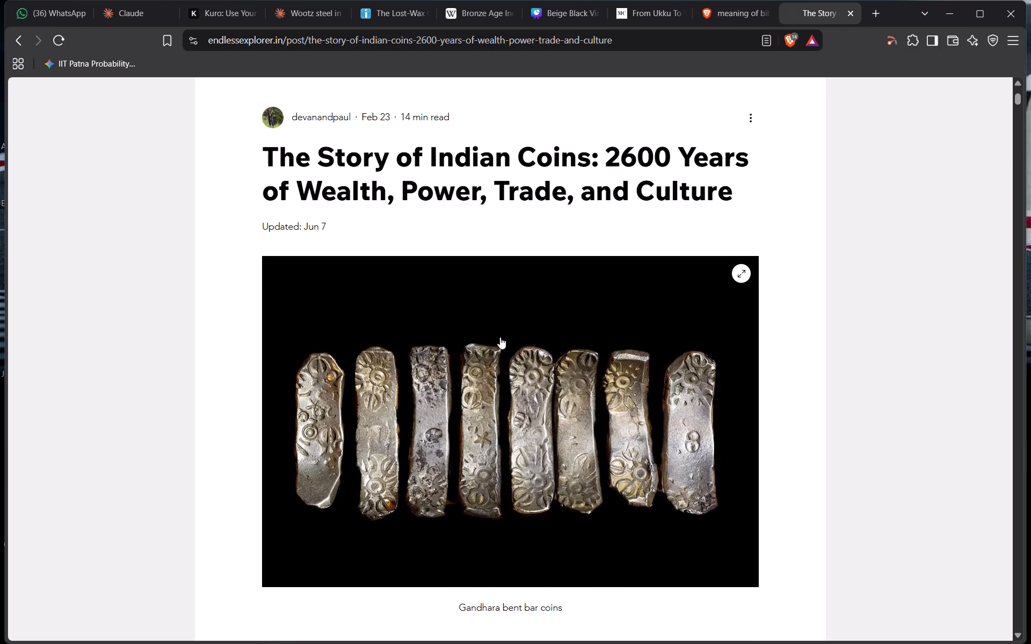
scroll(496, 340, "down", 16)
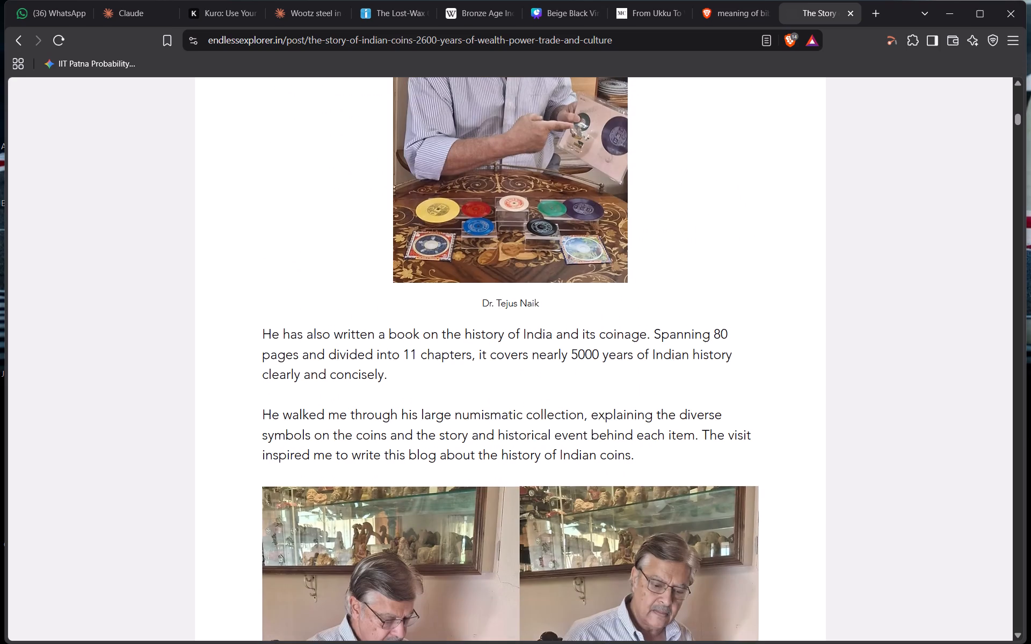
scroll(495, 338, "down", 5)
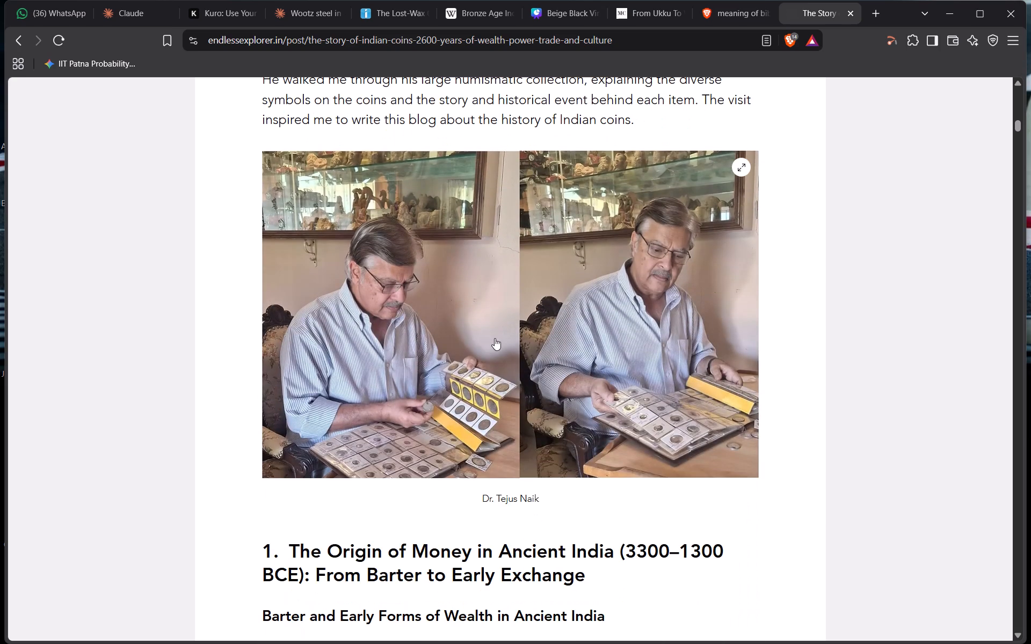
scroll(495, 338, "down", 9)
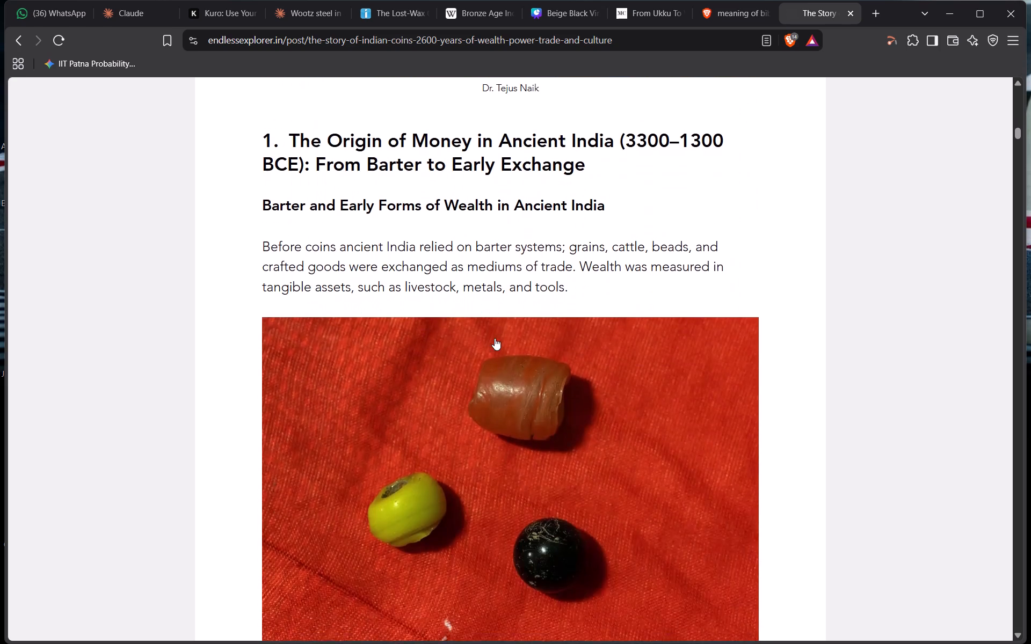
scroll(495, 338, "down", 20)
scroll(467, 486, "up", 11)
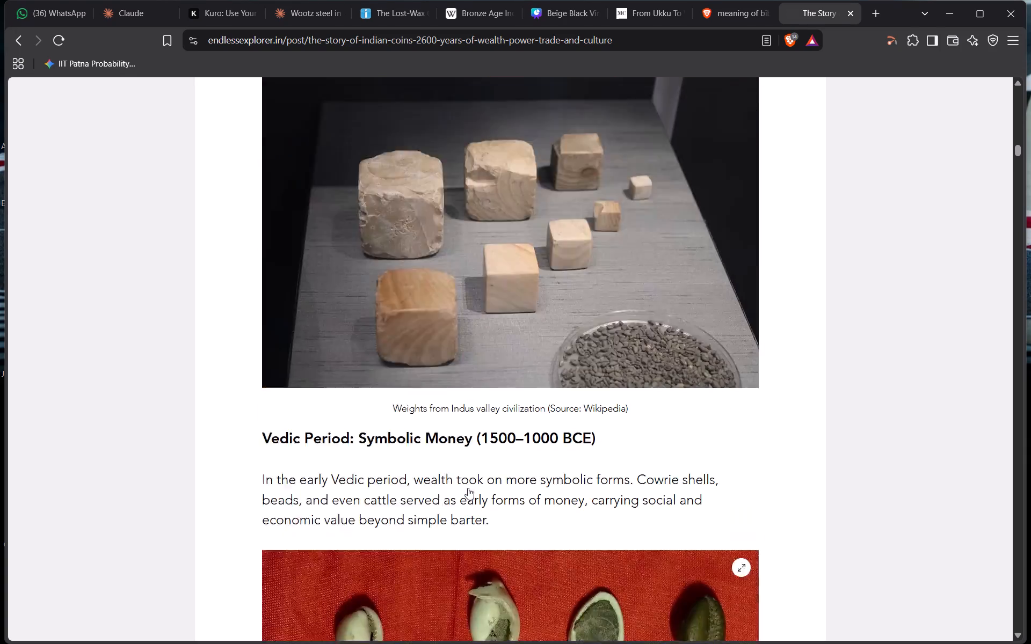
scroll(468, 488, "up", 20)
scroll(468, 488, "up", 19)
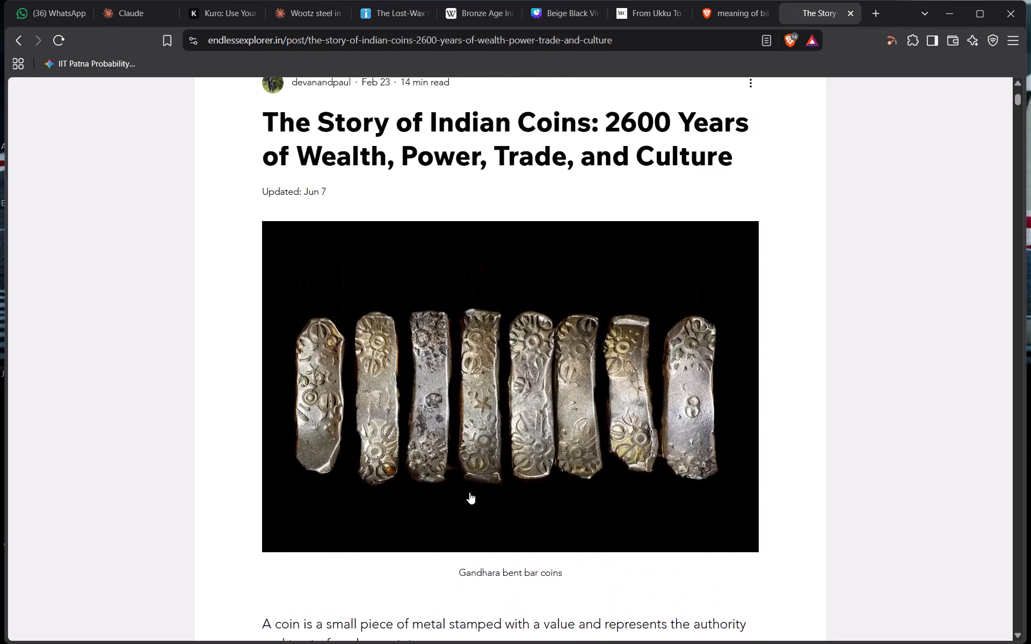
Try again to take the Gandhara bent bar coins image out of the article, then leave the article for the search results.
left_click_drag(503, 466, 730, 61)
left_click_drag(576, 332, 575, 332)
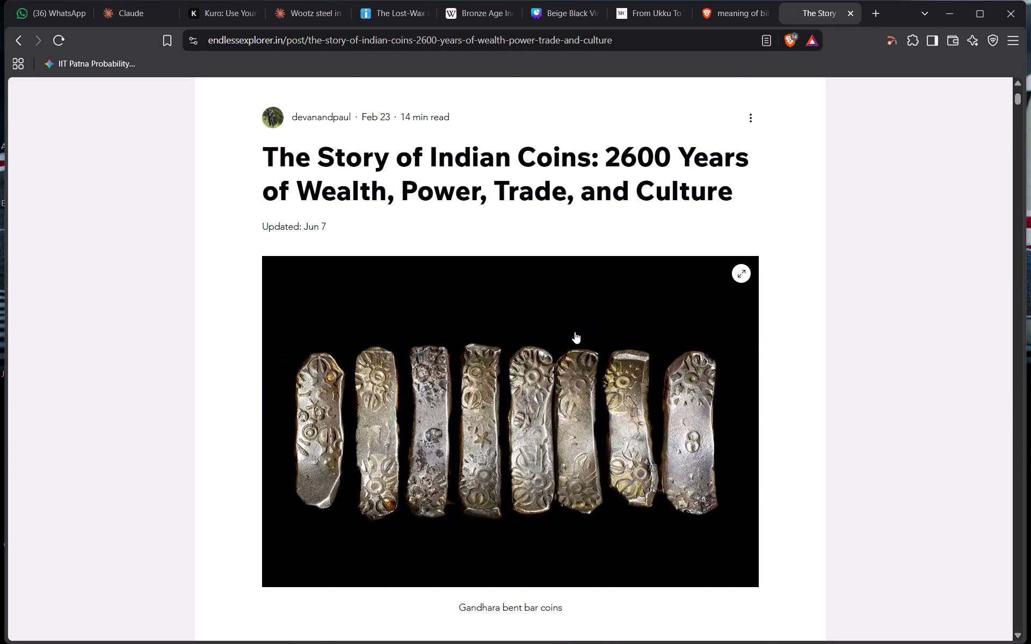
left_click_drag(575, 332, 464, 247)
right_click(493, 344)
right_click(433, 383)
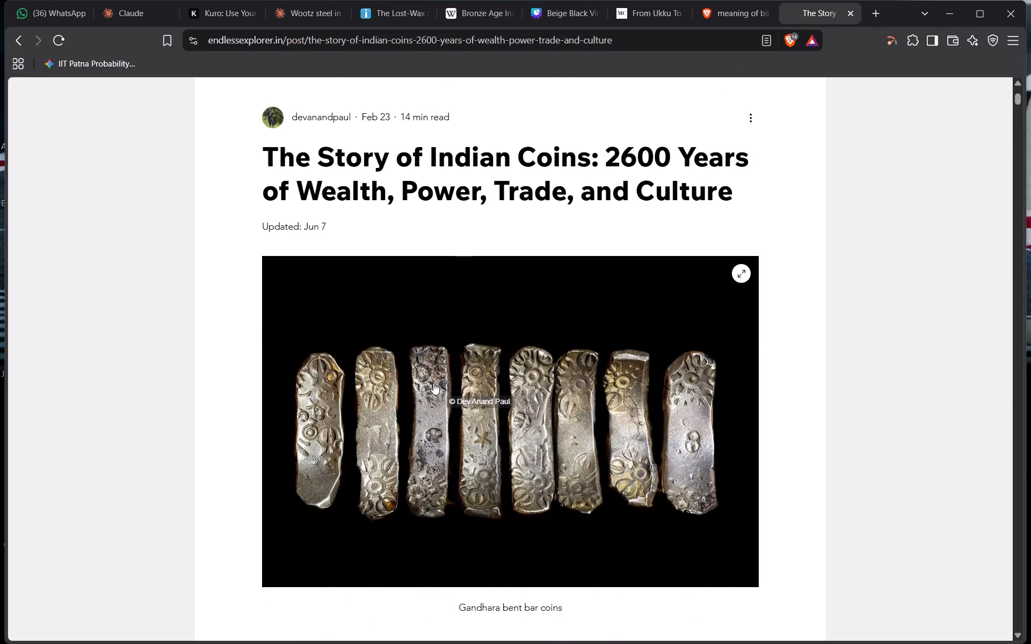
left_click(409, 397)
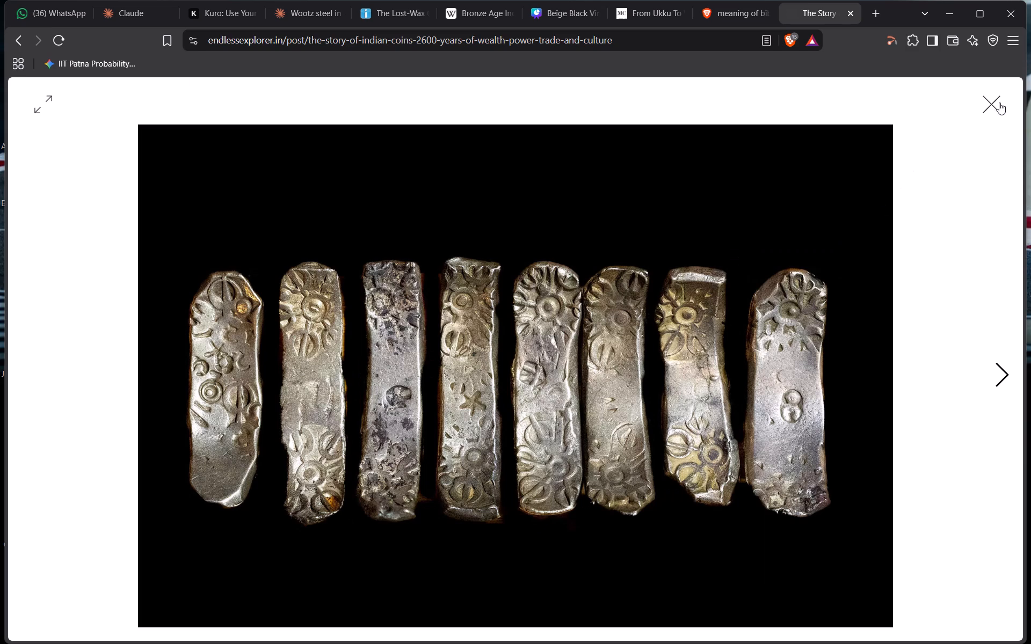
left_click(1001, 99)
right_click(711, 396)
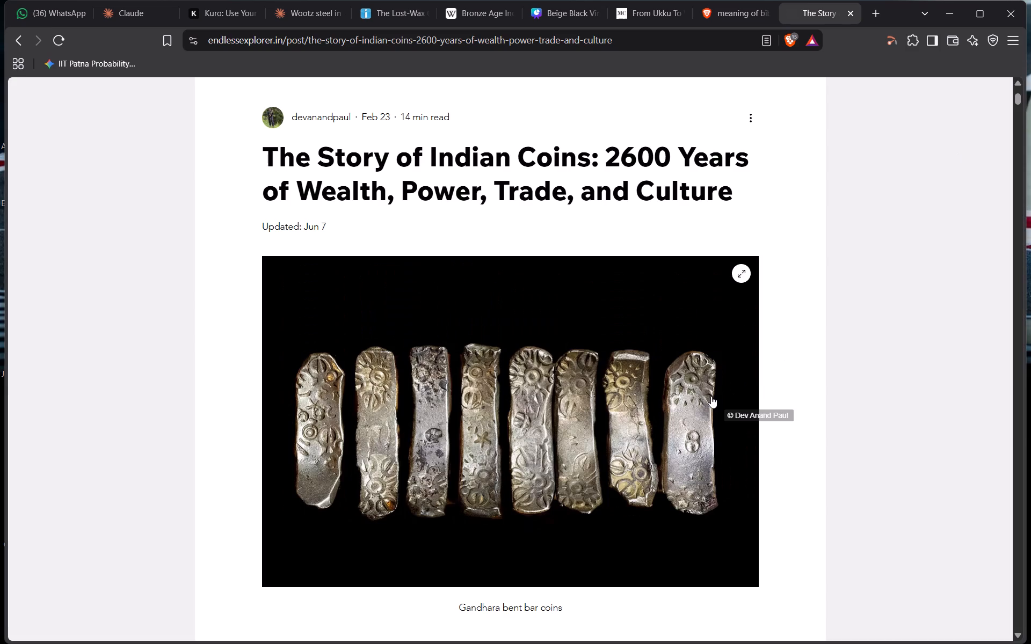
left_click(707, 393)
Open the Prepp article Coins in Ancient and Medieval India from the search results.
scroll(379, 380, "down", 4)
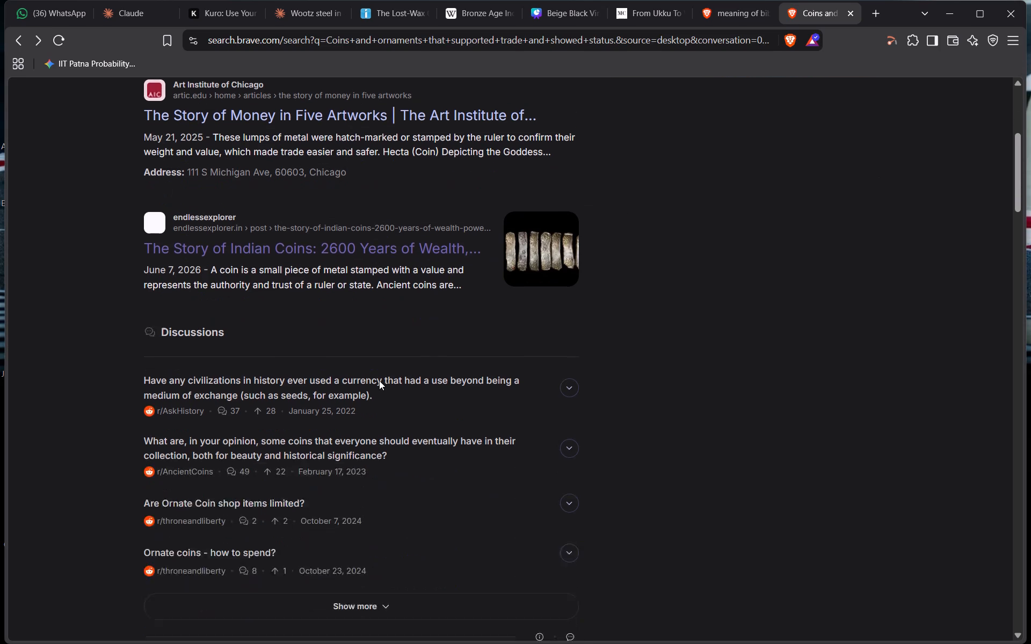
scroll(379, 380, "down", 12)
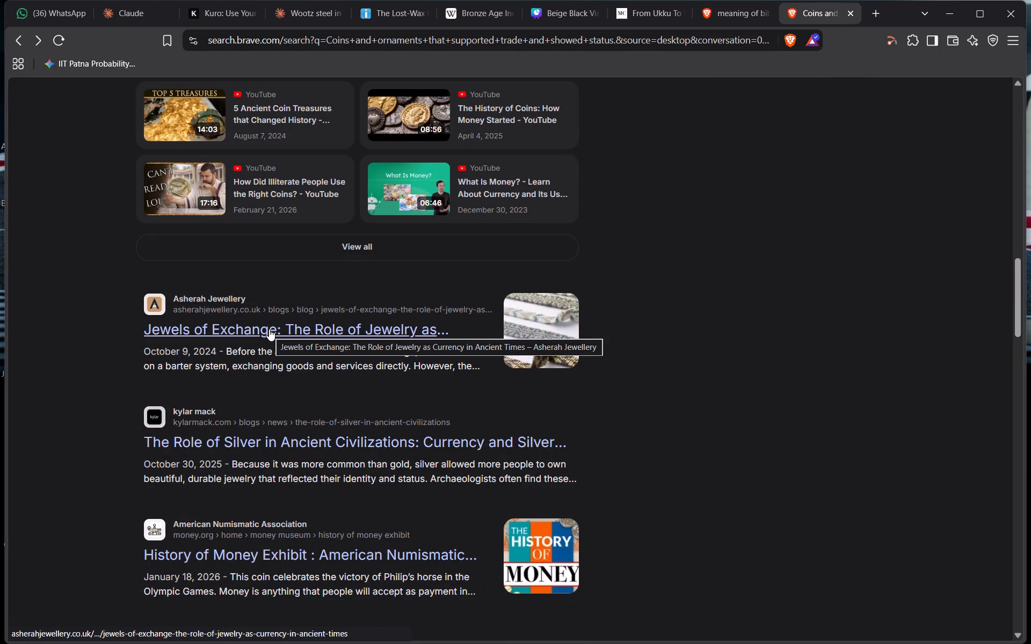
scroll(338, 434, "down", 3)
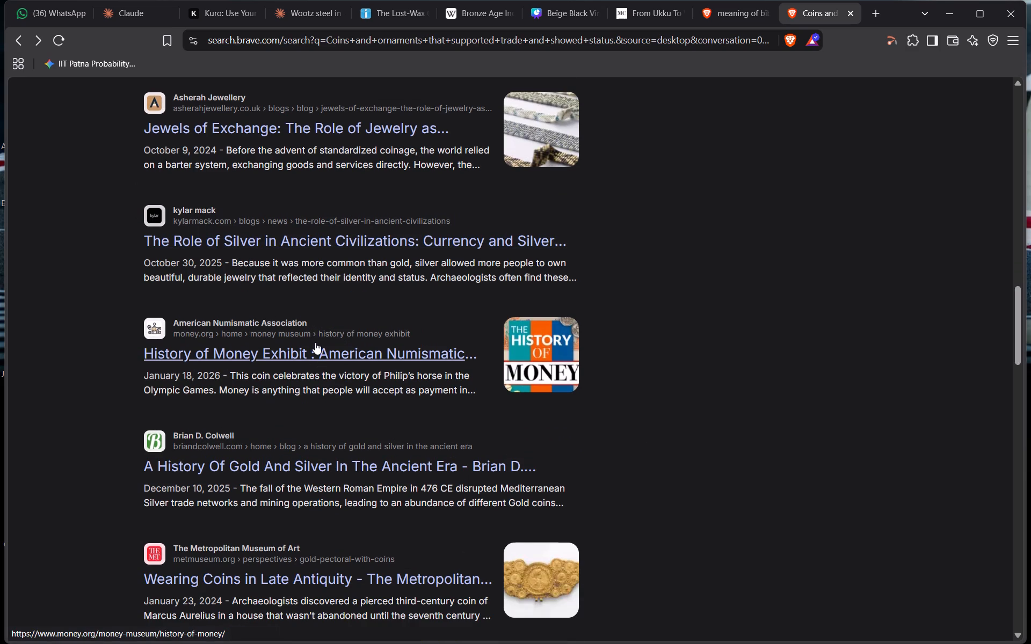
scroll(307, 315, "down", 1)
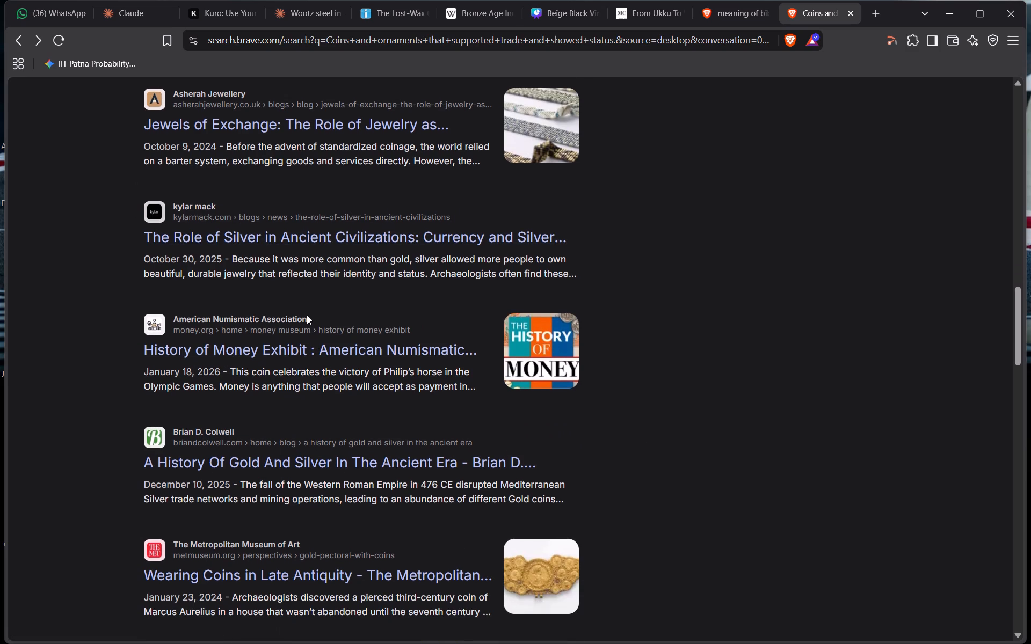
scroll(307, 315, "down", 6)
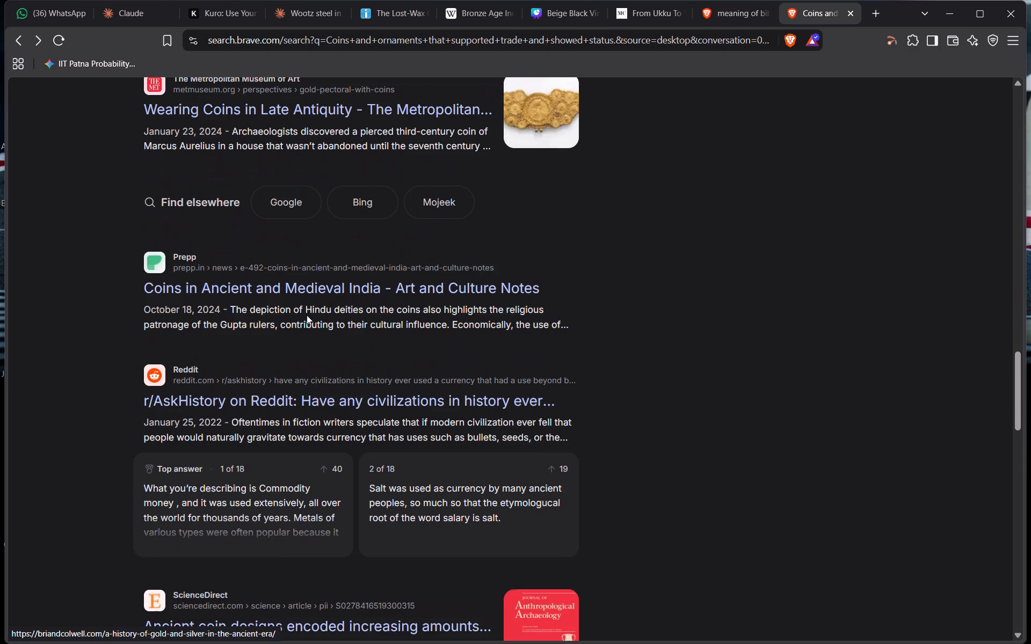
left_click(250, 272)
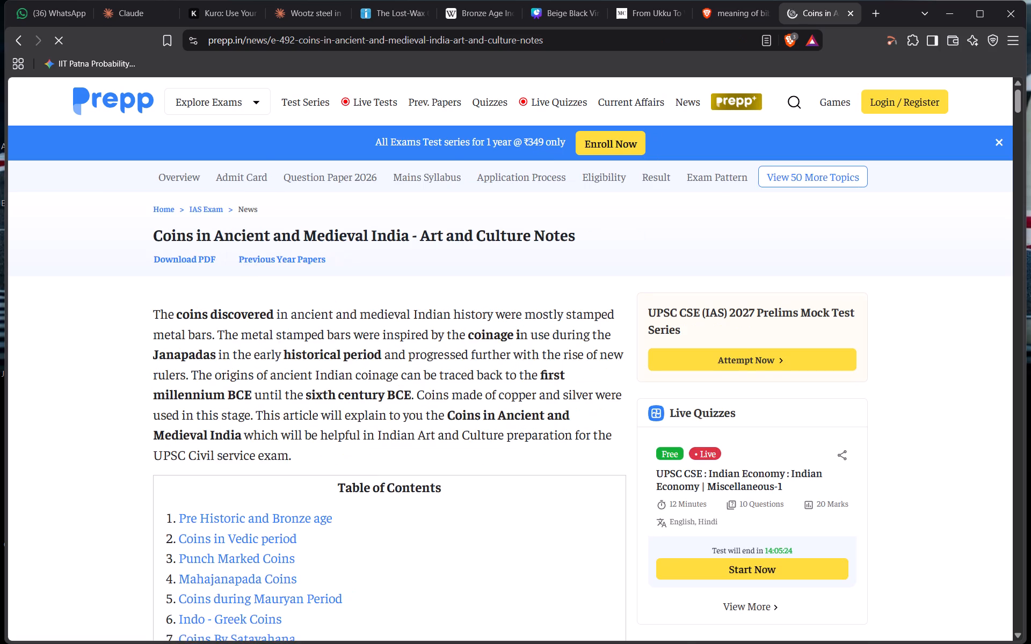
Examine the Prepp article's coin images from the Mauryan to the Gupta sections, dismiss the app promotion, and return to the search results.
scroll(388, 353, "down", 17)
scroll(382, 356, "down", 15)
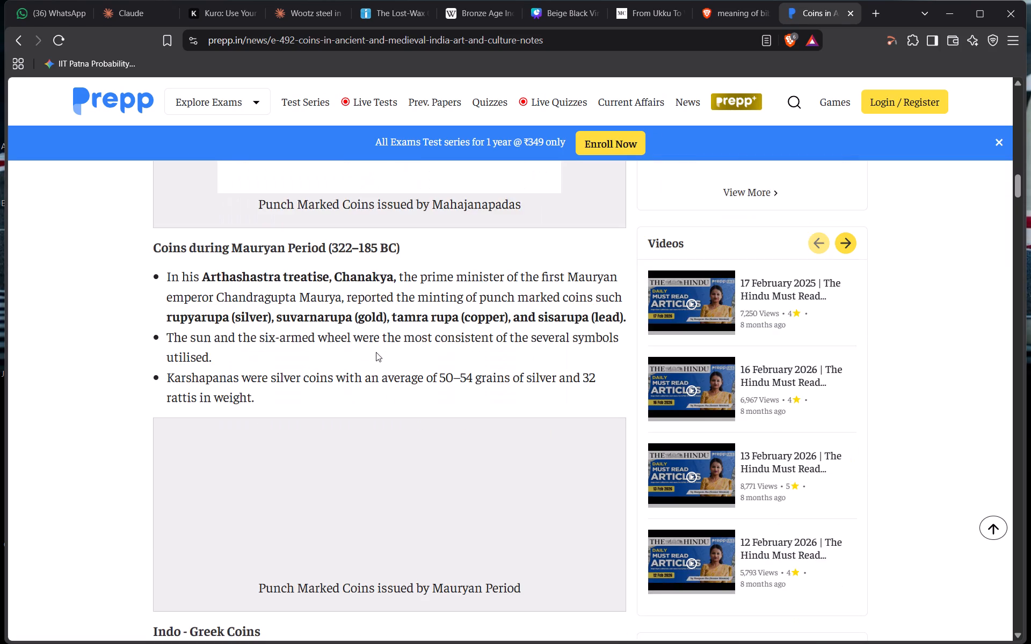
scroll(376, 352, "down", 2)
scroll(376, 352, "up", 2)
scroll(376, 352, "down", 6)
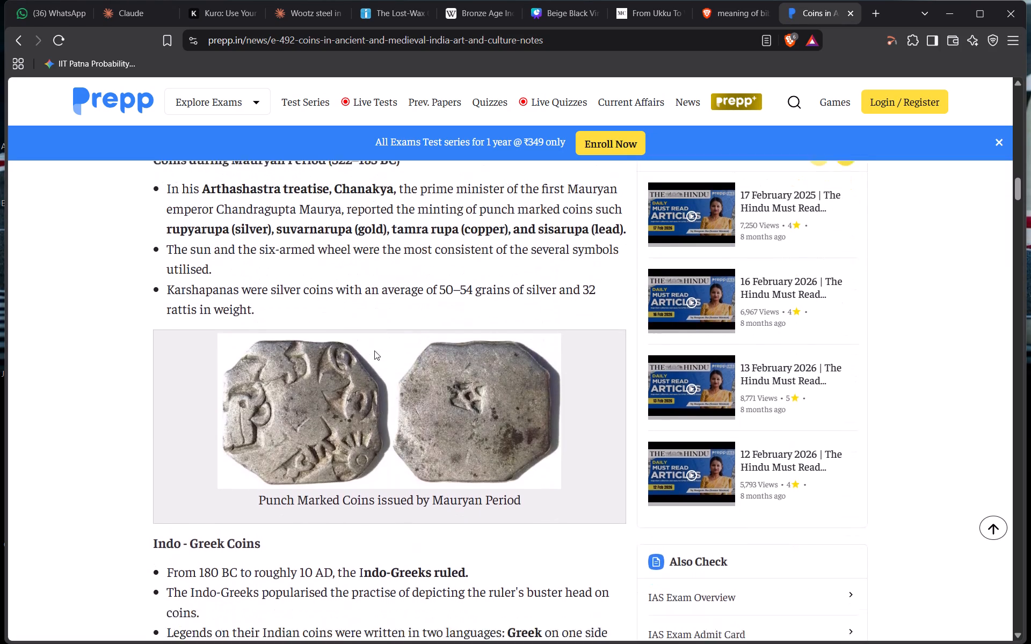
scroll(374, 350, "down", 11)
scroll(374, 348, "down", 13)
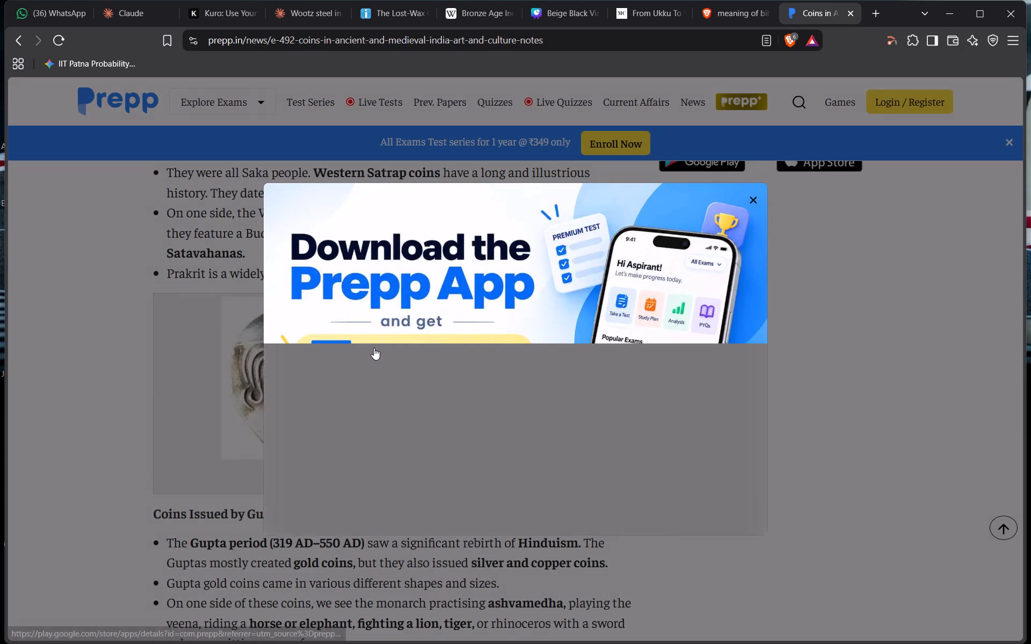
left_click(751, 200)
scroll(309, 437, "down", 5)
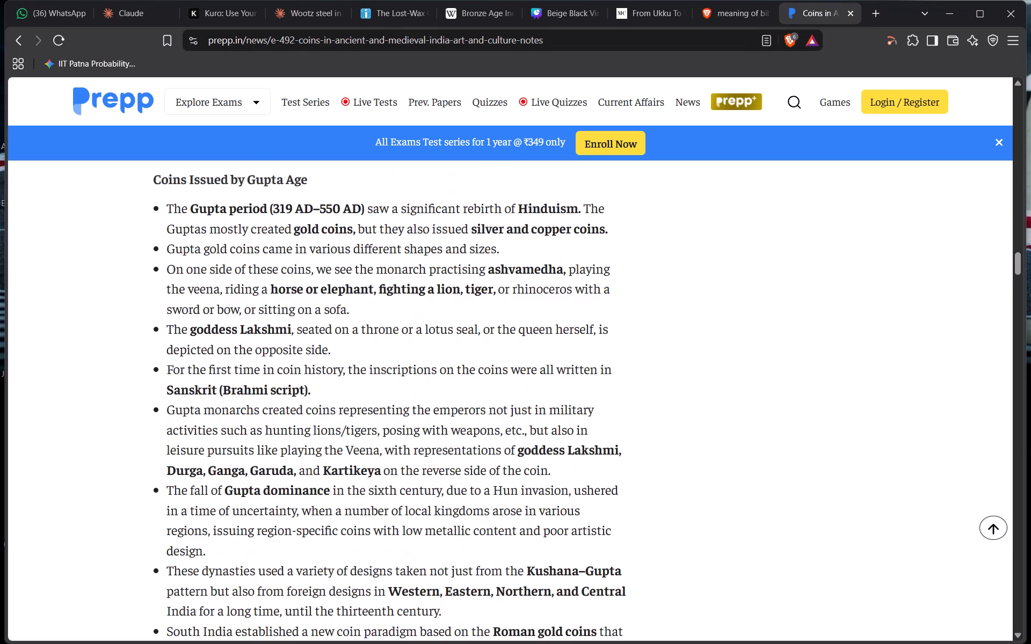
scroll(309, 435, "down", 5)
left_click_drag(318, 425, 318, 417)
Look through the remaining search results for another source of ancient Indian coin images.
scroll(320, 409, "down", 12)
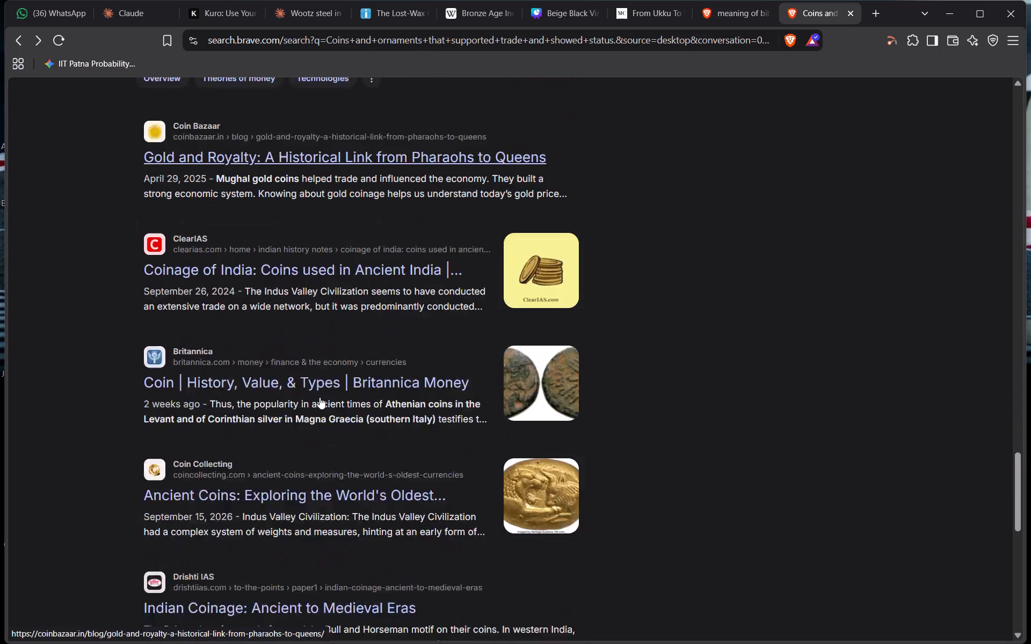
scroll(320, 394, "down", 15)
scroll(320, 396, "up", 18)
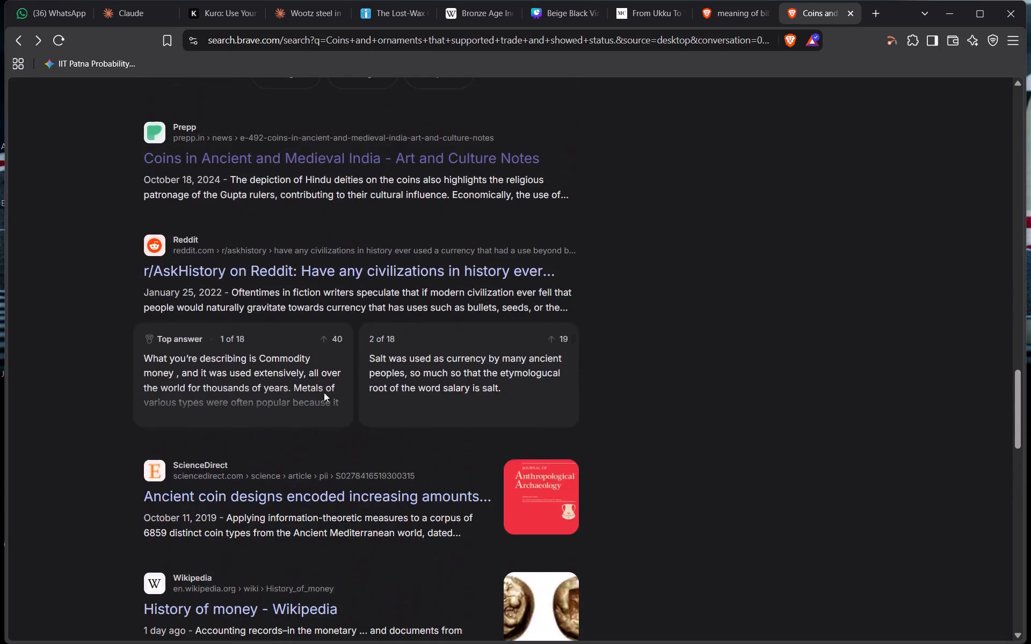
scroll(324, 392, "up", 18)
scroll(324, 392, "up", 18)
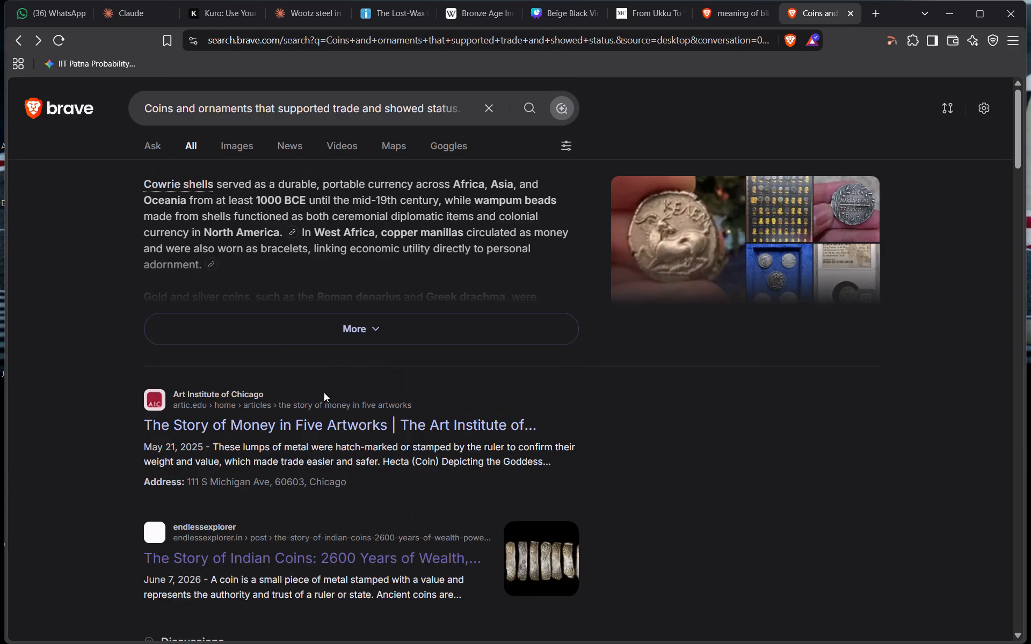
scroll(324, 392, "up", 3)
Search the web for "coins in ancient india wikipedia" and open the Wikipedia article Coinage of India.
left_click(496, 112)
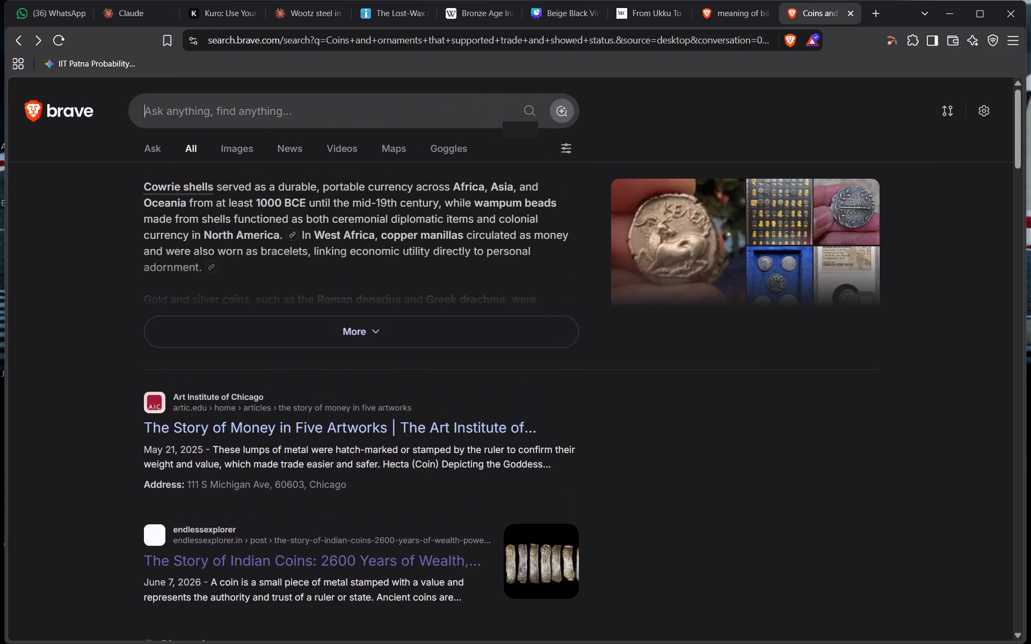
type("coins in ancient india")
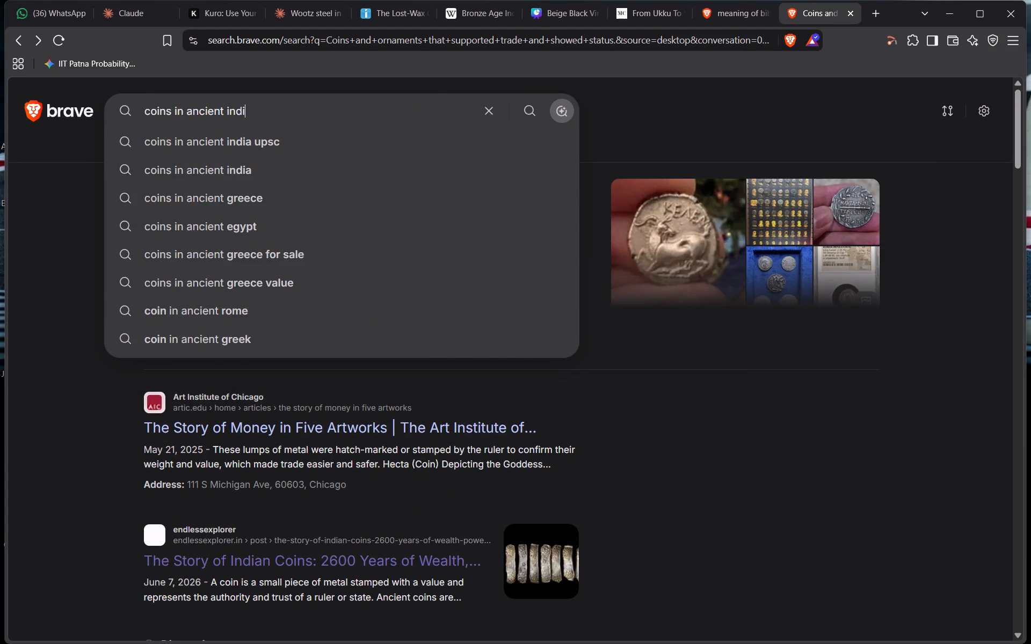
key("space")
type("wikipedia")
key("Return")
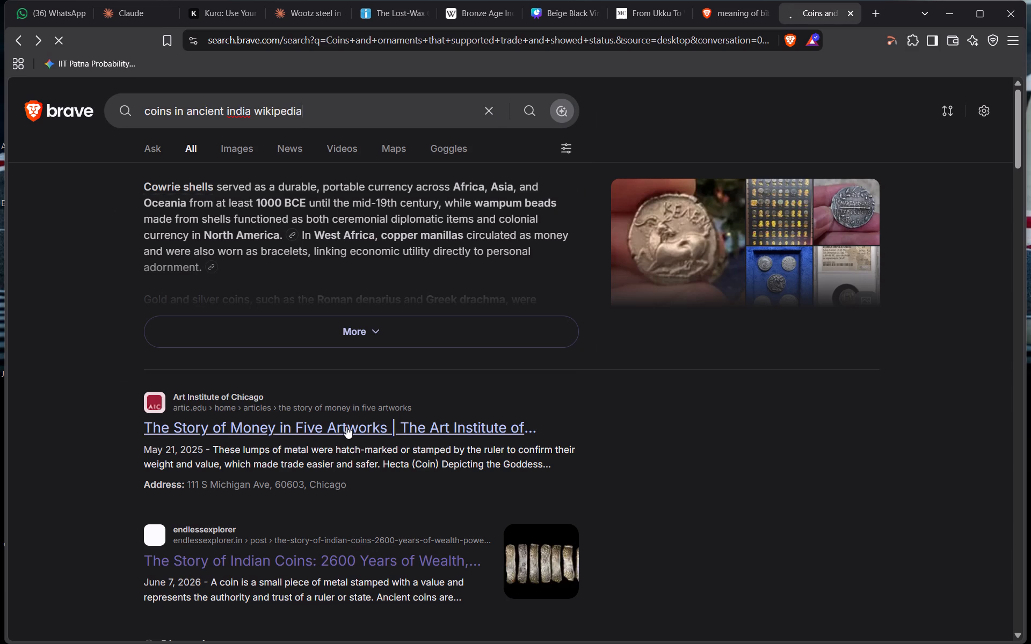
left_click(201, 418)
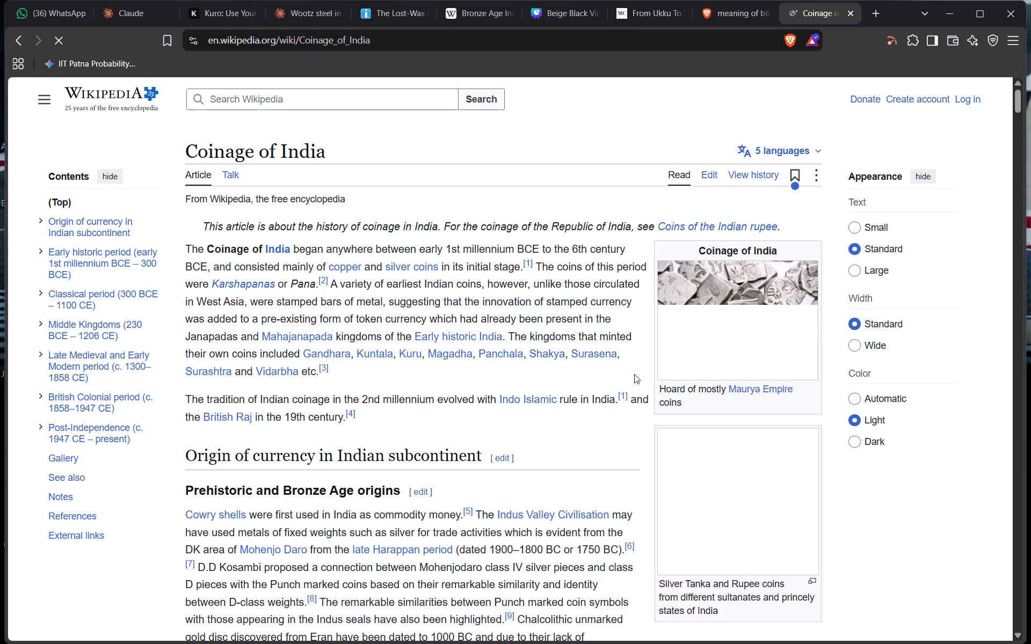
Bring the Maurya Empire coin hoard image from the Wikipedia article into Canva and fill the empty lower frame on the Bronze Casting slide.
scroll(703, 462, "down", 9)
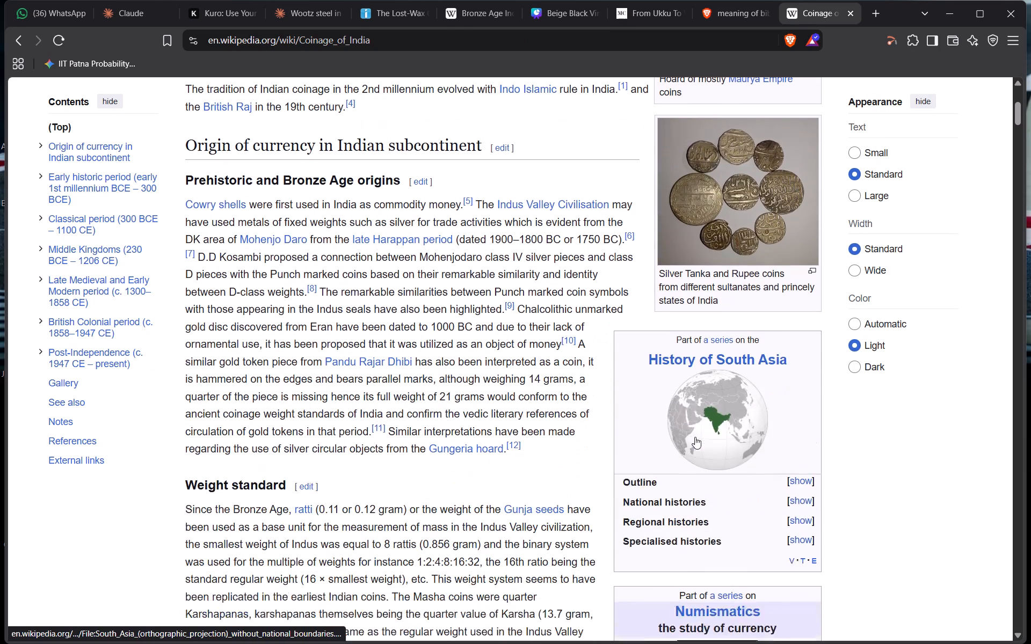
scroll(693, 434, "down", 15)
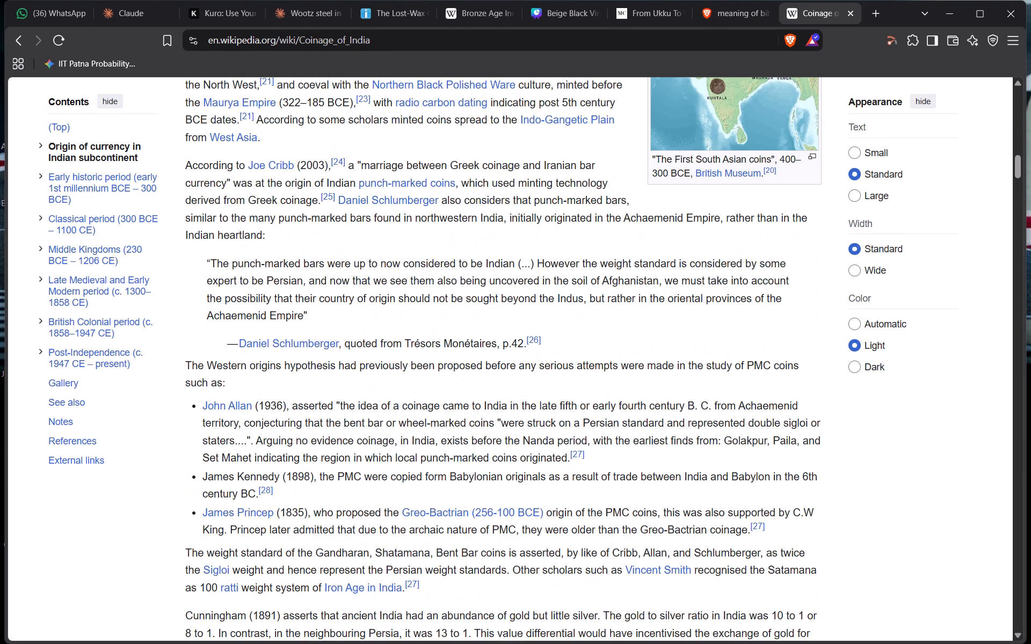
scroll(684, 400, "up", 19)
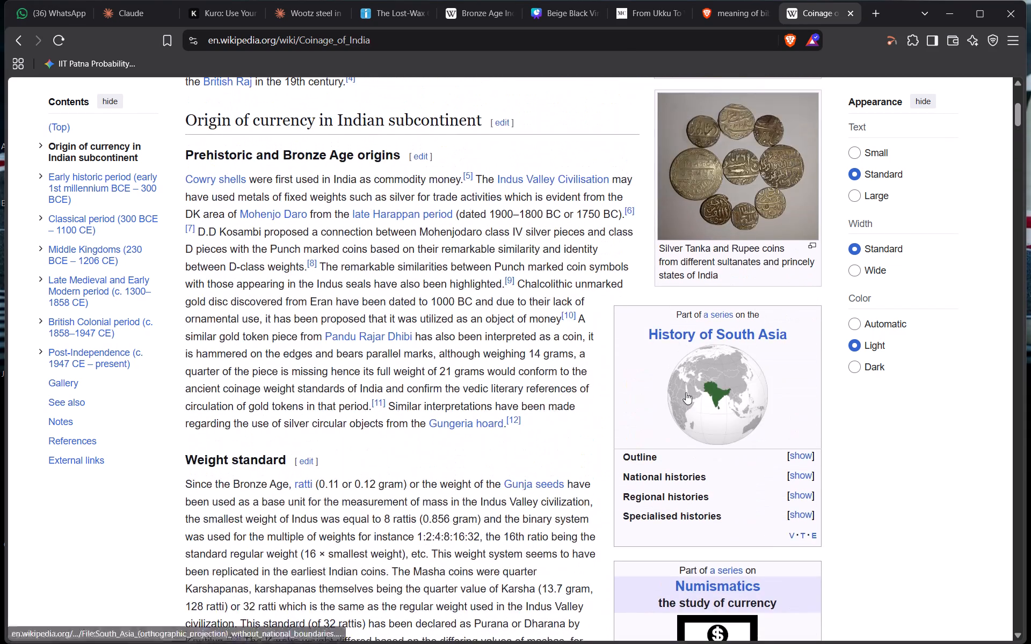
scroll(686, 392, "up", 2)
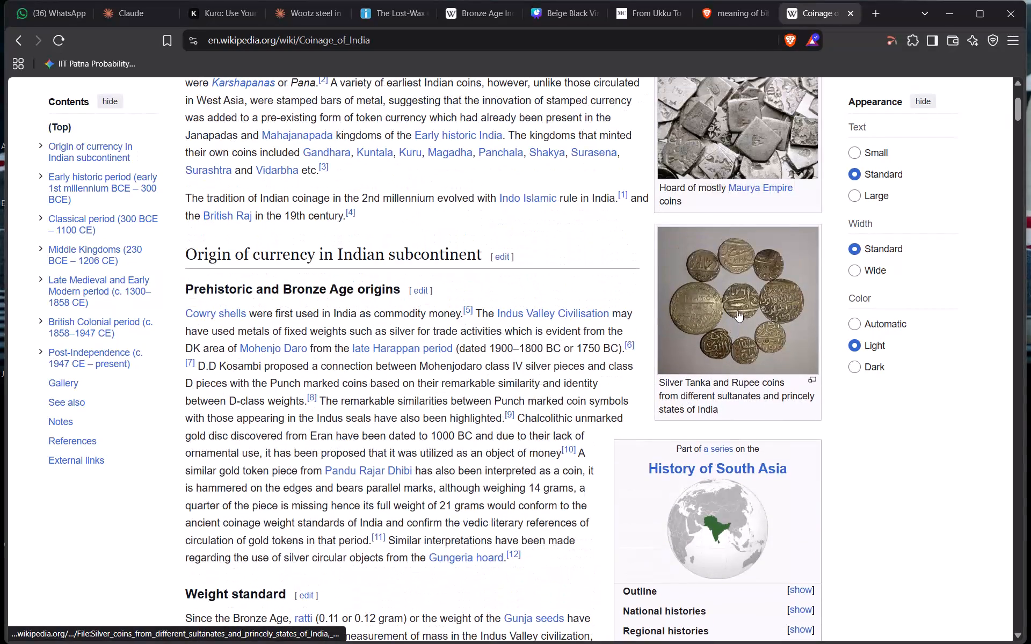
scroll(736, 313, "up", 2)
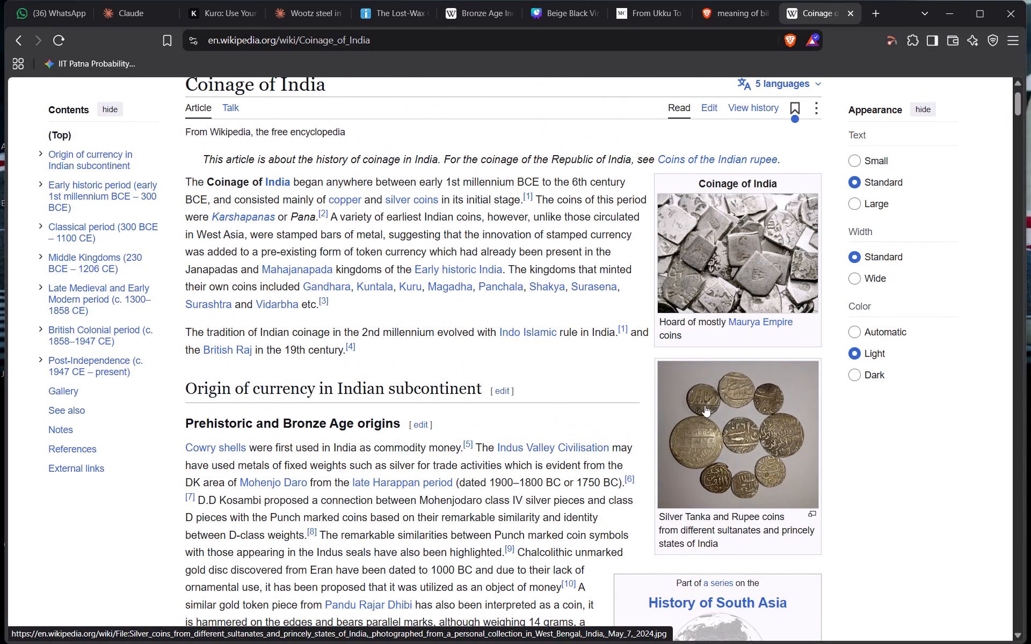
left_click_drag(726, 253, 599, 225)
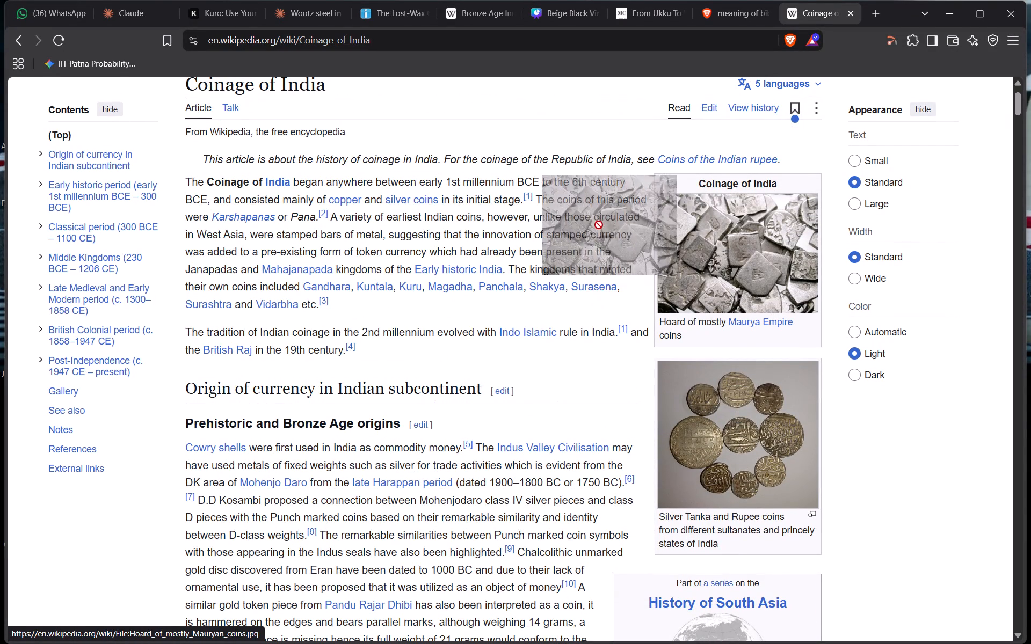
left_click_drag(599, 225, 575, 35)
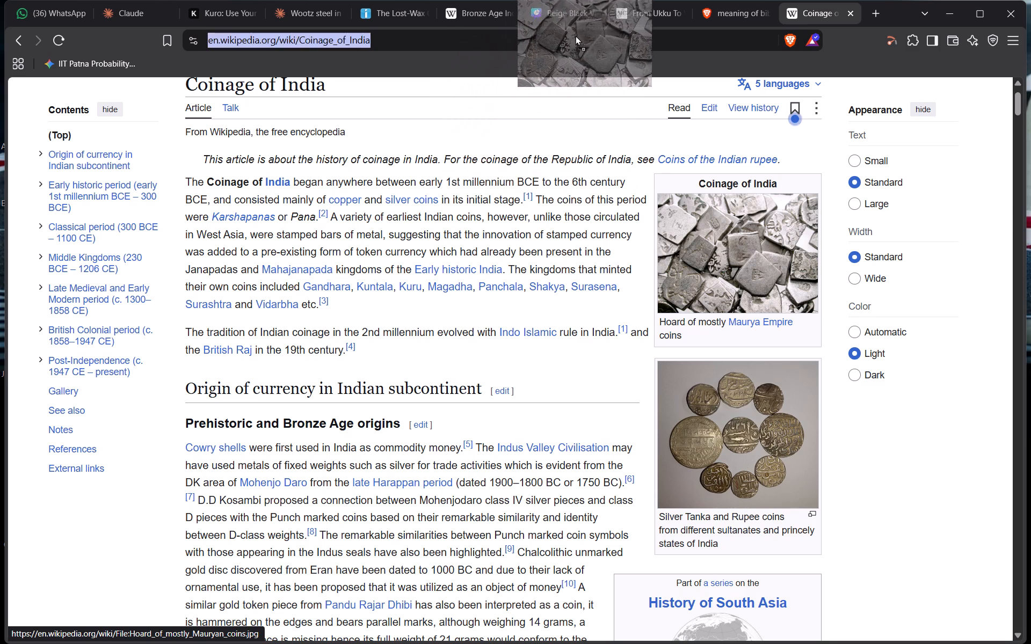
left_click_drag(575, 35, 431, 455)
left_click_drag(567, 324, 562, 331)
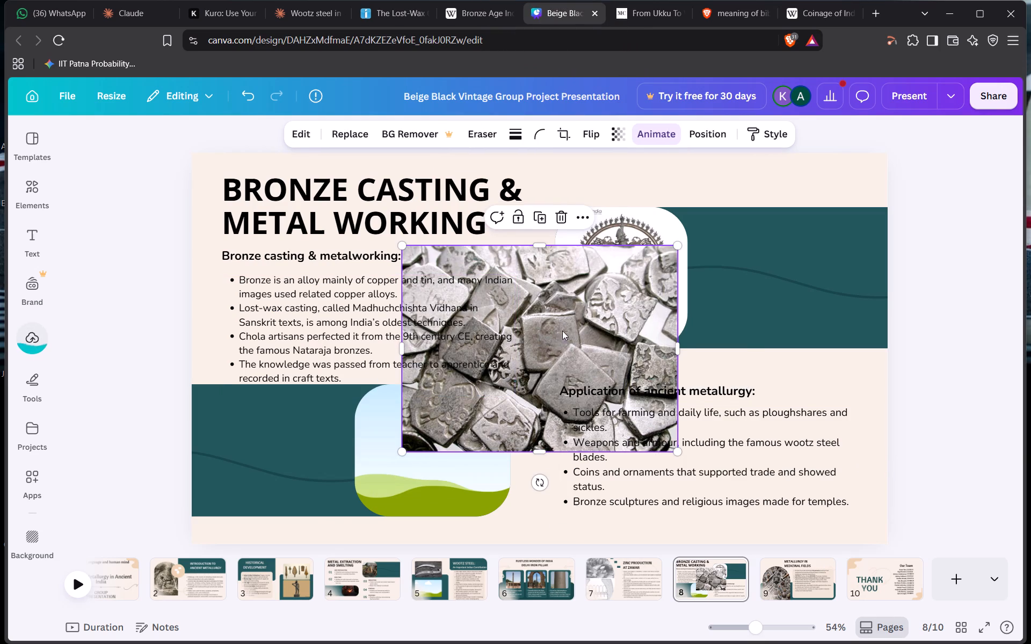
left_click_drag(562, 331, 477, 426)
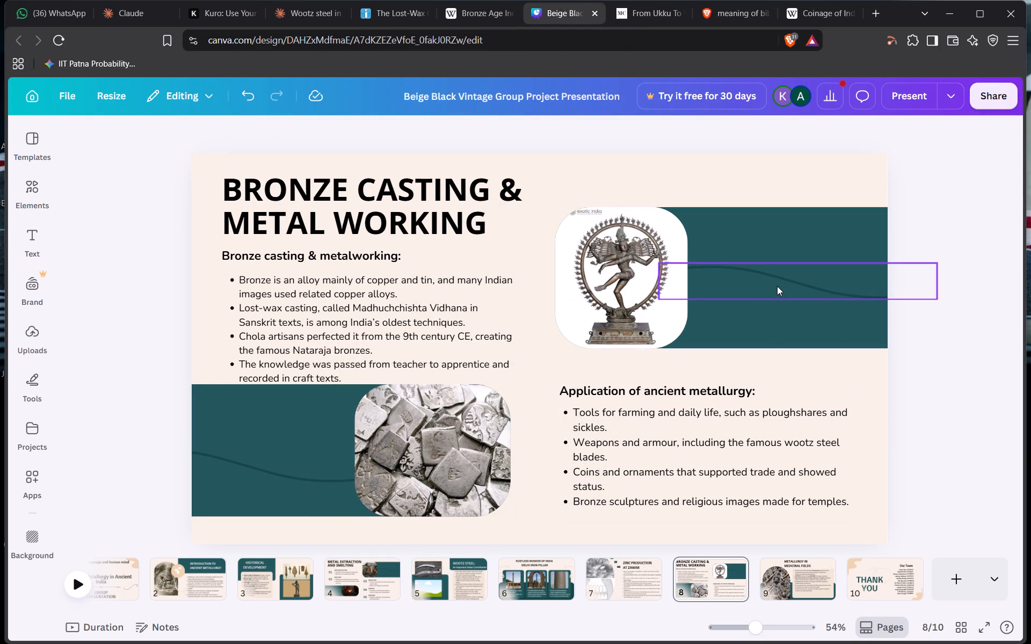
Delete the wavy line from the teal block beside the Nataraja image.
left_click(753, 286)
double_click(732, 273)
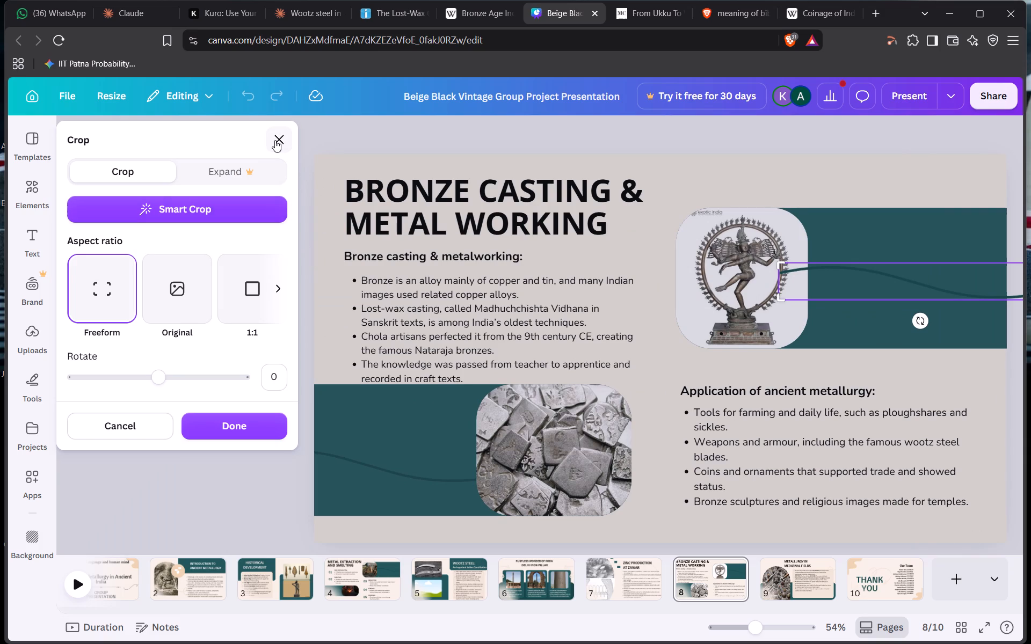
left_click(276, 139)
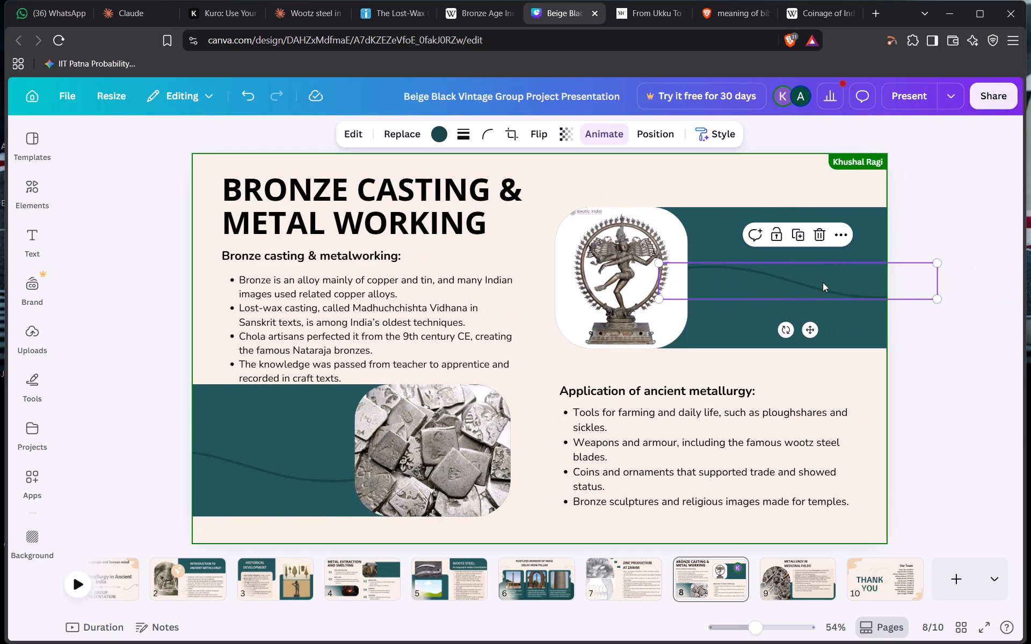
key("Delete")
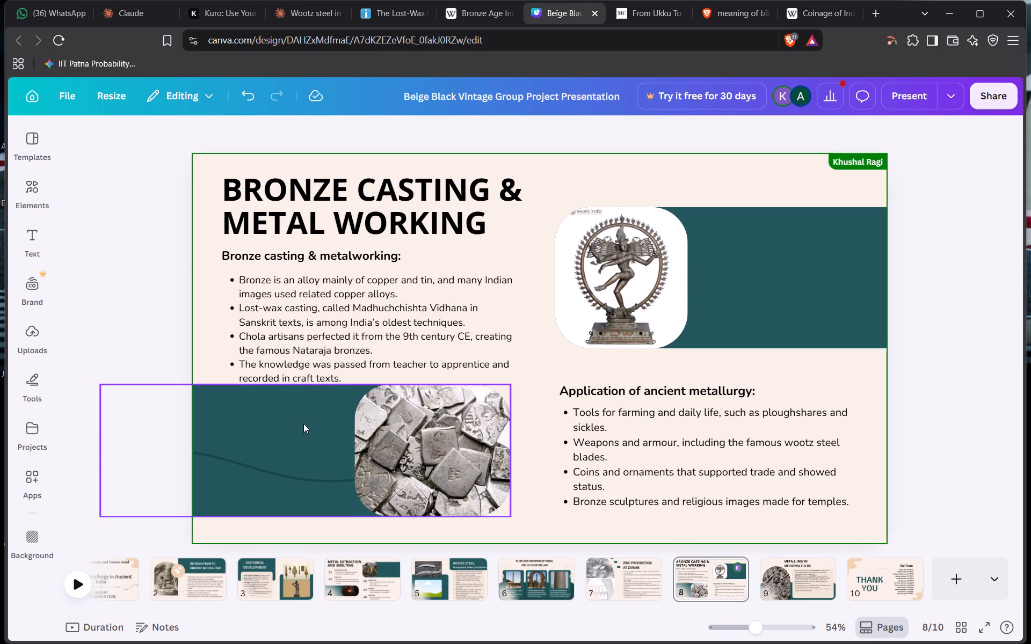
On slide 9, Metallurgy in Medicinal Fields, delete the metal artefacts picture from the arched frame.
left_click(788, 565)
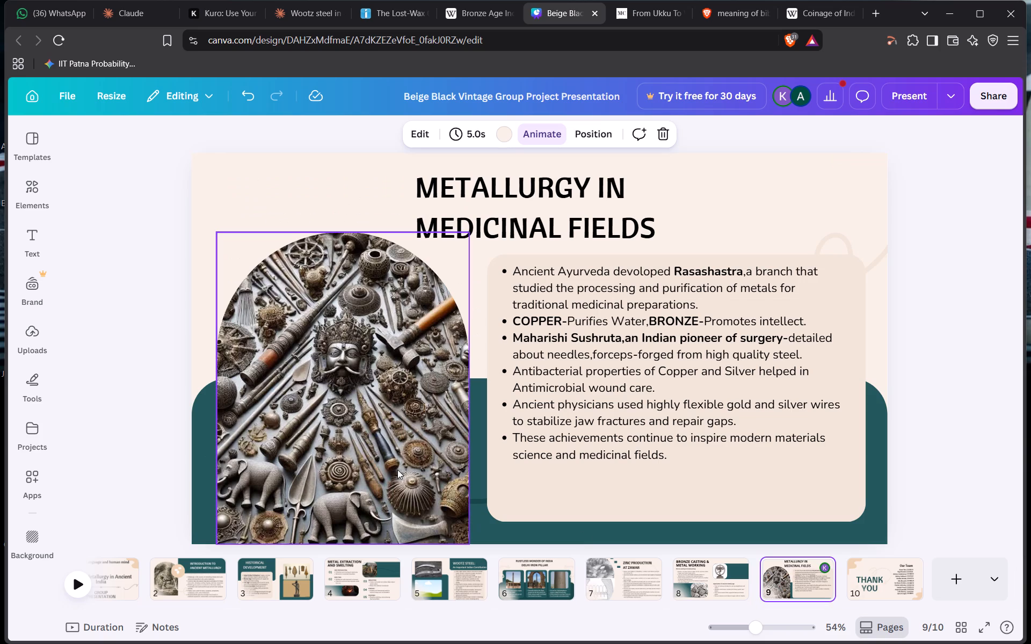
left_click(390, 407)
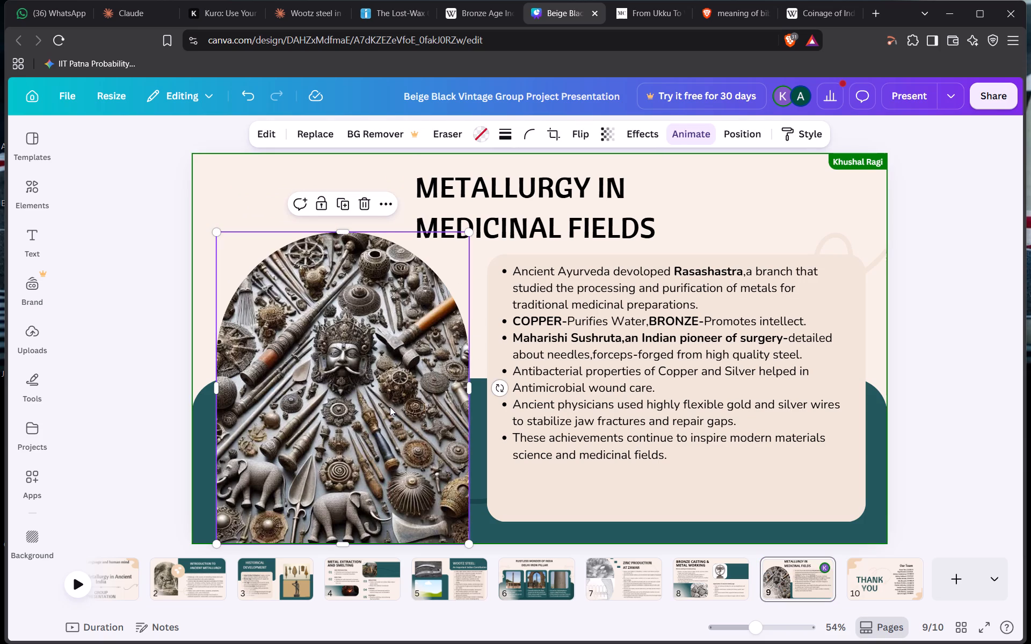
key("Print")
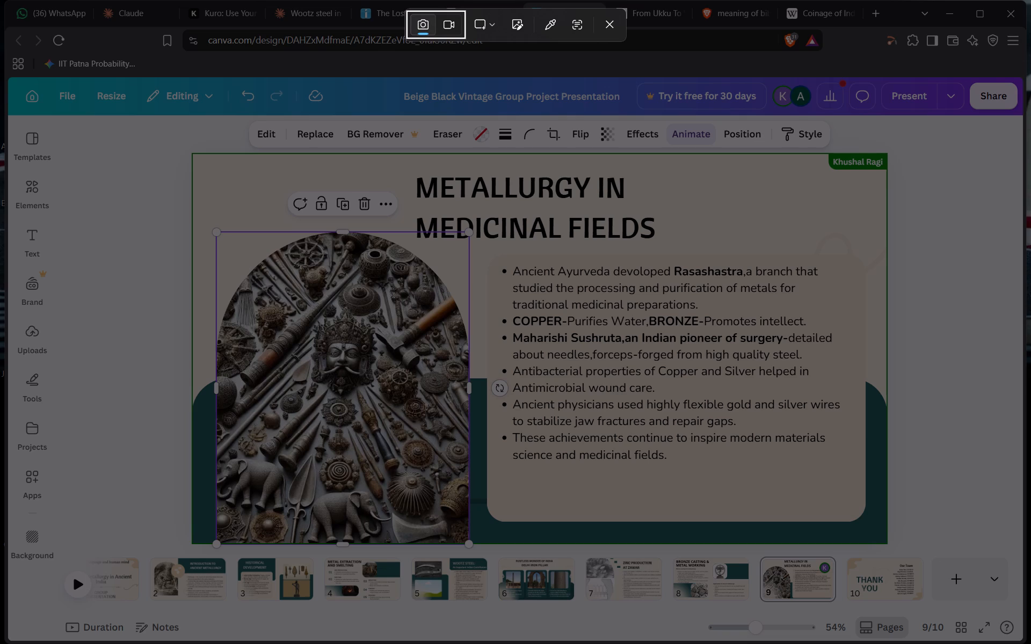
left_click(609, 30)
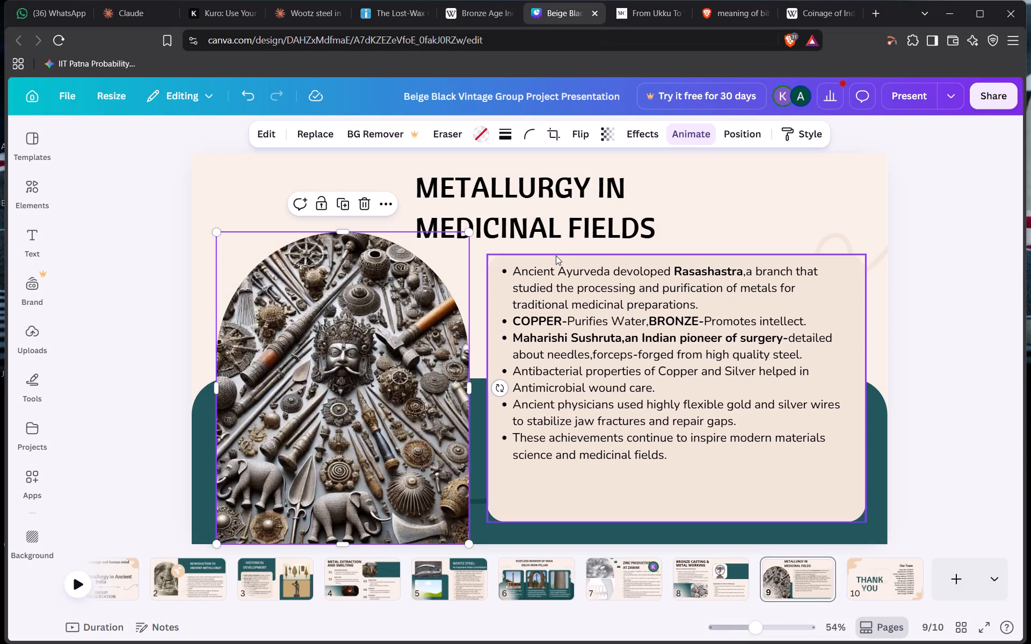
key("Delete")
Move the slide title slightly right and up, clear of the arched frame and above the bullet text box.
left_click_drag(666, 226, 619, 221)
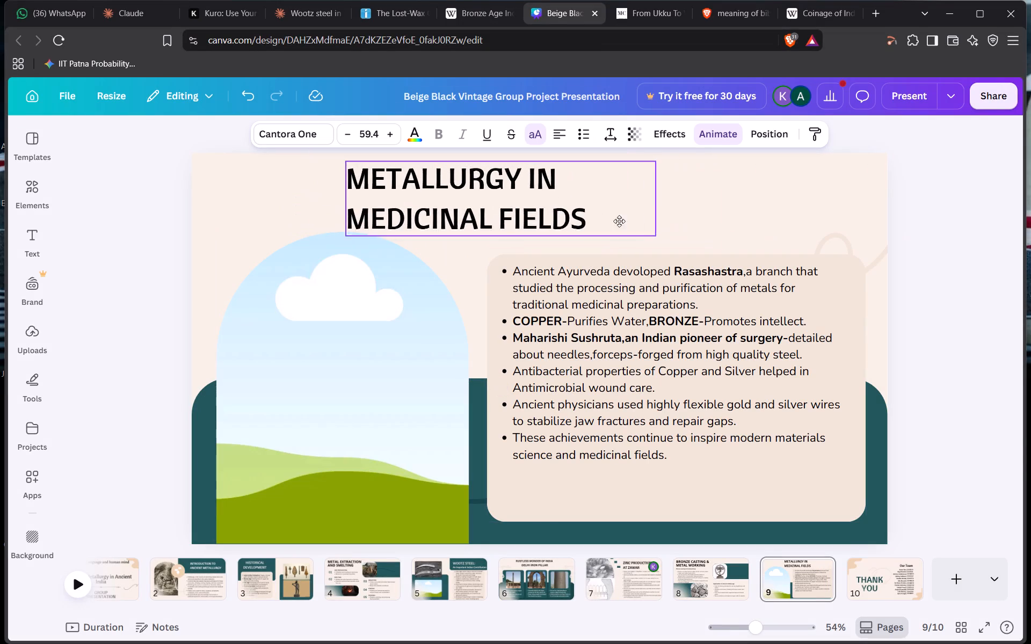
left_click_drag(619, 221, 684, 222)
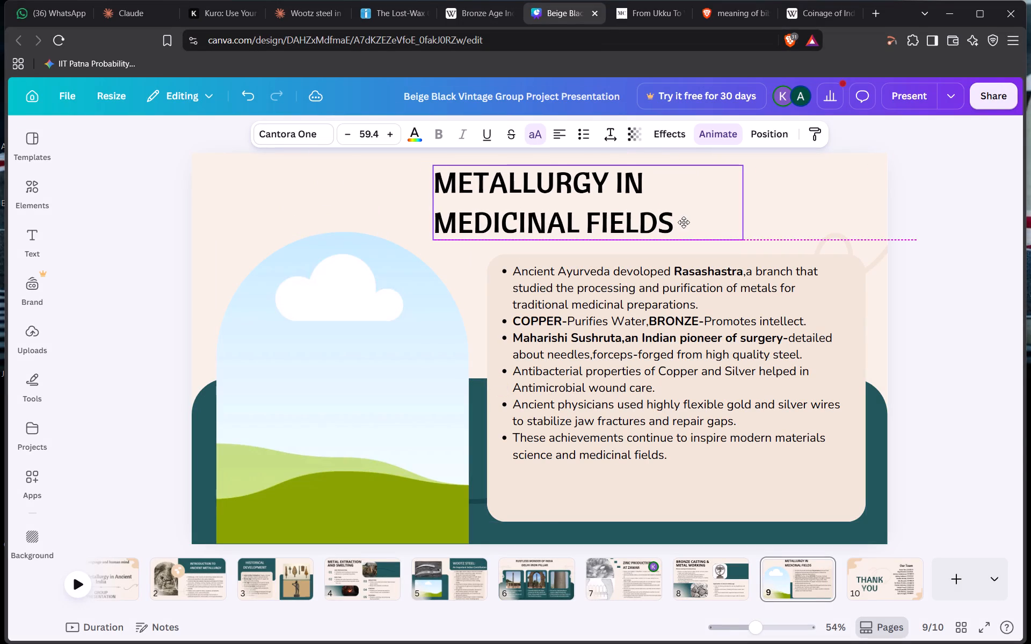
left_click_drag(684, 222, 679, 222)
left_click(660, 218)
left_click_drag(679, 220, 627, 203)
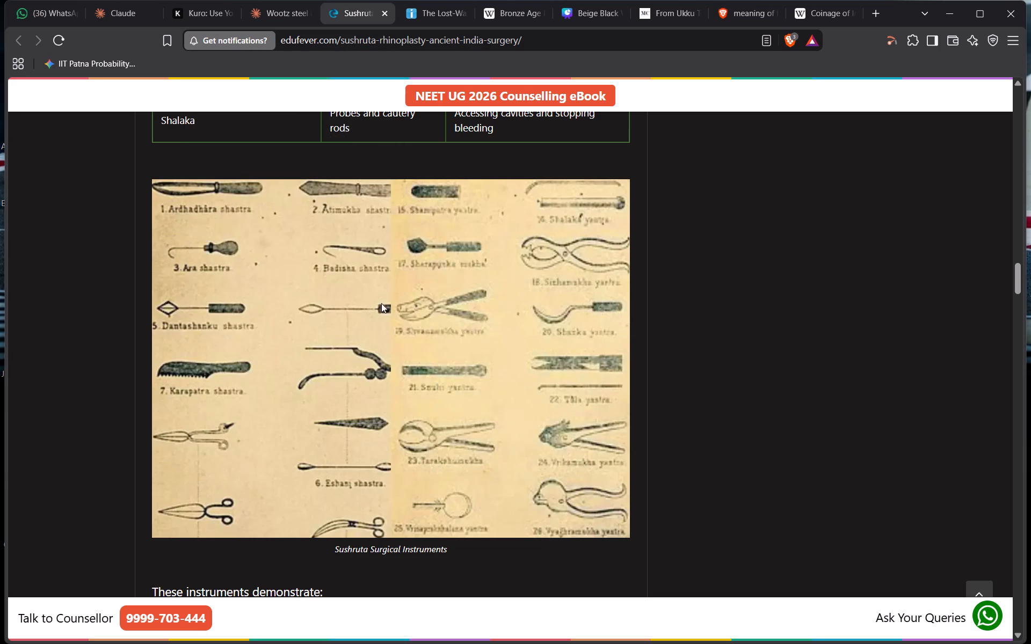
left_click_drag(381, 303, 410, 290)
left_click(372, 355)
right_click(372, 355)
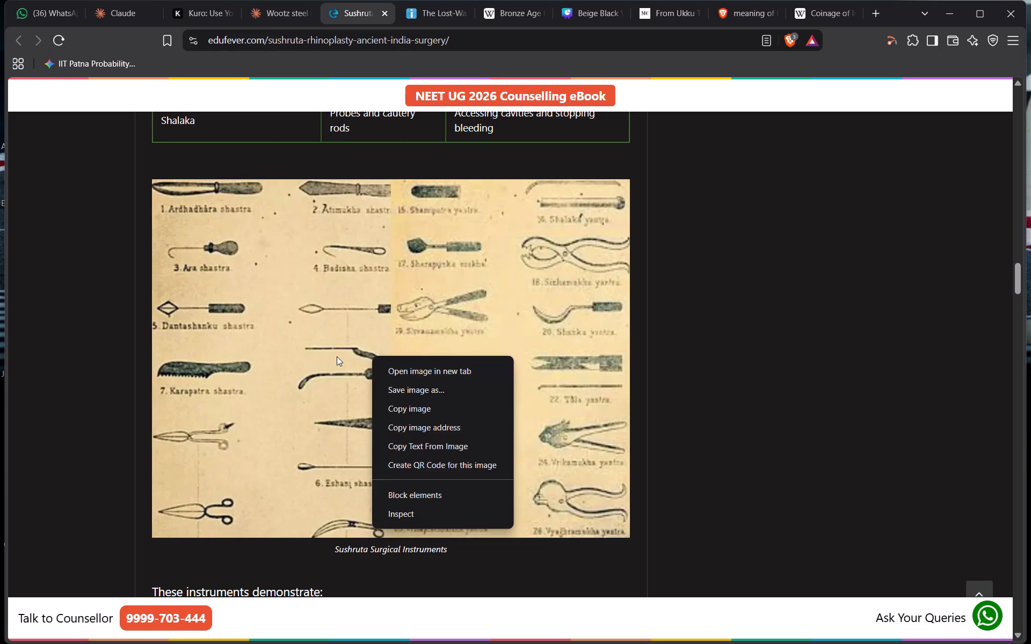
left_click(417, 411)
In the Canva presentation, paste the copied surgical instruments image on slide 9 and place it inside the arched frame.
left_click(814, 11)
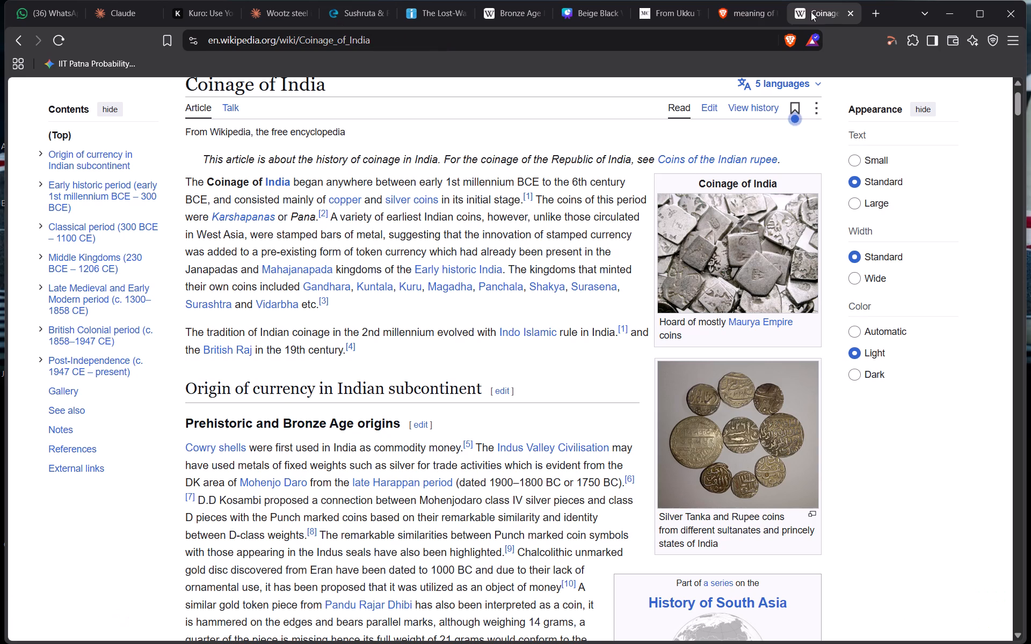
left_click(738, 8)
left_click(583, 9)
left_click(388, 363)
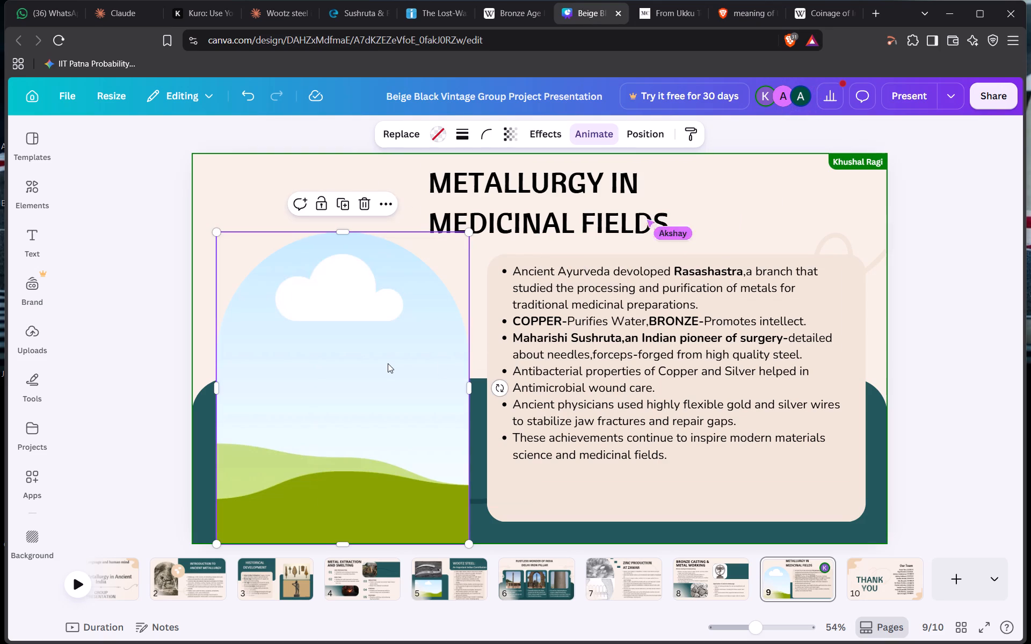
key("ctrl+v")
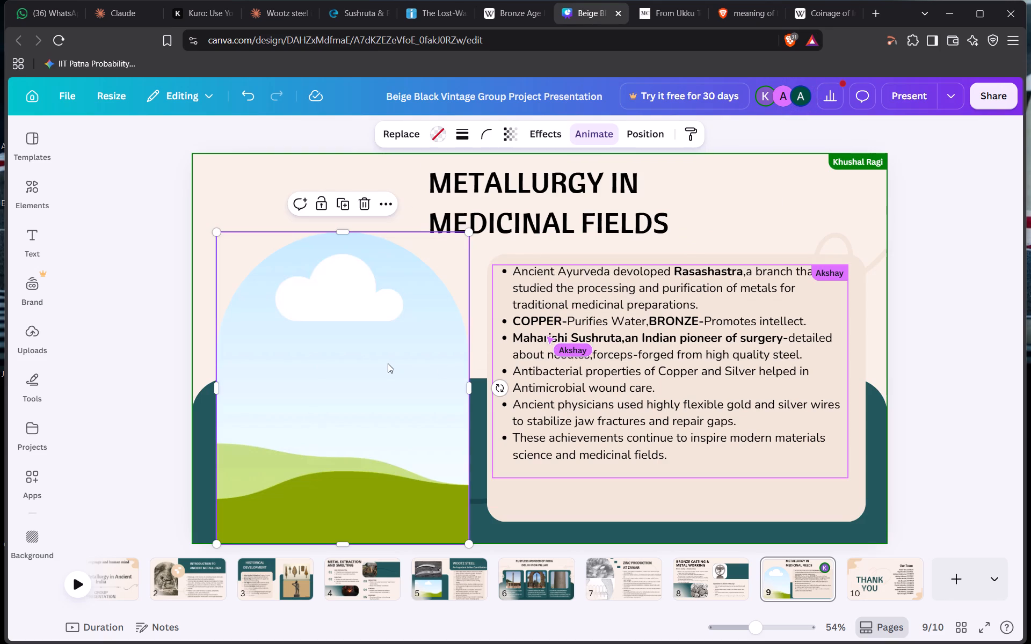
left_click_drag(480, 328, 344, 374)
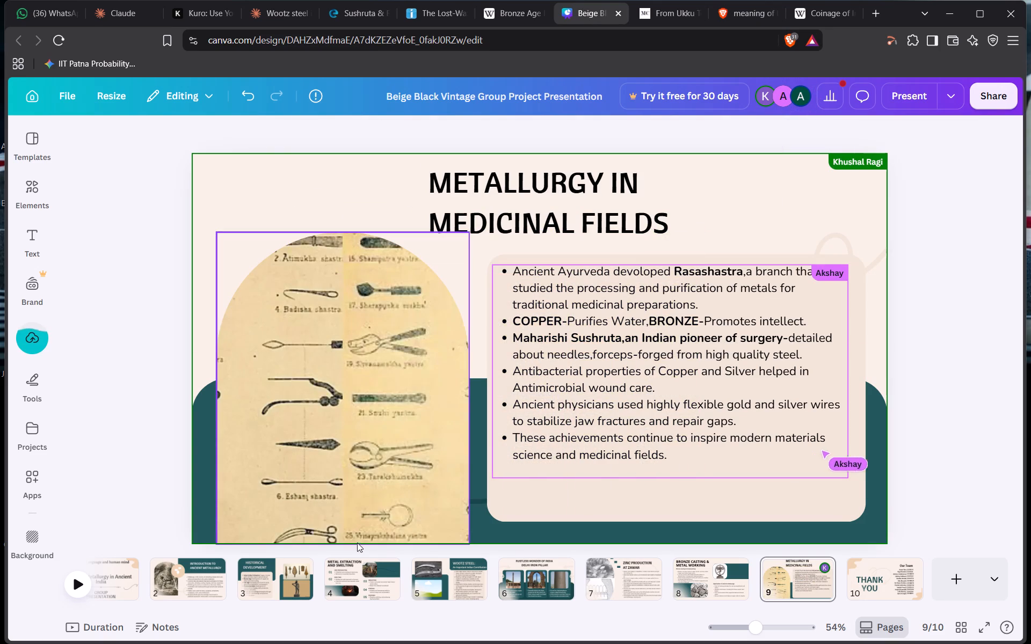
Move the arched instruments picture on slide 9 slightly up and to the right, closer to the text box.
left_click(350, 409)
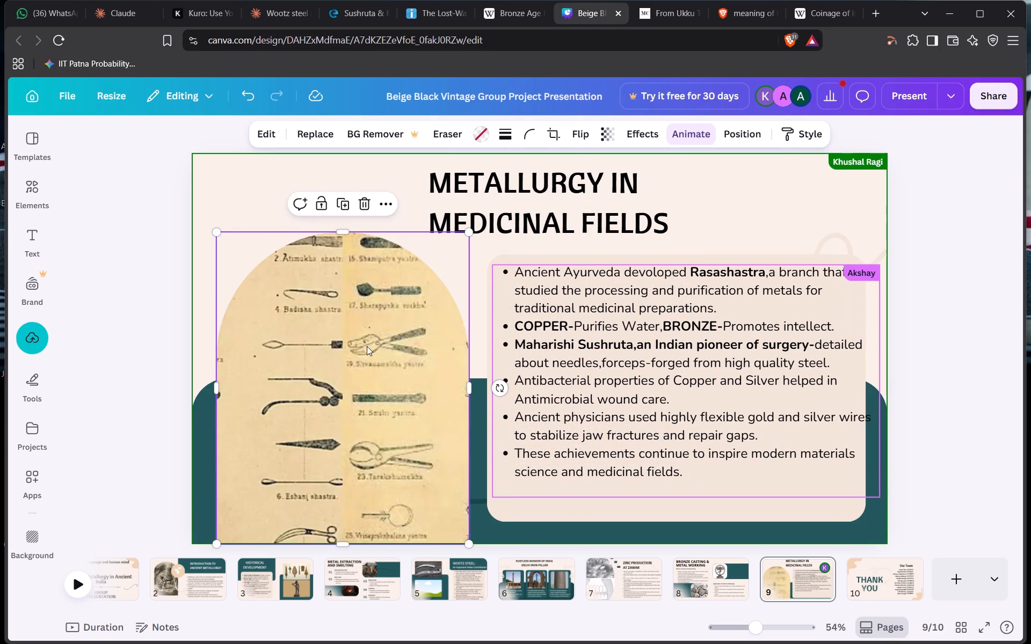
left_click_drag(367, 346, 378, 340)
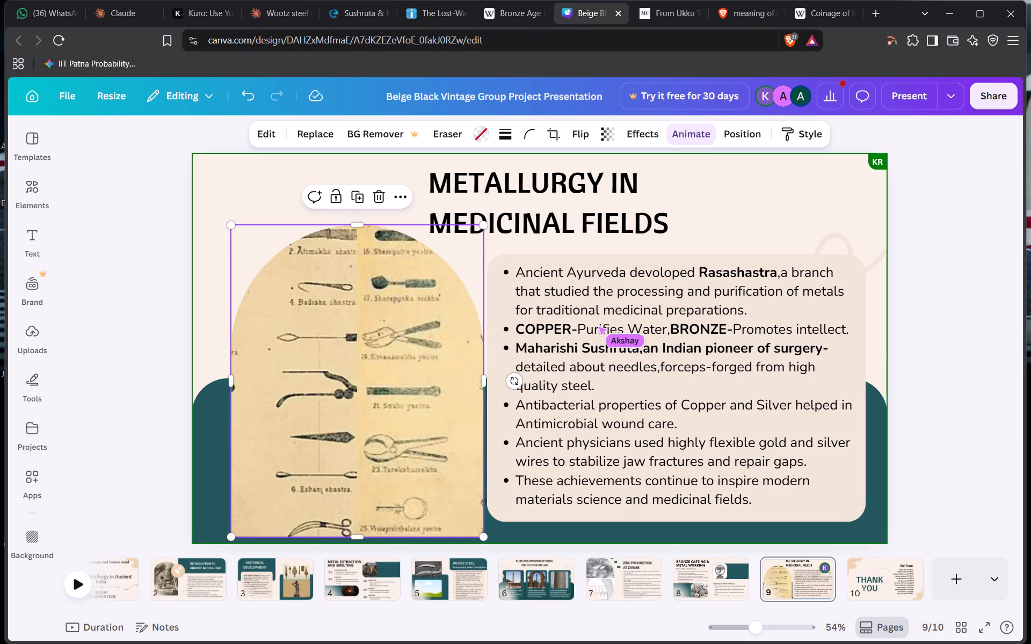
Return to the Edufever article and examine its opening section, including the forehead flap rhinoplasty illustration.
left_click(666, 20)
left_click(809, 13)
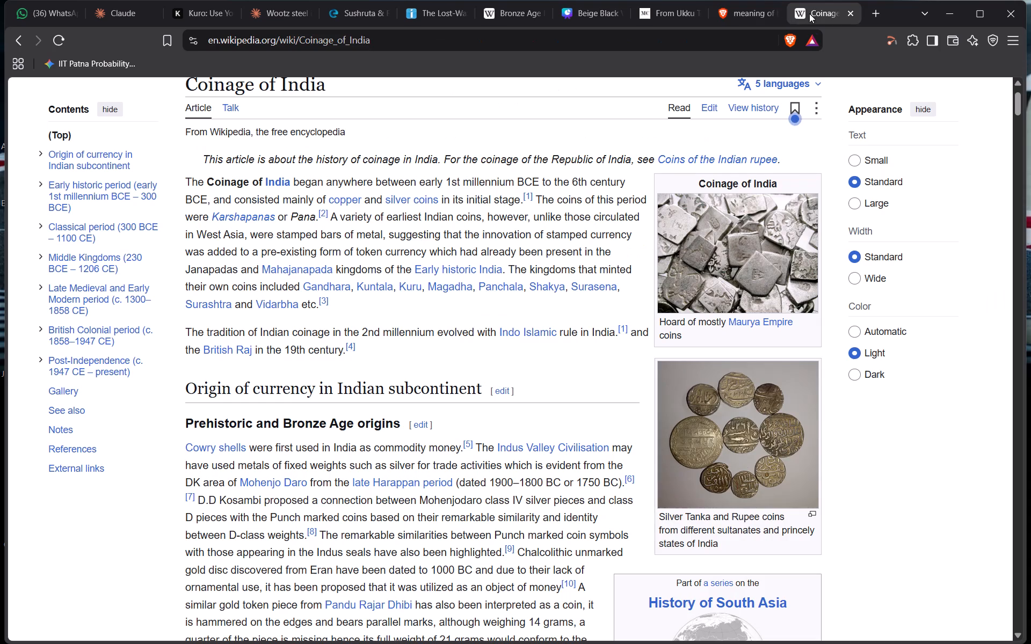
left_click(746, 9)
left_click(342, 18)
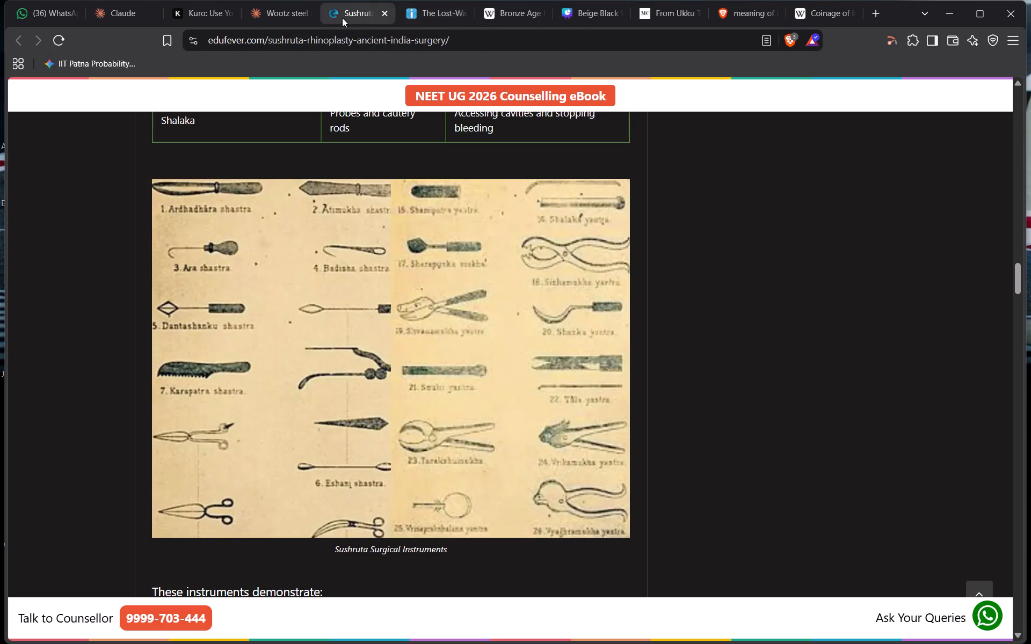
scroll(576, 391, "up", 20)
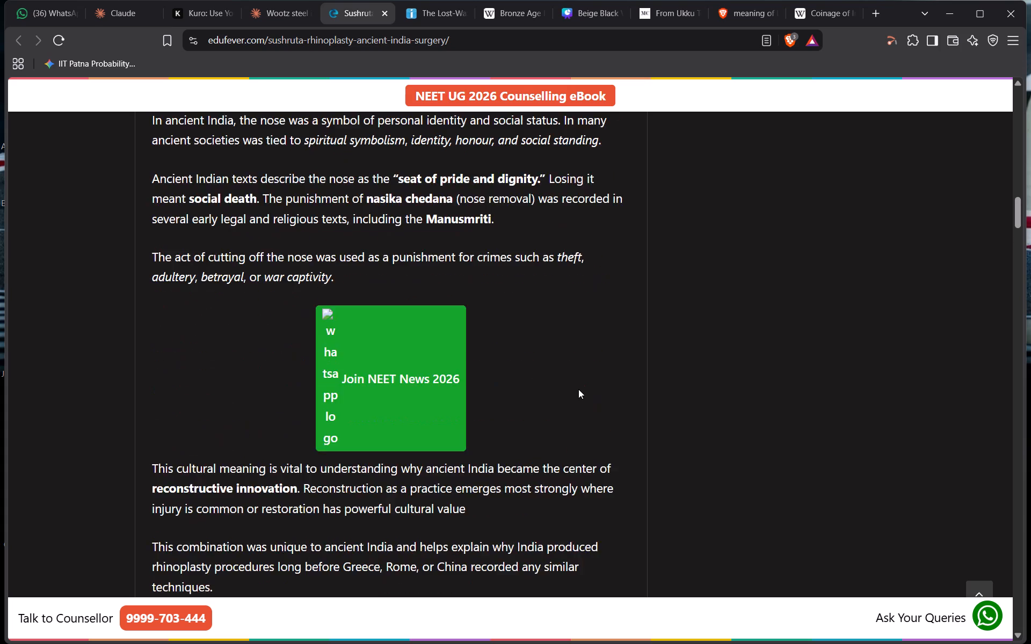
scroll(578, 389, "up", 12)
scroll(578, 389, "up", 11)
scroll(578, 389, "down", 3)
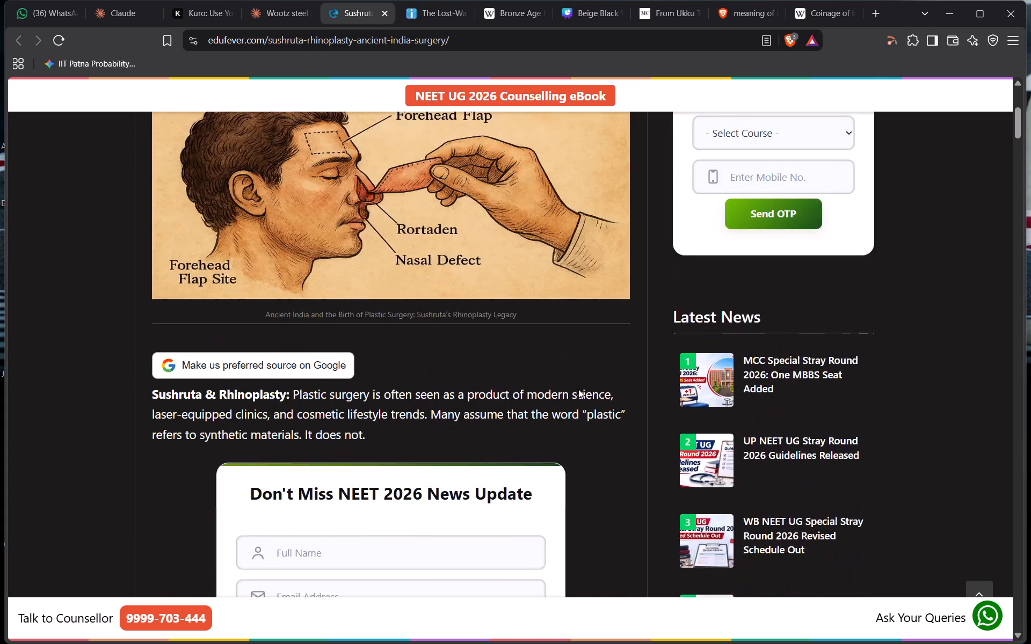
scroll(578, 389, "down", 10)
scroll(546, 559, "up", 18)
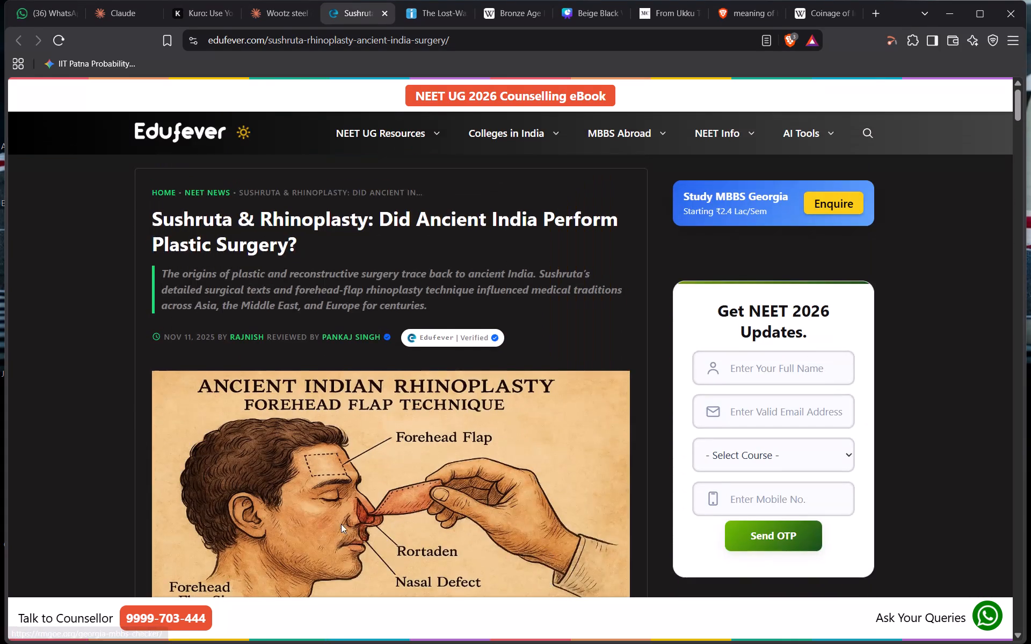
Examine the rest of the article for other usable images, including the Sushruta teaching illustration, the historical engravings and the rhinoplasty timeline.
scroll(341, 524, "down", 3)
scroll(384, 335, "down", 20)
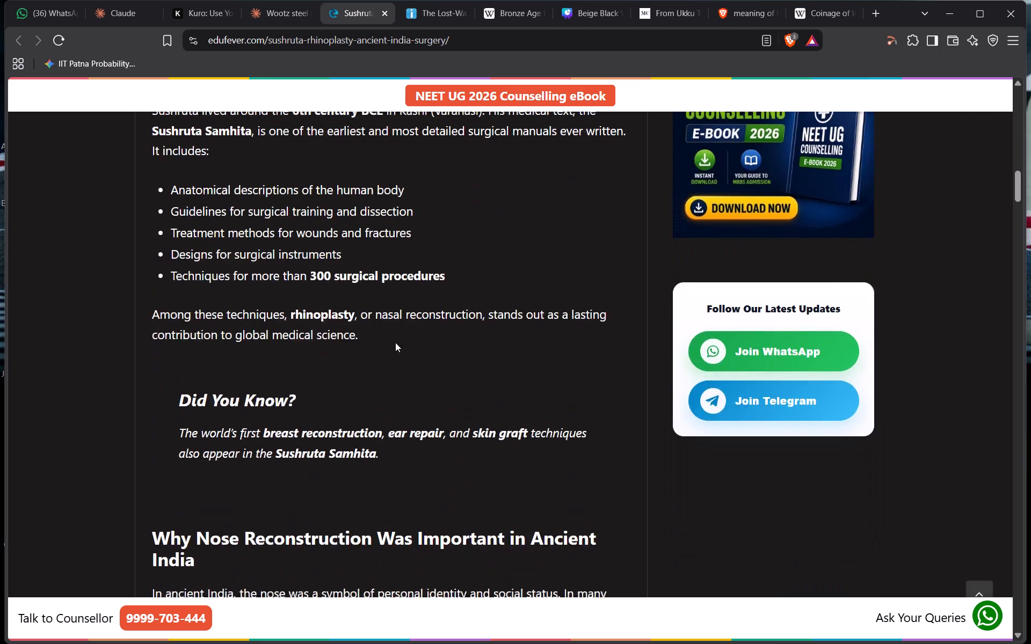
scroll(395, 342, "down", 20)
scroll(395, 342, "down", 8)
scroll(398, 330, "down", 17)
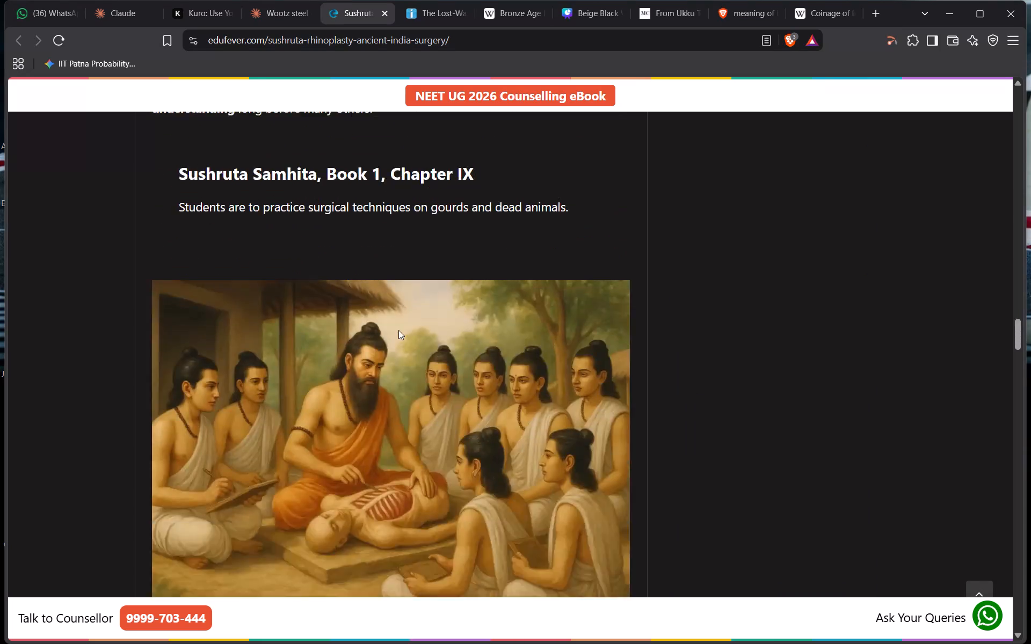
scroll(398, 330, "down", 1)
scroll(398, 330, "up", 4)
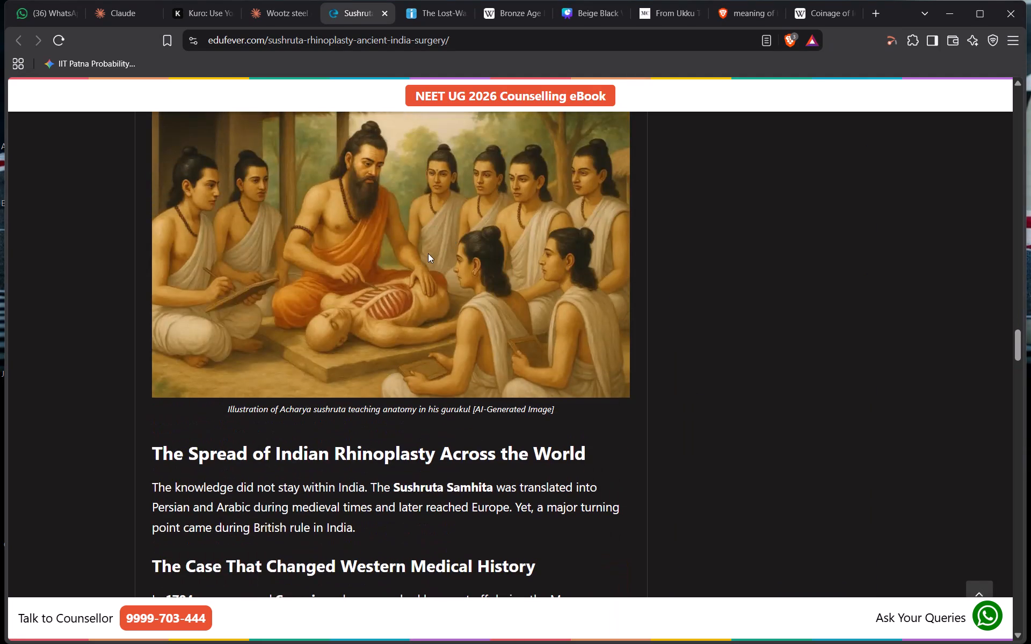
scroll(428, 253, "down", 6)
scroll(437, 198, "down", 5)
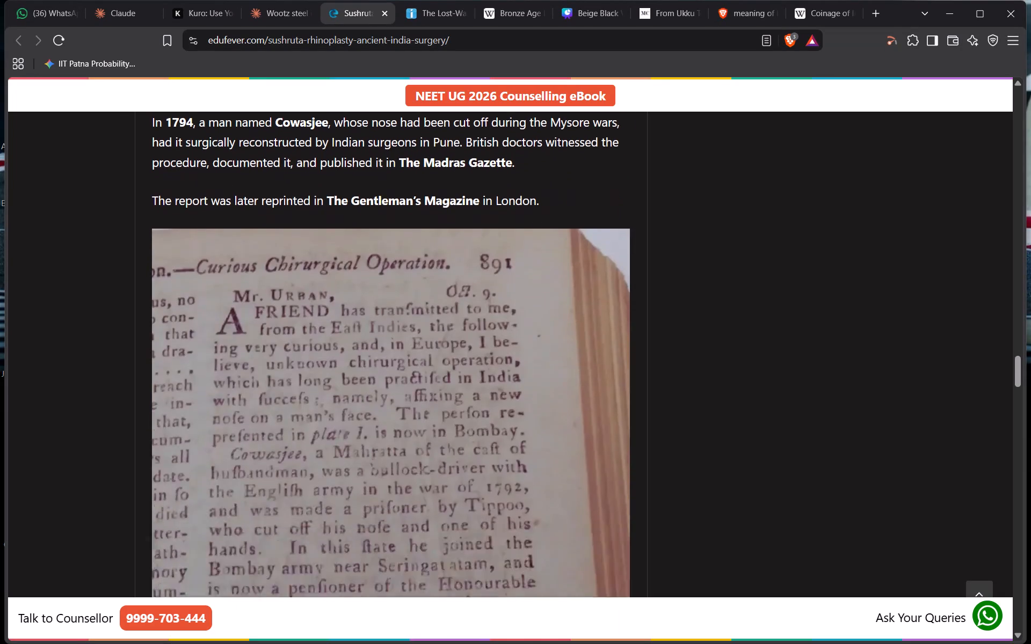
scroll(422, 257, "down", 12)
scroll(419, 266, "up", 3)
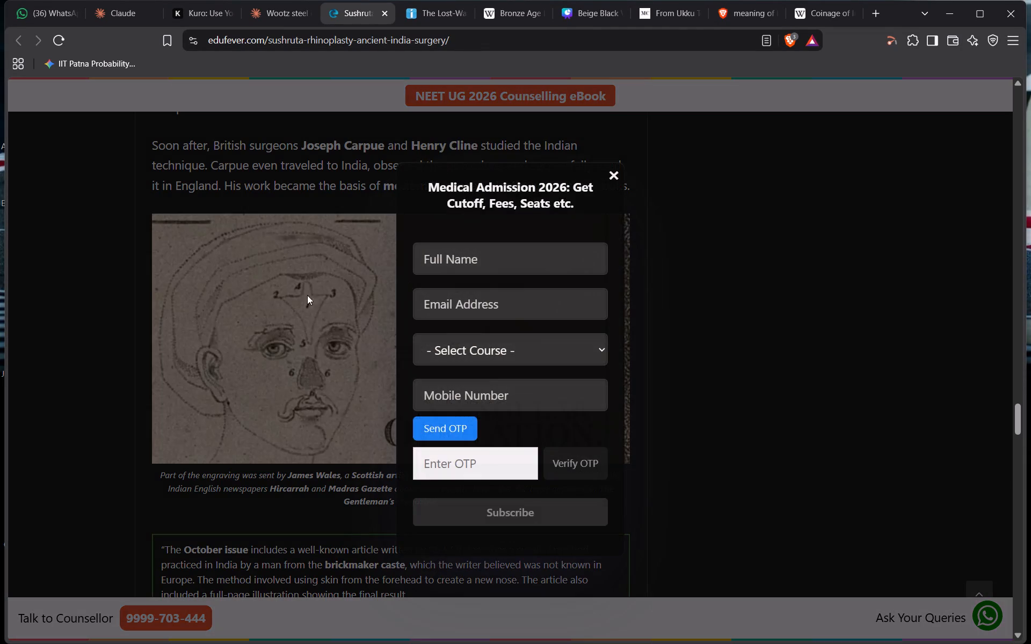
scroll(340, 356, "up", 12)
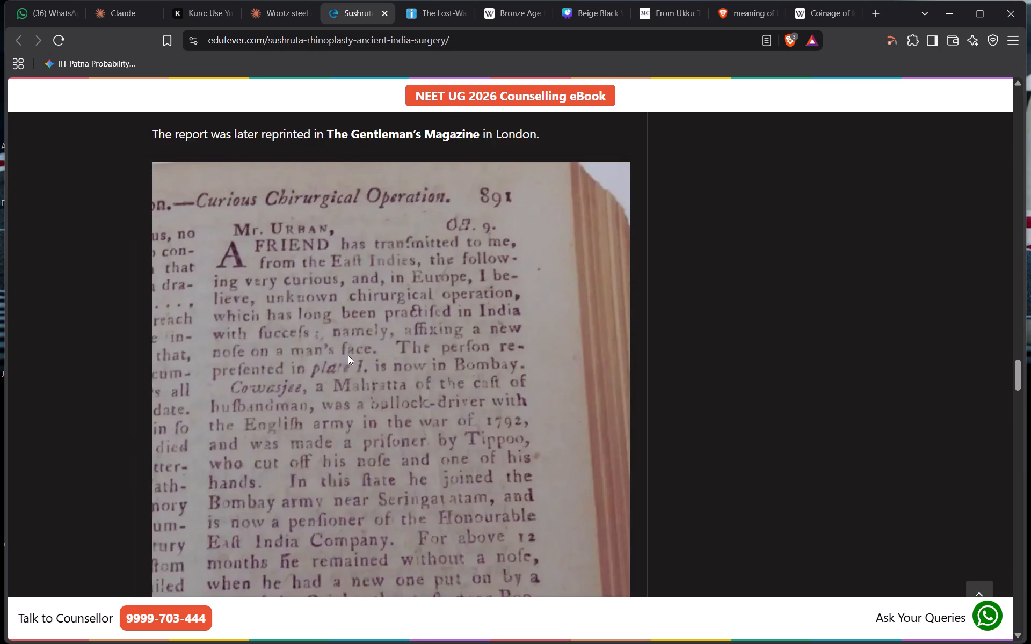
scroll(348, 355, "down", 3)
scroll(348, 358, "down", 20)
scroll(348, 358, "down", 7)
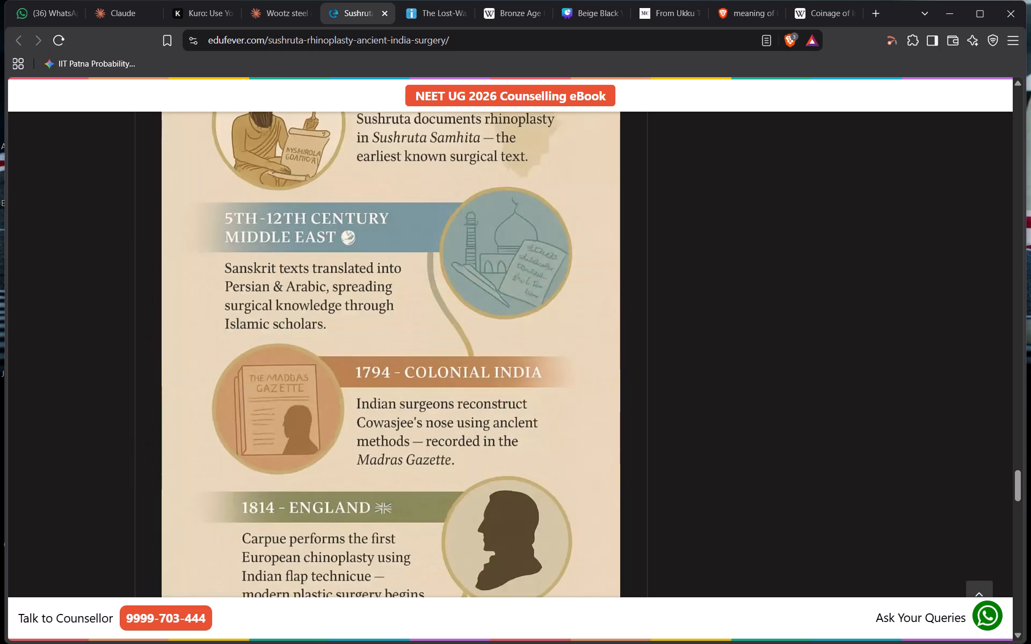
scroll(351, 358, "down", 14)
left_click(611, 175)
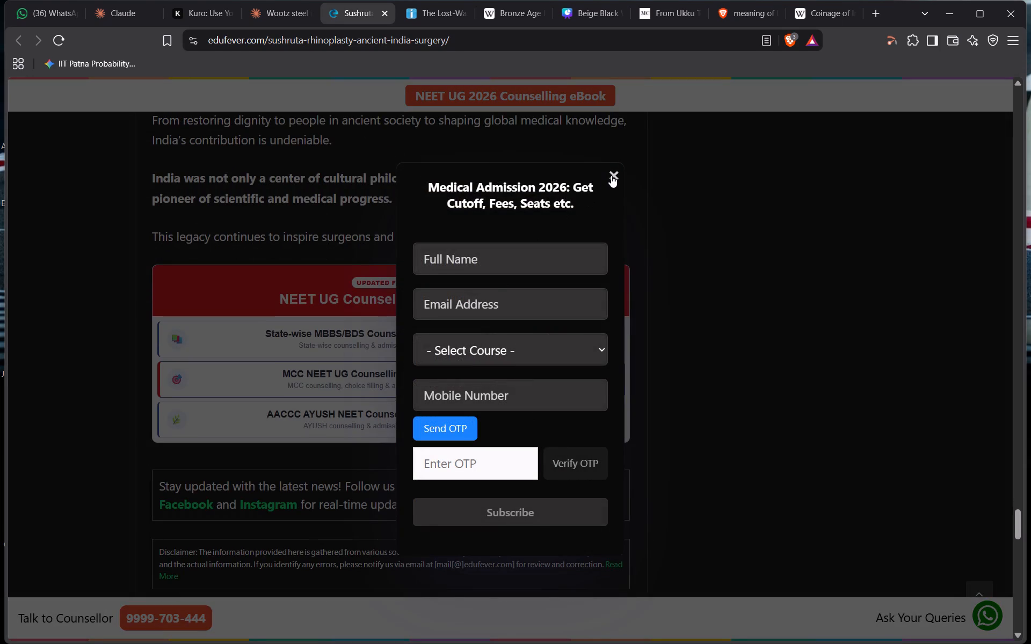
scroll(338, 304, "down", 11)
scroll(336, 306, "up", 20)
scroll(336, 306, "up", 4)
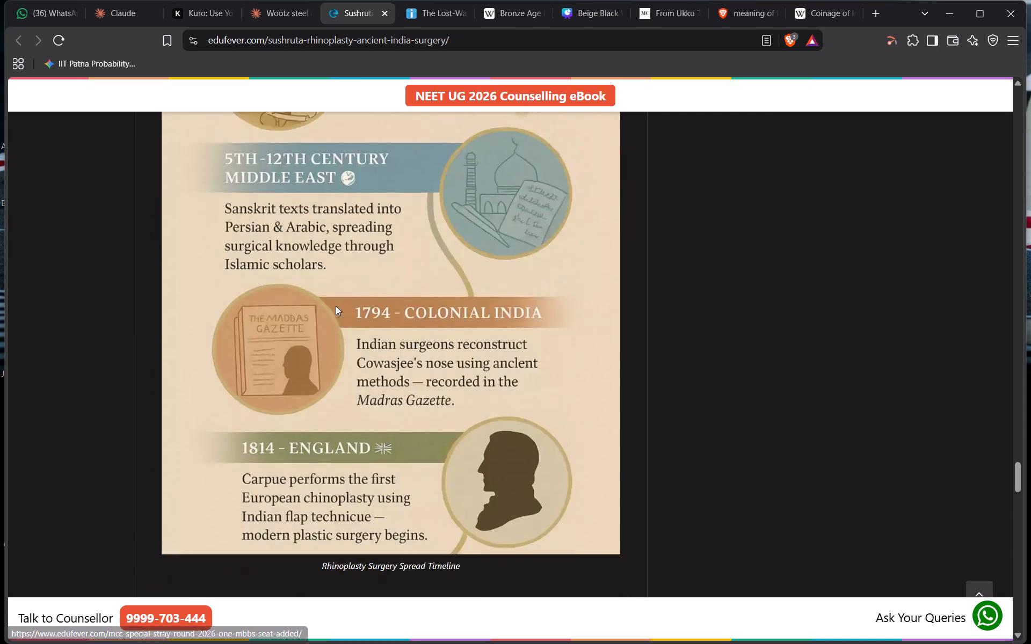
scroll(336, 306, "up", 20)
scroll(336, 306, "up", 20)
scroll(336, 306, "up", 4)
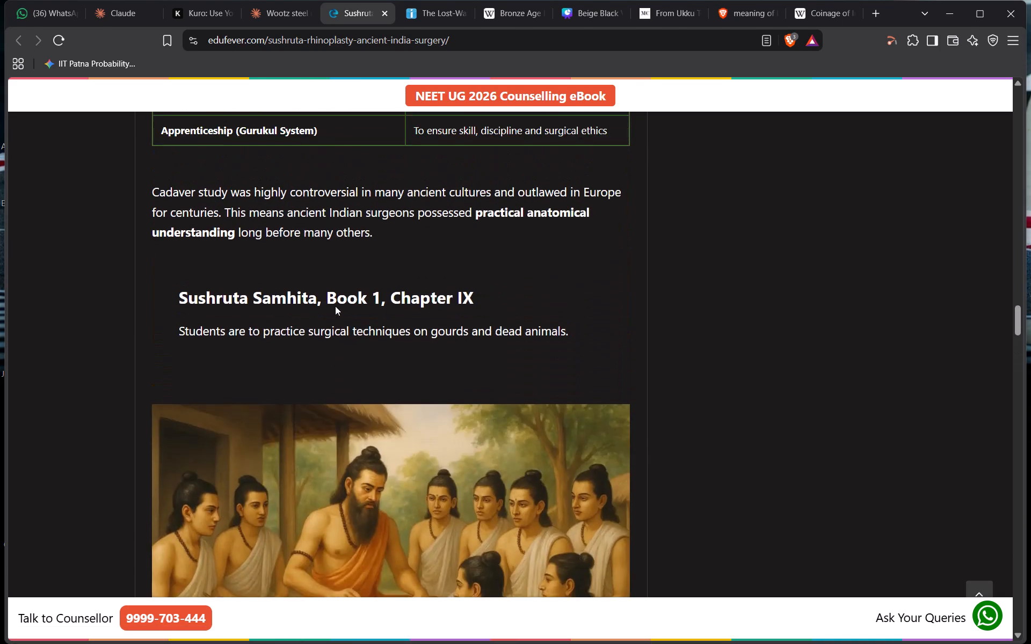
Go back up the Edufever article to re-examine the surgical instruments table and illustration.
scroll(335, 306, "up", 14)
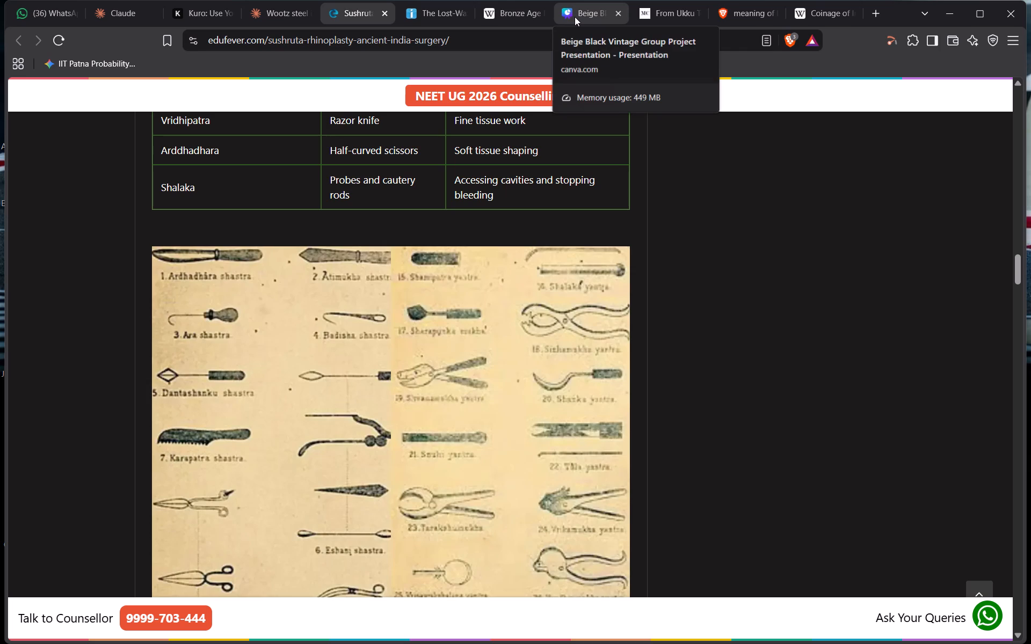
Switch from the Edufever article to the open web search page on the meaning of bibliography.
left_click(734, 9)
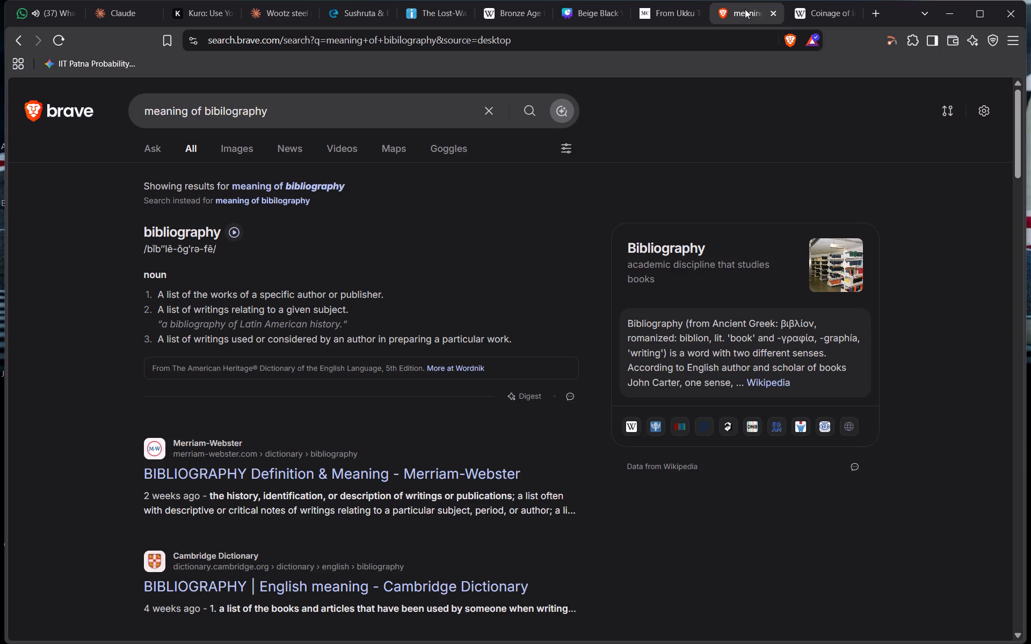
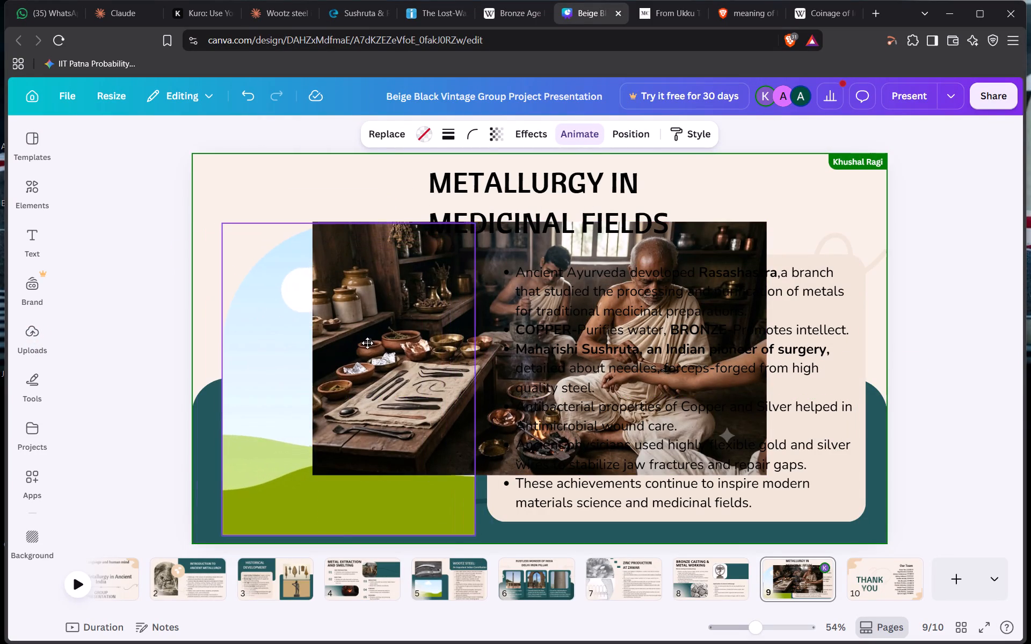
Place the picture of the ancient physician with surgical instruments inside the arched frame on slide 9.
left_click_drag(367, 343, 367, 343)
left_click(360, 365)
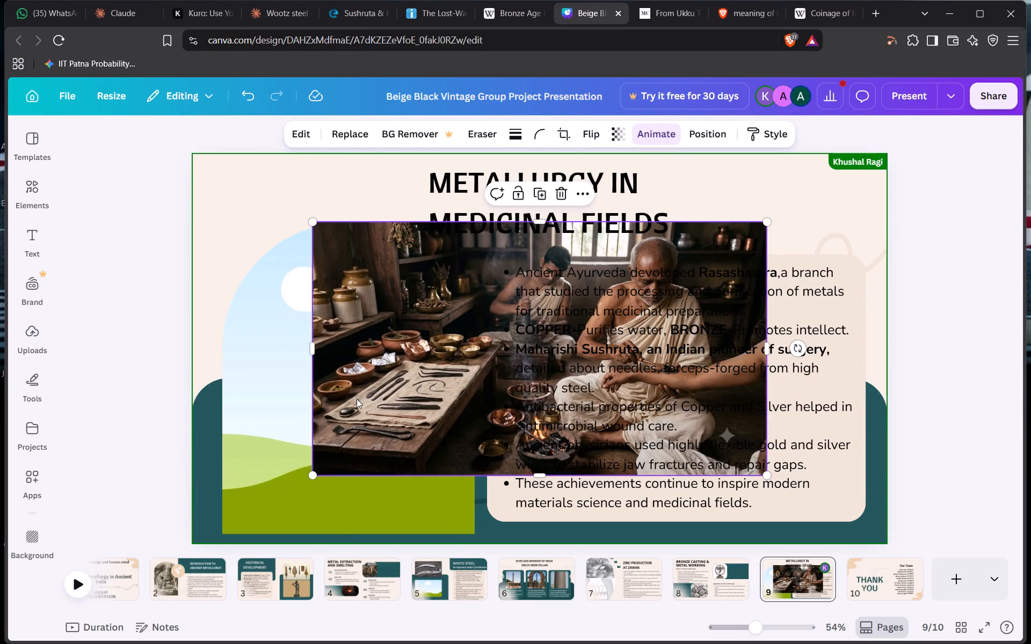
left_click_drag(361, 391, 315, 405)
Select the framed physician picture on slide 9 and open its element options.
left_click(347, 425)
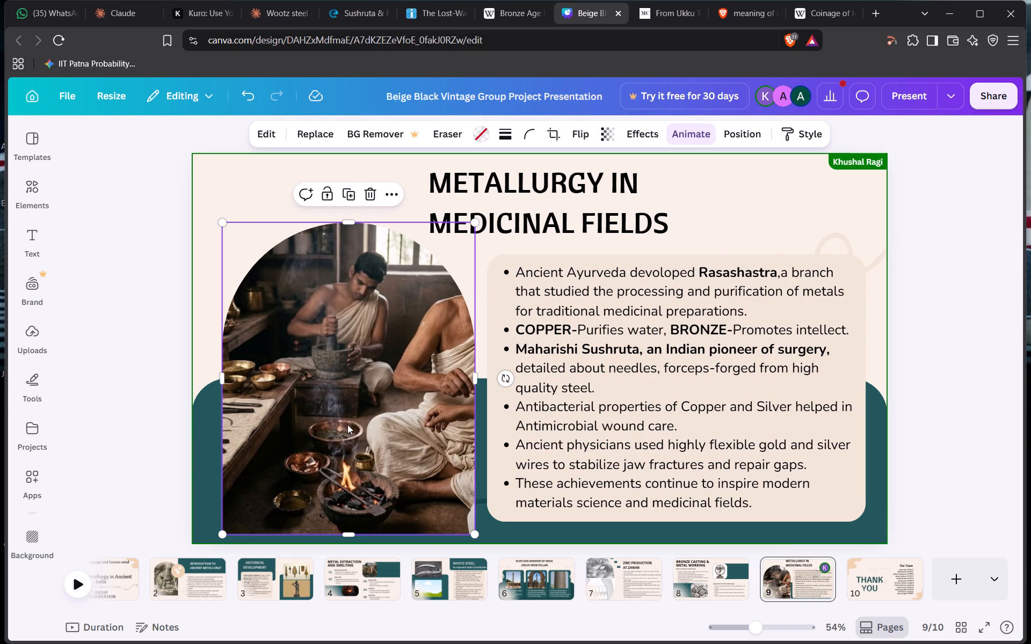
right_click(357, 386)
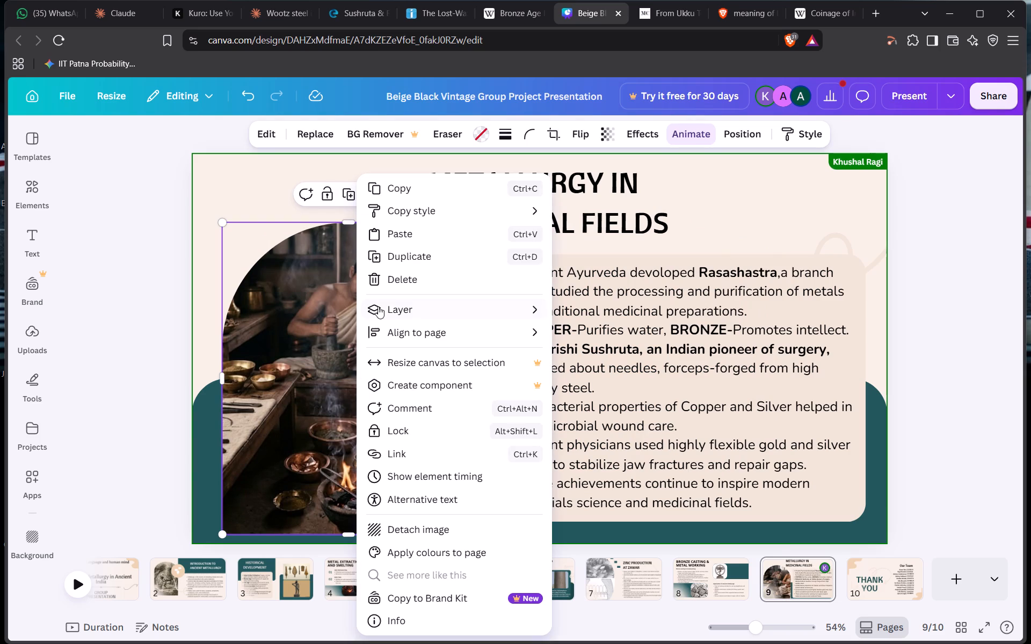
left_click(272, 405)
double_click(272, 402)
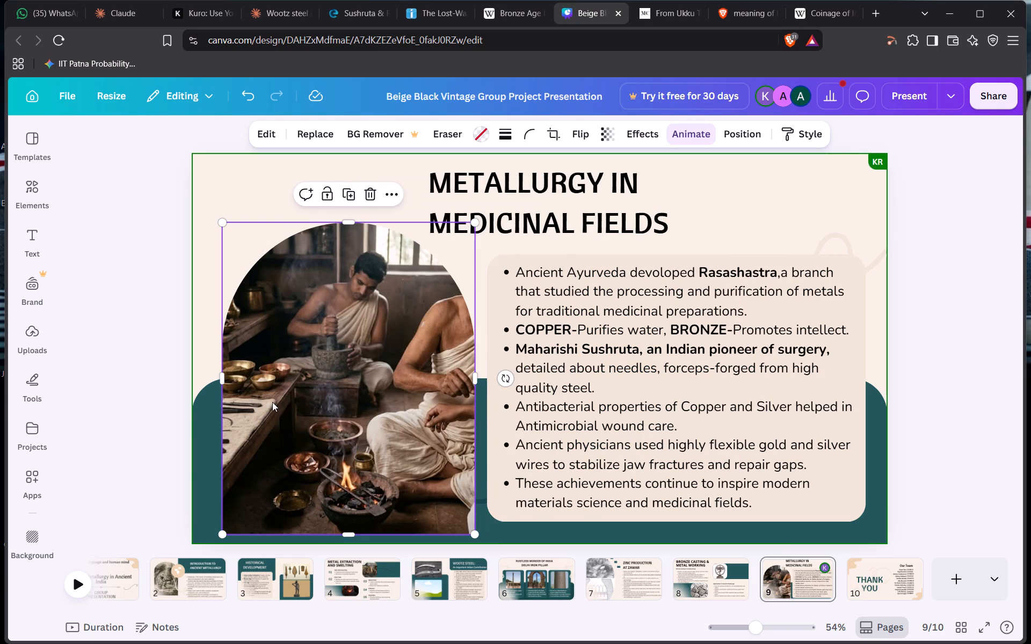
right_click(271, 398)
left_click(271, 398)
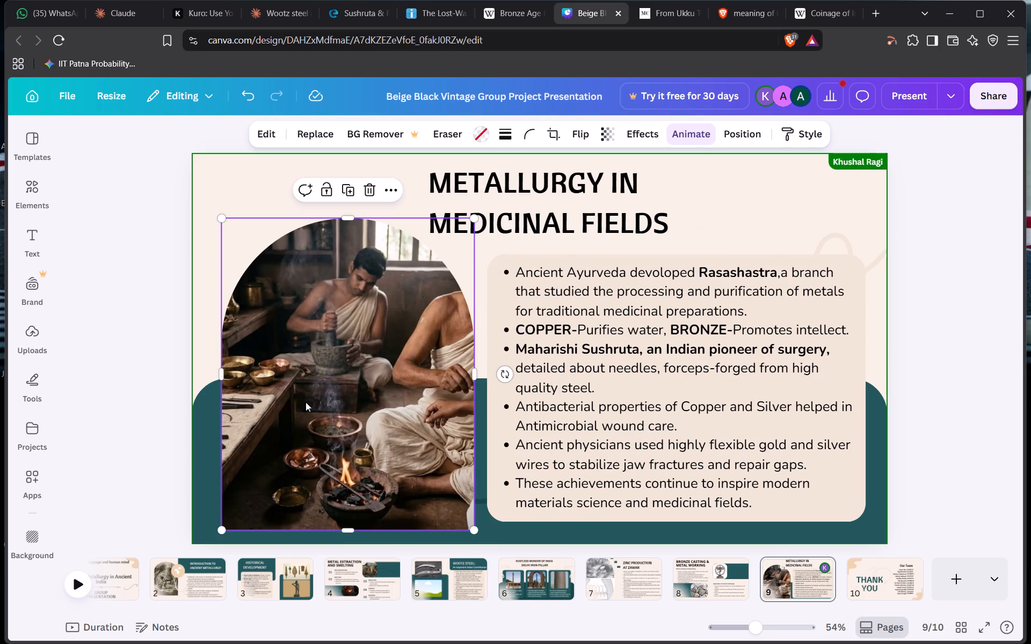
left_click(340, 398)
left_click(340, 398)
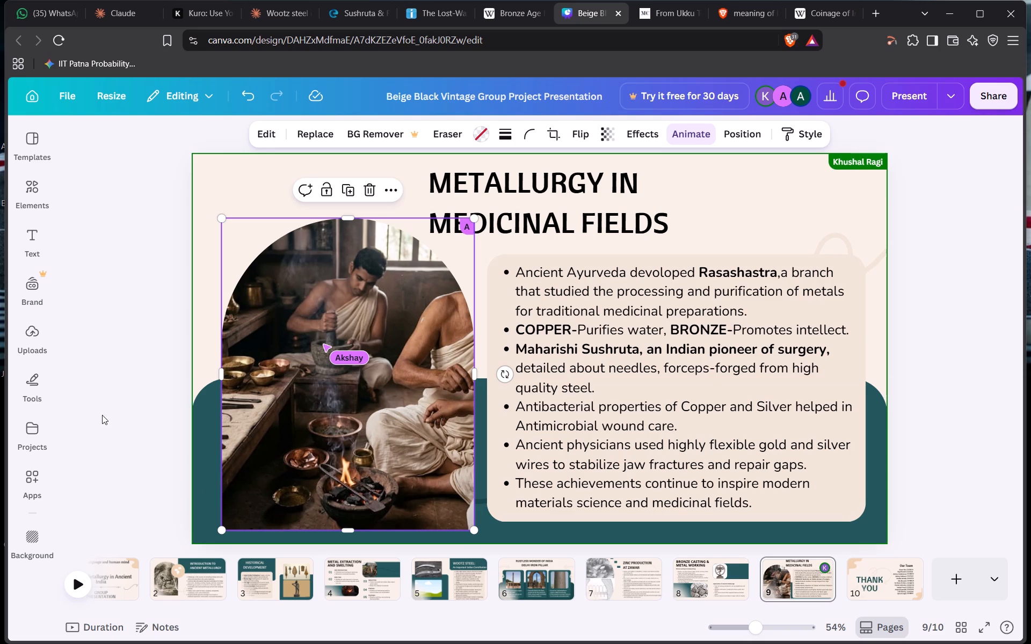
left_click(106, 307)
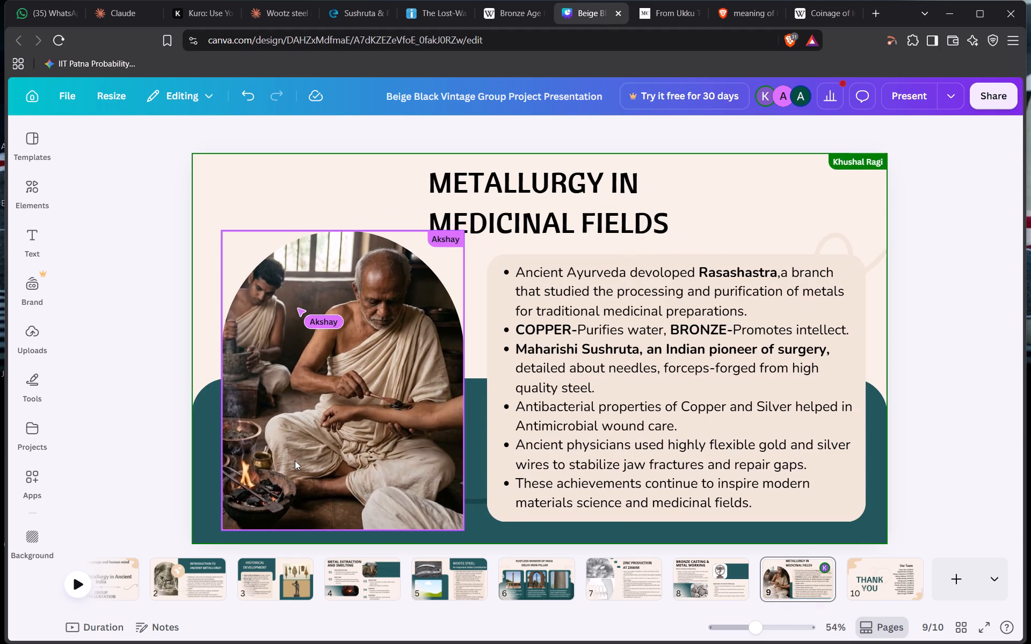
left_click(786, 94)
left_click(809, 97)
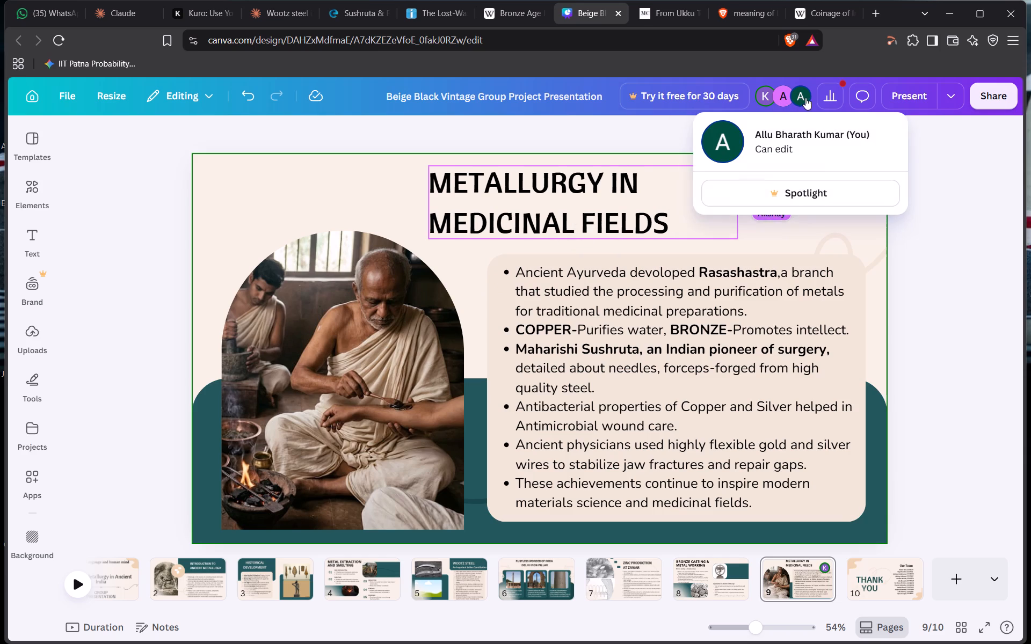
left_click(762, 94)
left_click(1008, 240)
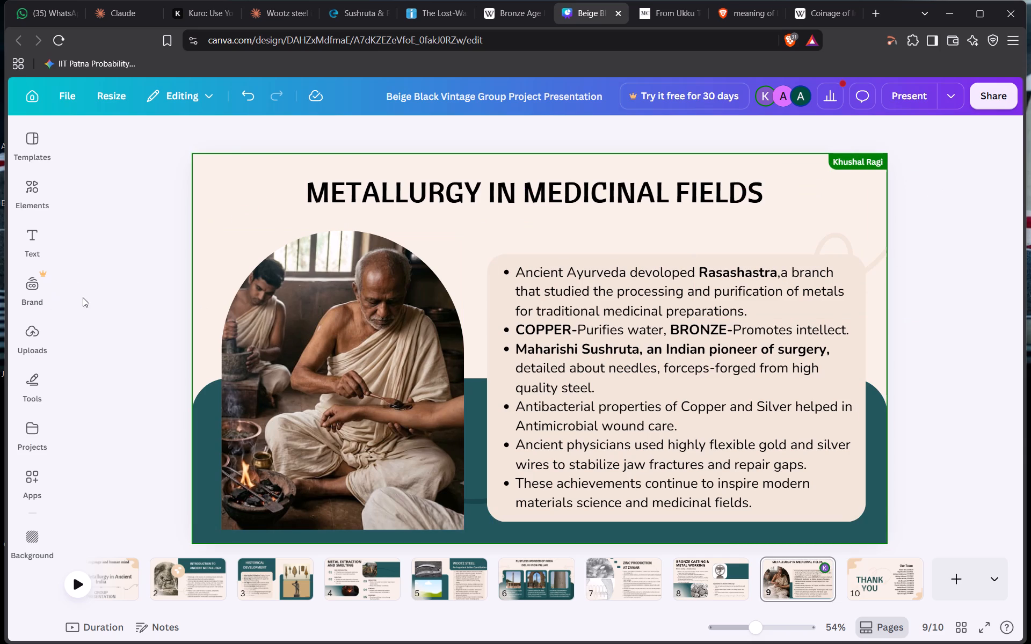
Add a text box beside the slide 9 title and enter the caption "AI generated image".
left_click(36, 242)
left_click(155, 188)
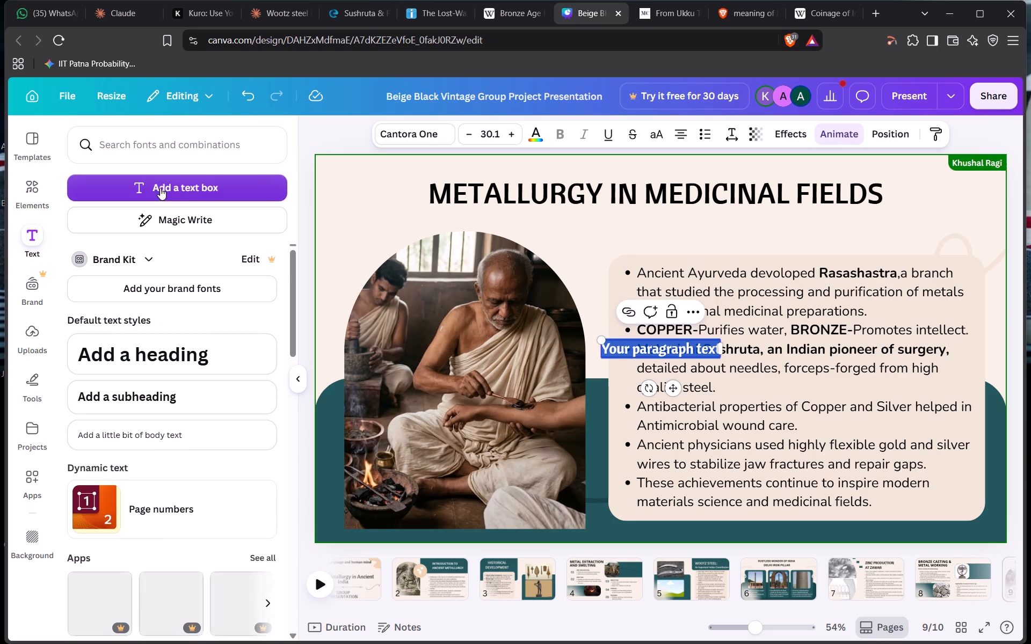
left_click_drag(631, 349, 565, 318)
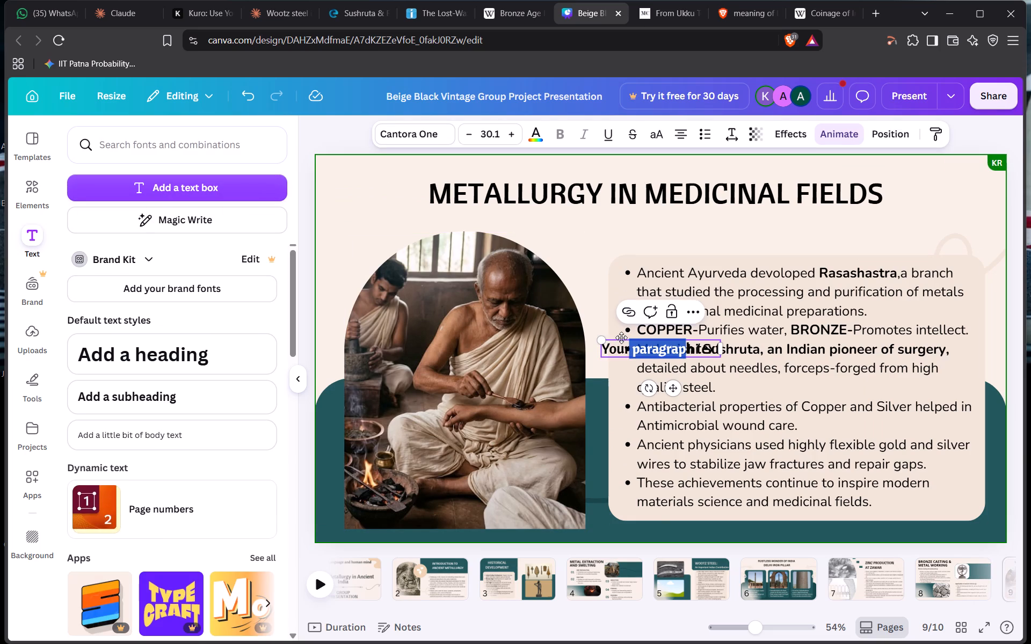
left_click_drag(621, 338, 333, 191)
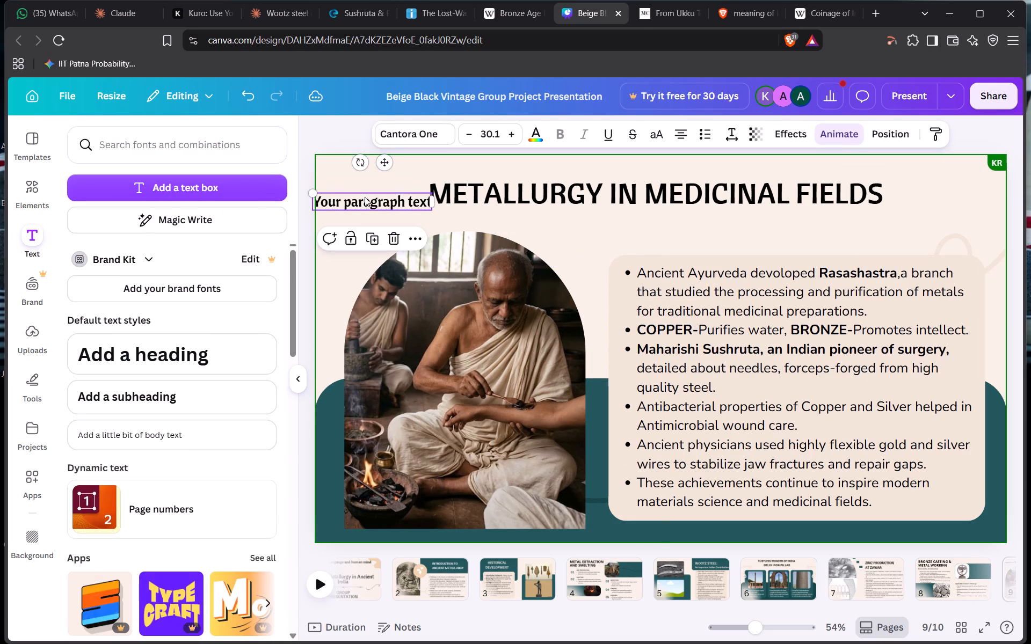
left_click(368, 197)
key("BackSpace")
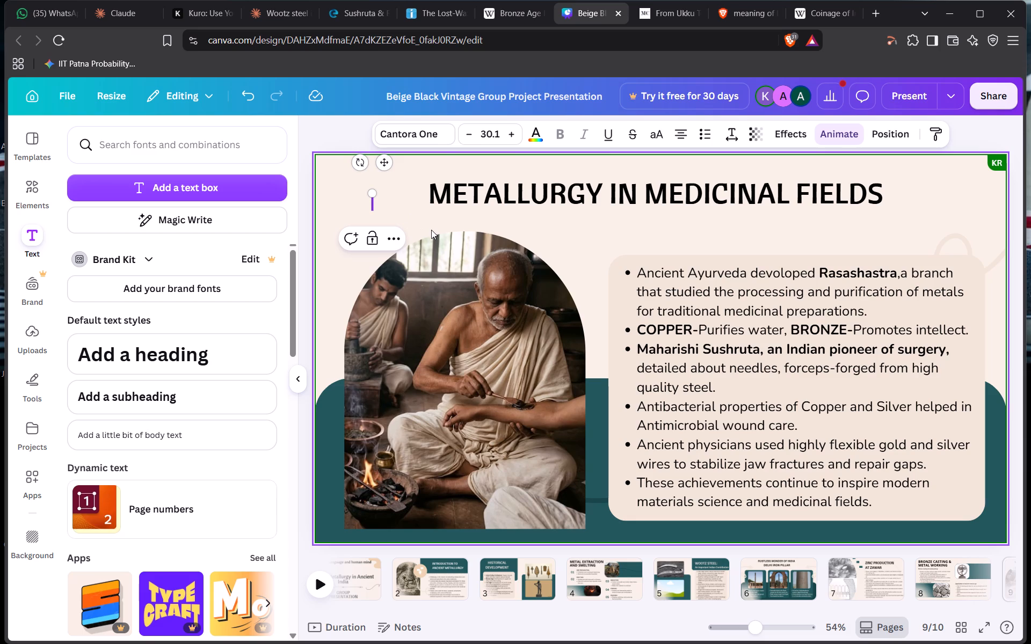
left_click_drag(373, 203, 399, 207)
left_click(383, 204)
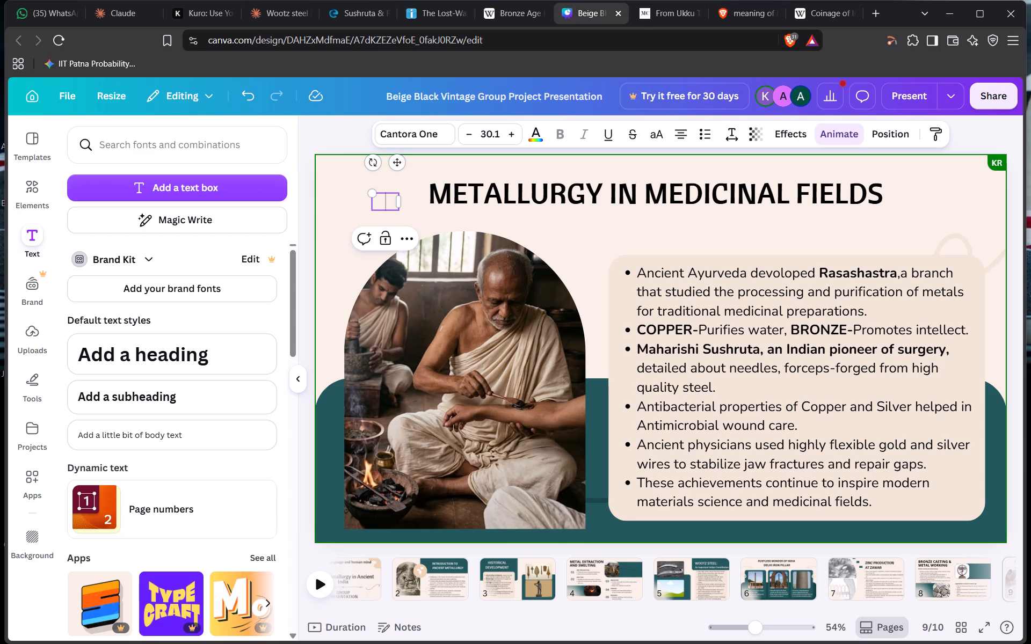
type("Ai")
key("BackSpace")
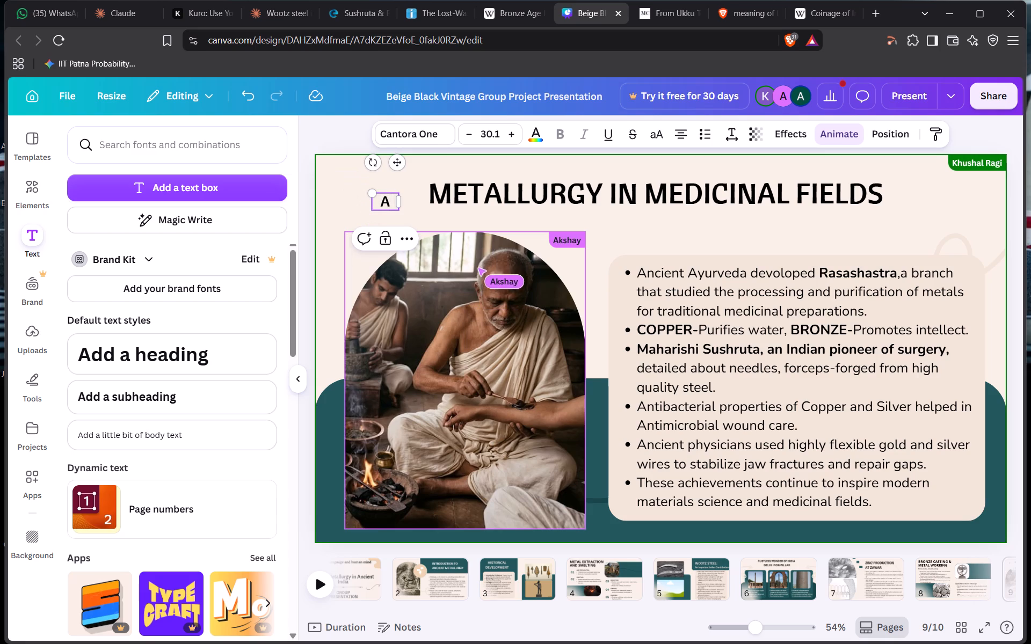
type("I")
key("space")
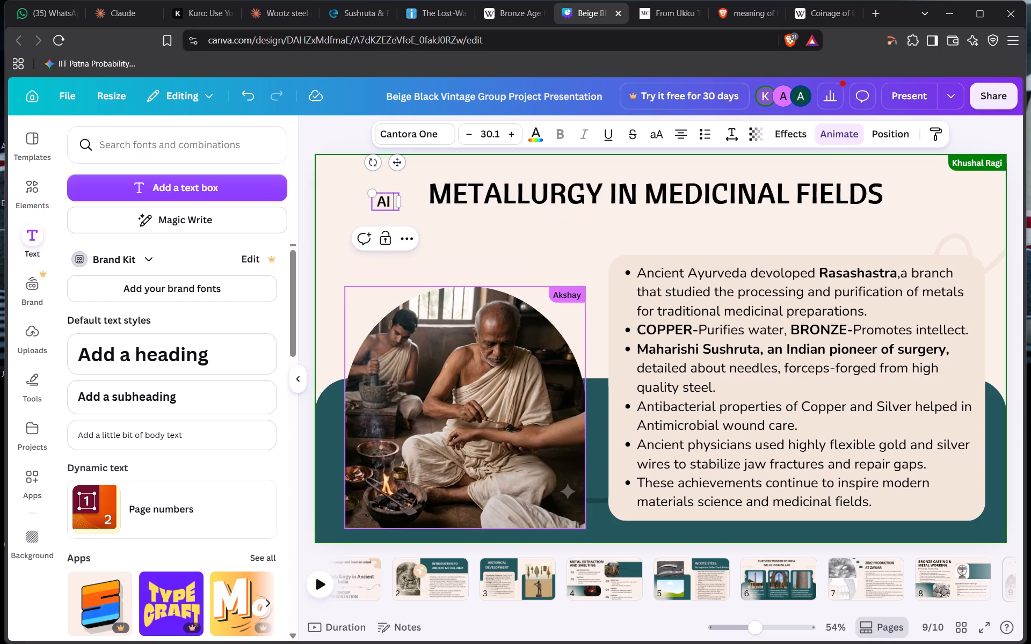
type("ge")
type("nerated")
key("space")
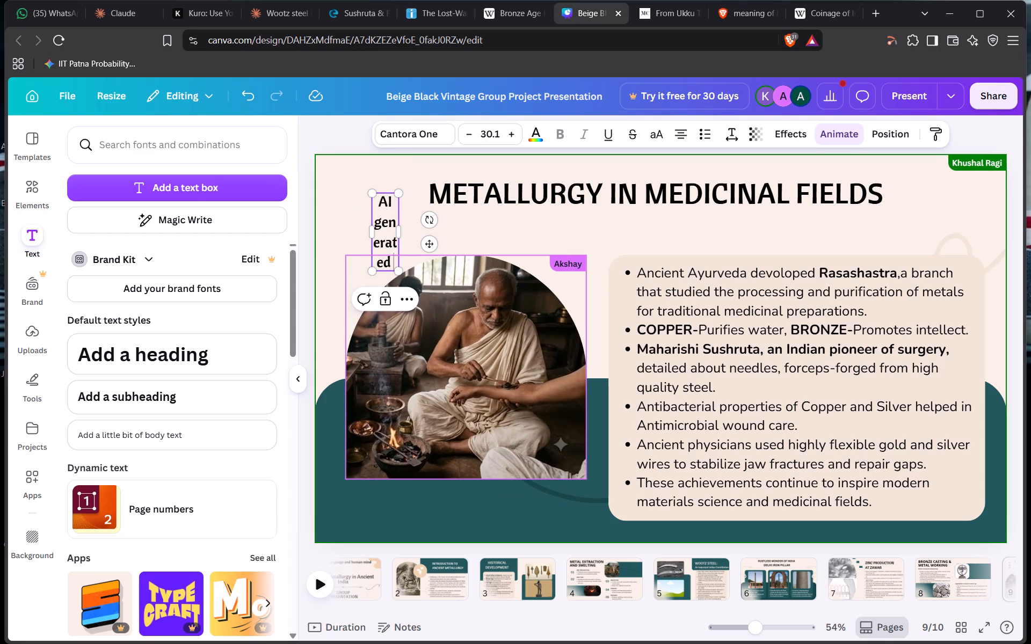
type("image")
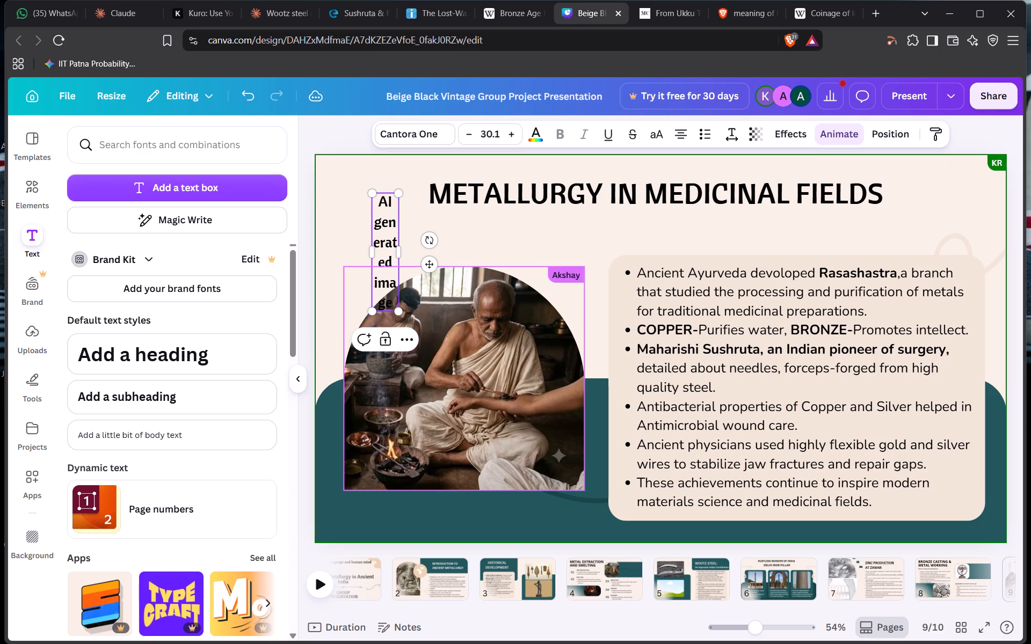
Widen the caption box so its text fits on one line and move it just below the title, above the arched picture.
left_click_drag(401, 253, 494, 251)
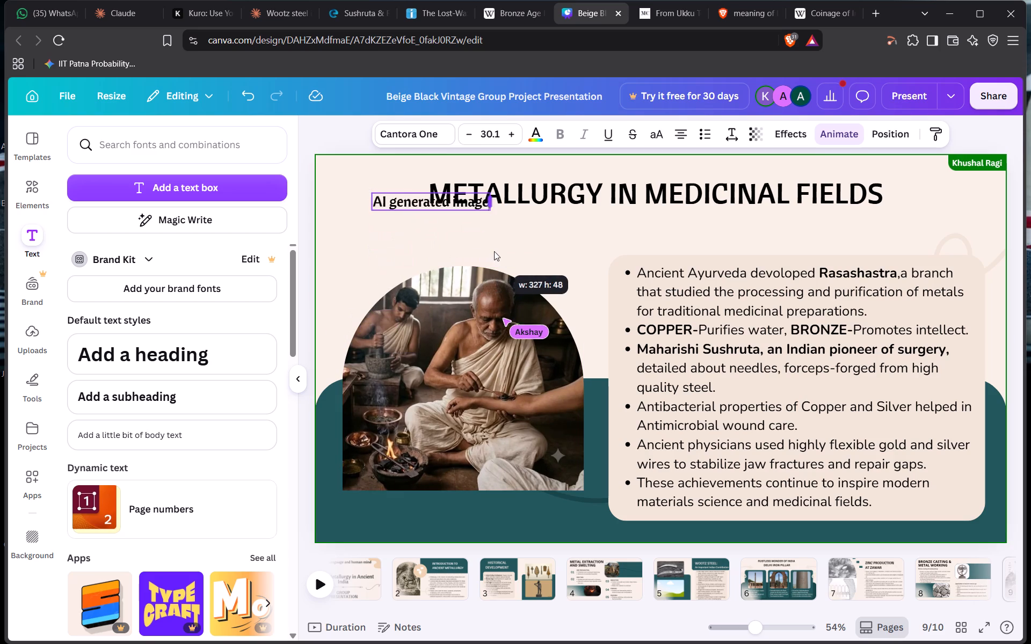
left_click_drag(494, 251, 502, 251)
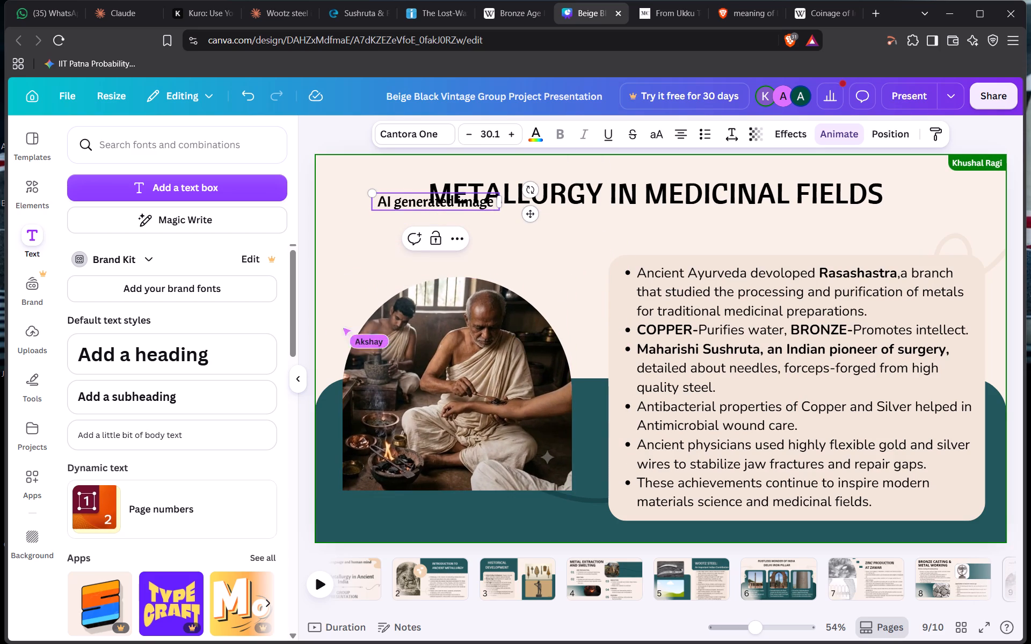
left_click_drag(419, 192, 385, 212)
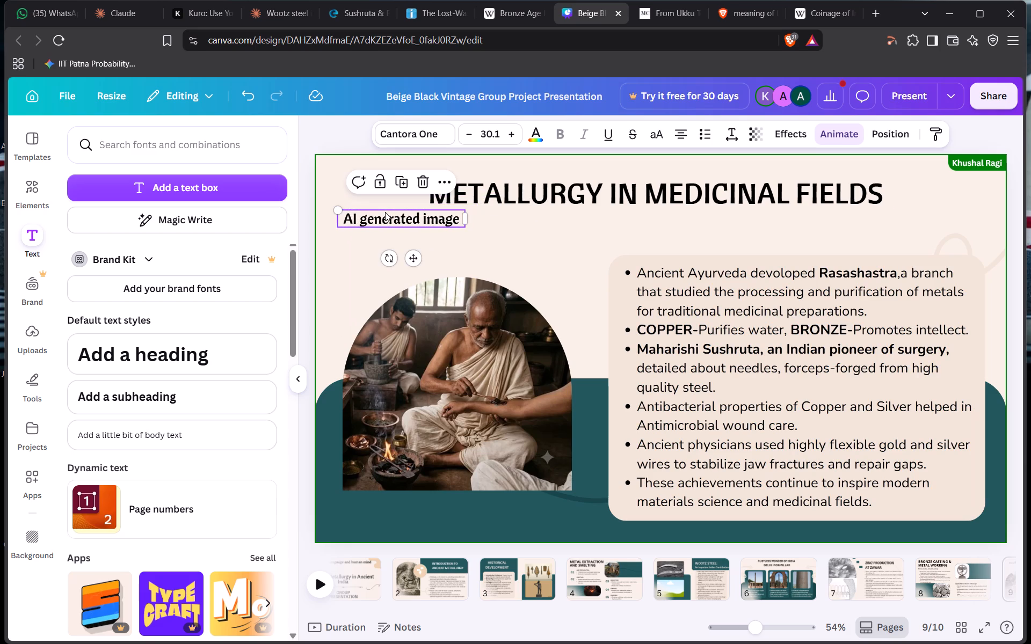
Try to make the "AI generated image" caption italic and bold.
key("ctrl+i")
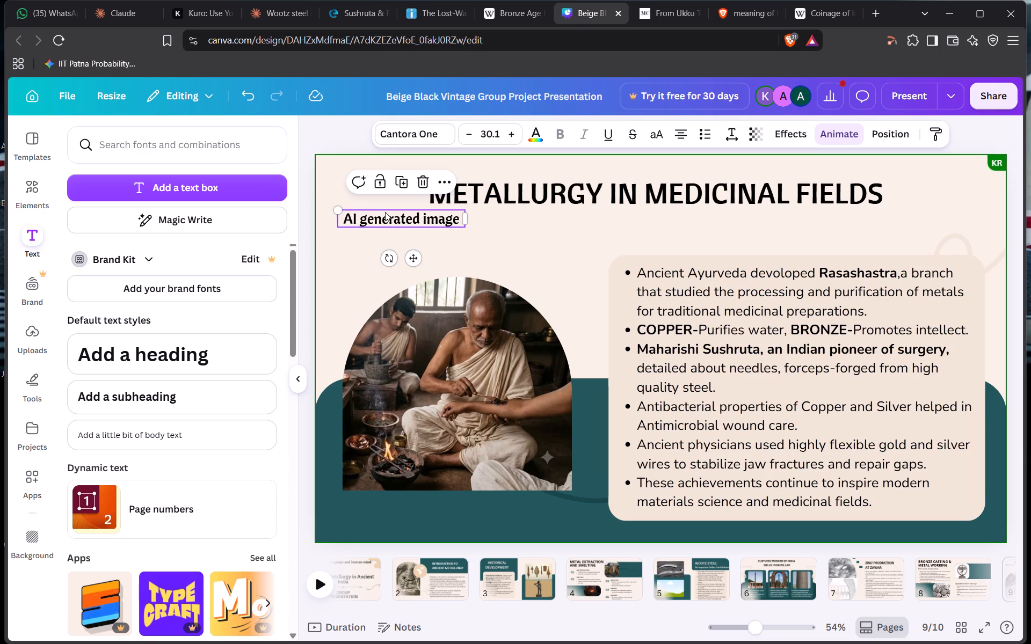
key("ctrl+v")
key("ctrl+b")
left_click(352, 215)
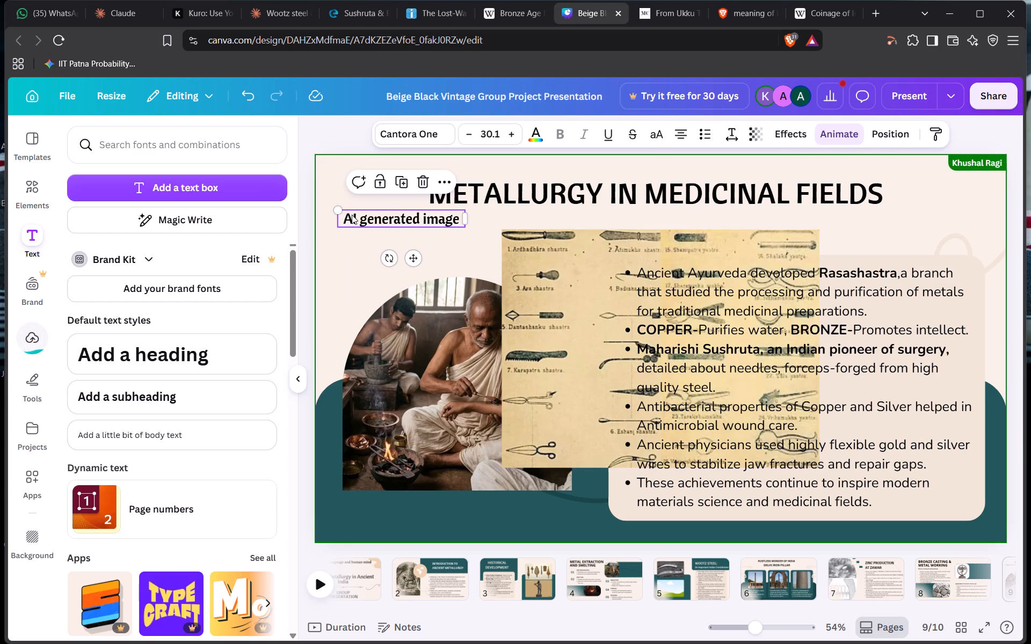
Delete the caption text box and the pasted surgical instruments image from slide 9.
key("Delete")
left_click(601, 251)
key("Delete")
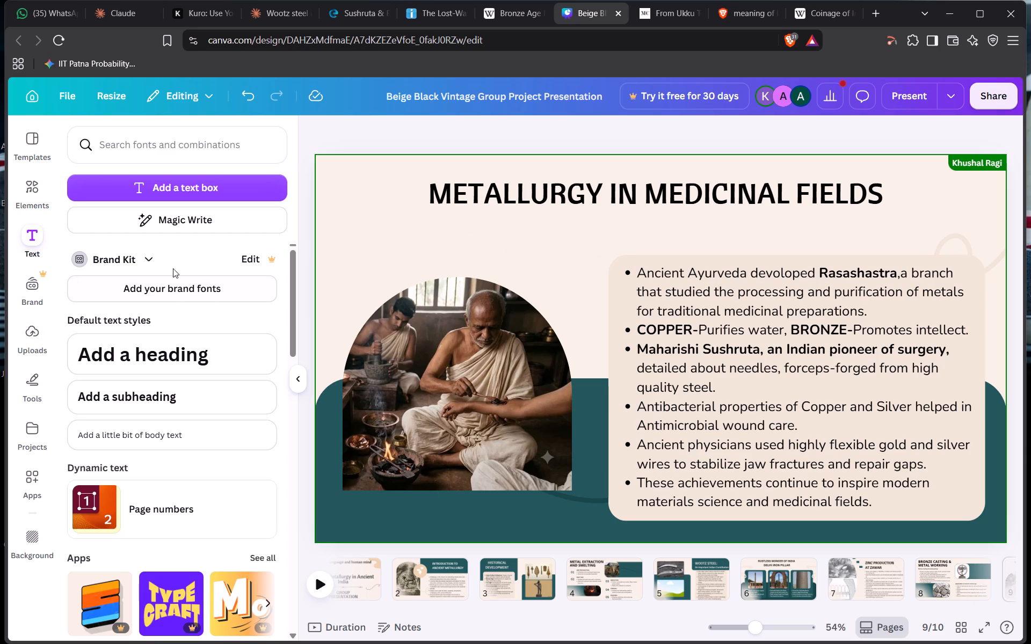
Add a body text box to slide 9 and move it to the slide's upper-left corner beside the title.
scroll(142, 416, "down", 1)
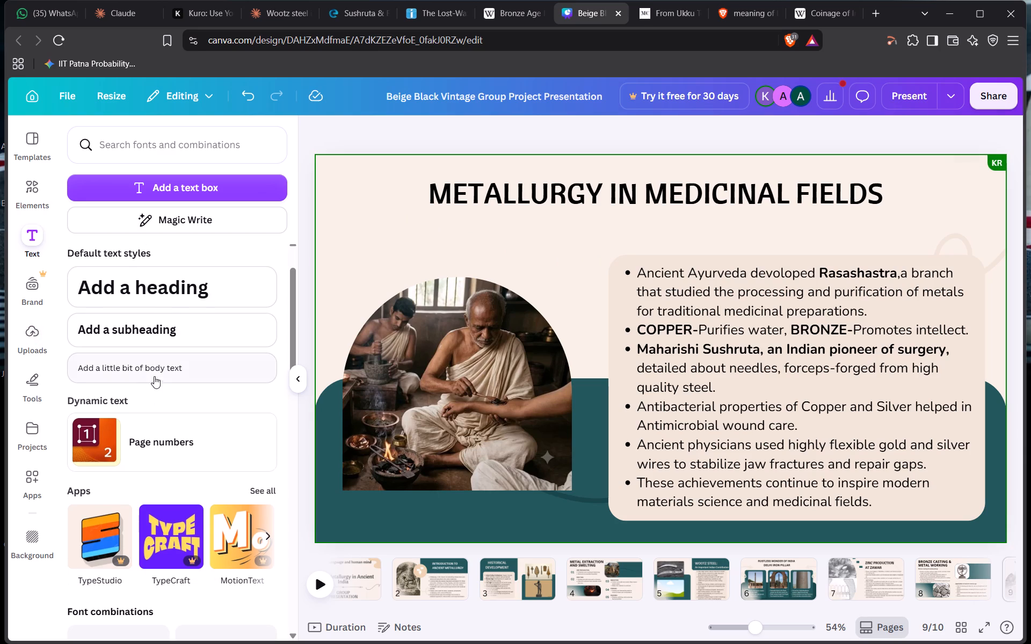
left_click(154, 369)
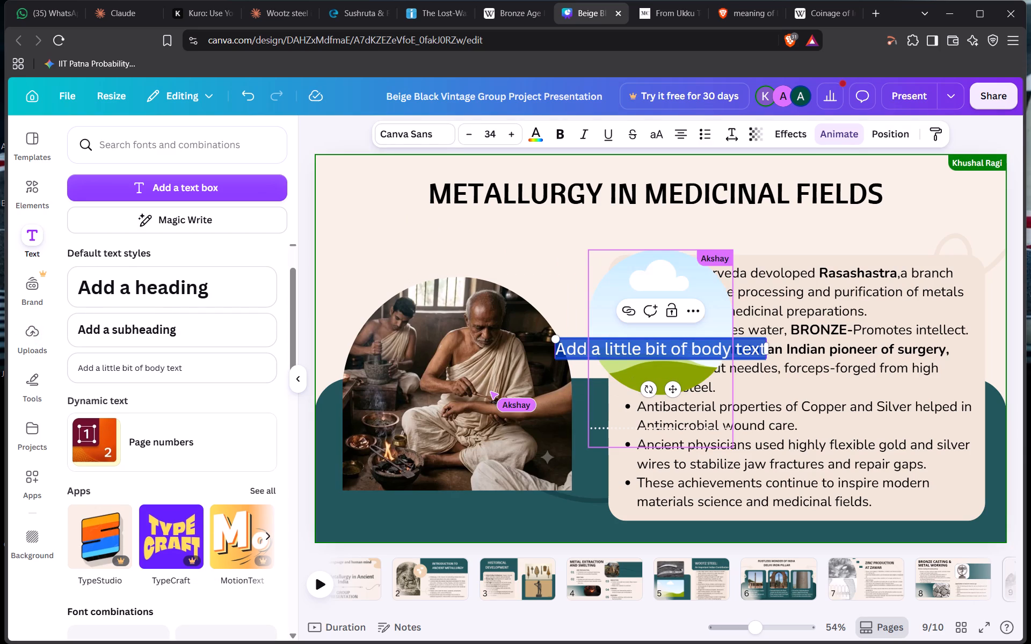
left_click_drag(569, 345, 560, 339)
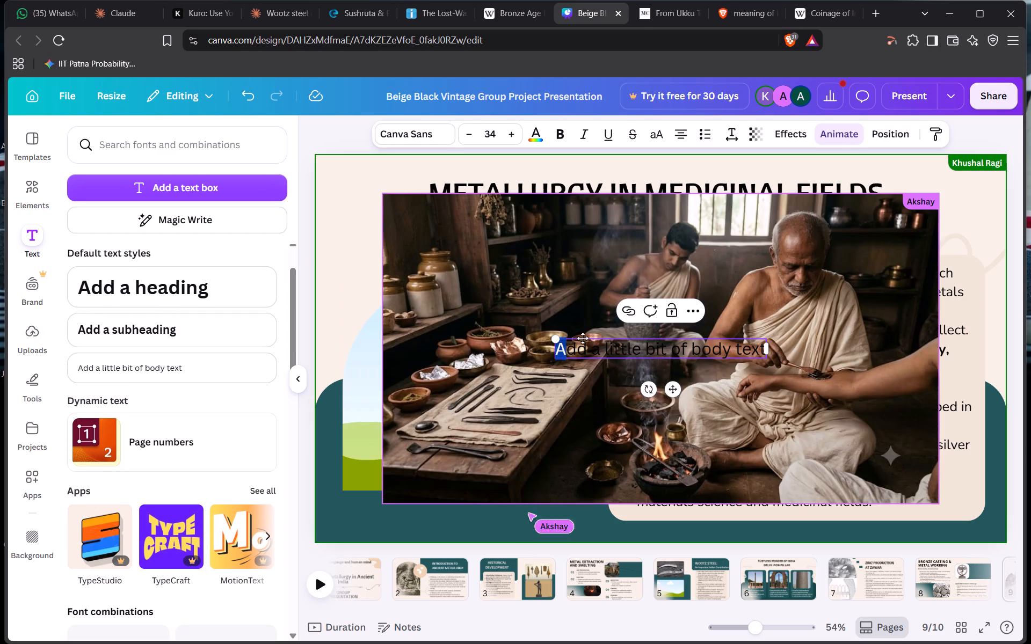
left_click_drag(582, 338, 280, 151)
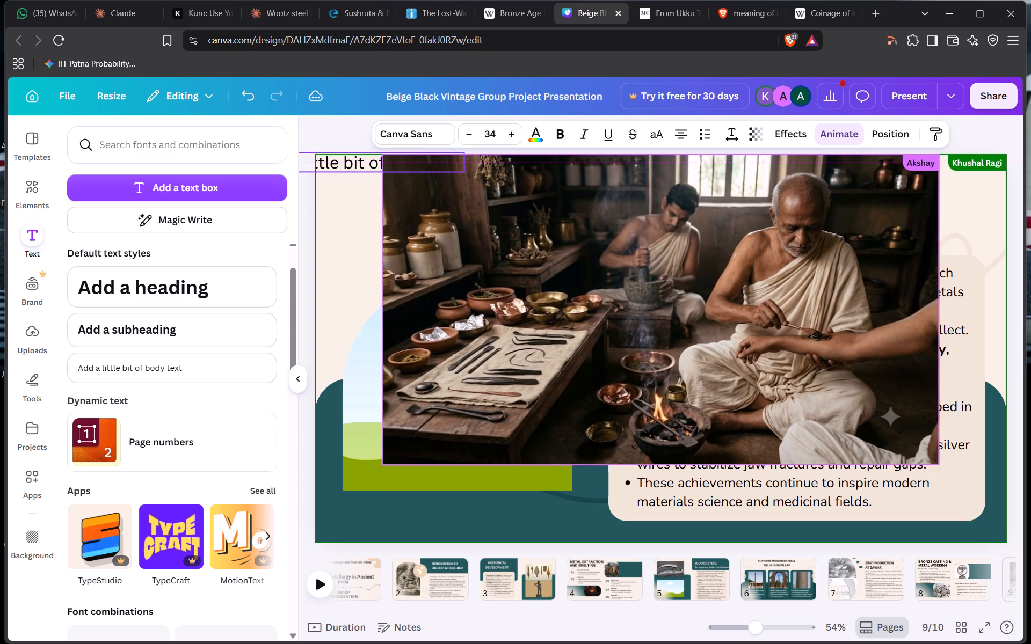
left_click_drag(280, 151, 291, 175)
Replace the placeholder in the new body text box with "AI Generated Image".
left_click(347, 184)
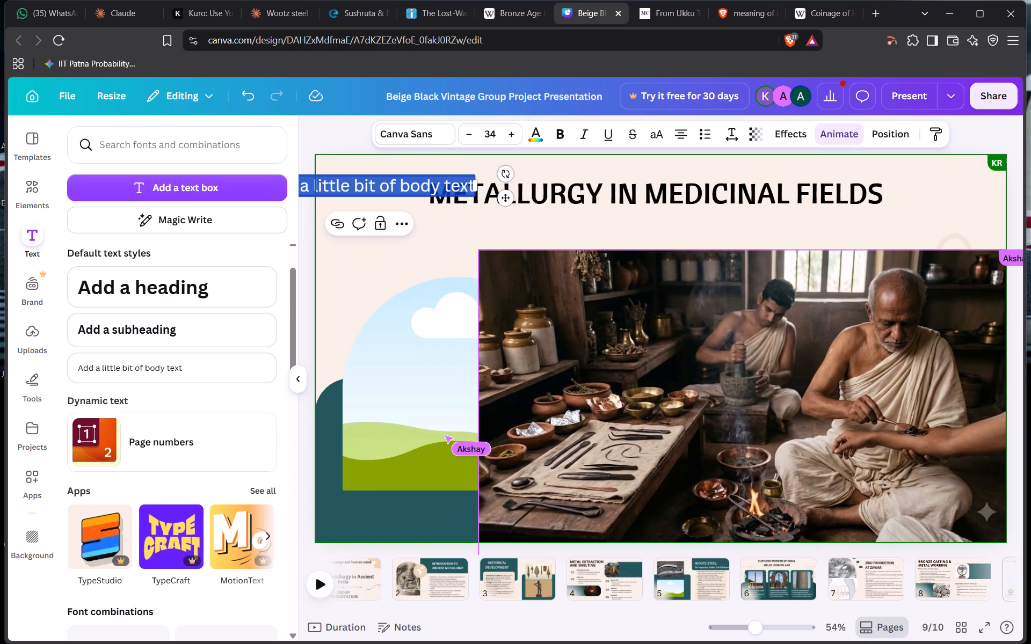
type("AI")
key("space")
type("Ge")
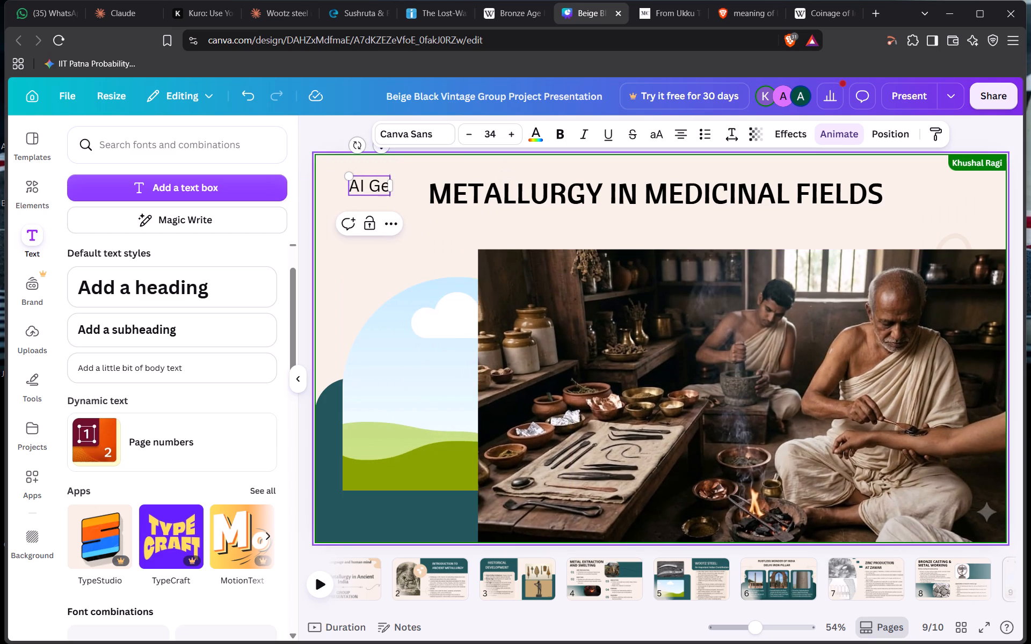
type("nerated Iamge")
key("BackSpace")
key("BackSpace")
key("BackSpace")
key("BackSpace")
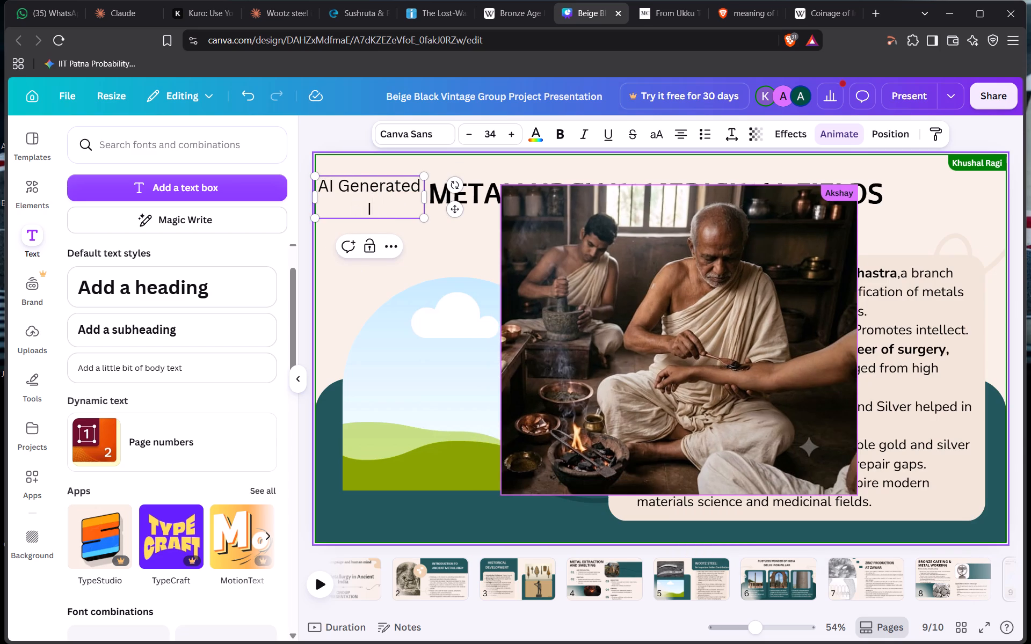
type("mage")
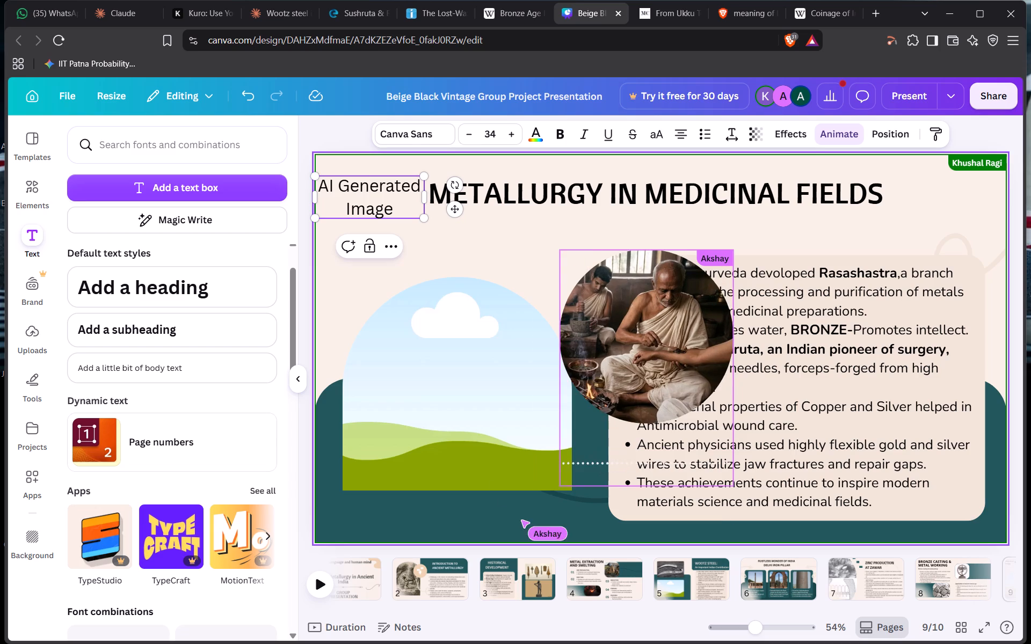
Italicise the whole "AI Generated Image" caption.
key("ctrl+a")
key("ctrl+i")
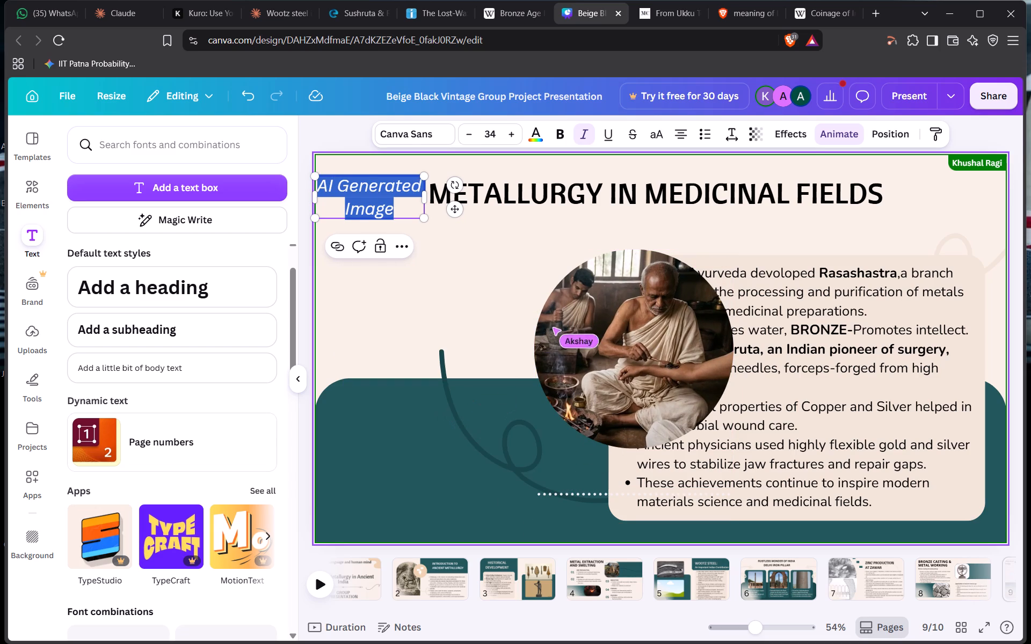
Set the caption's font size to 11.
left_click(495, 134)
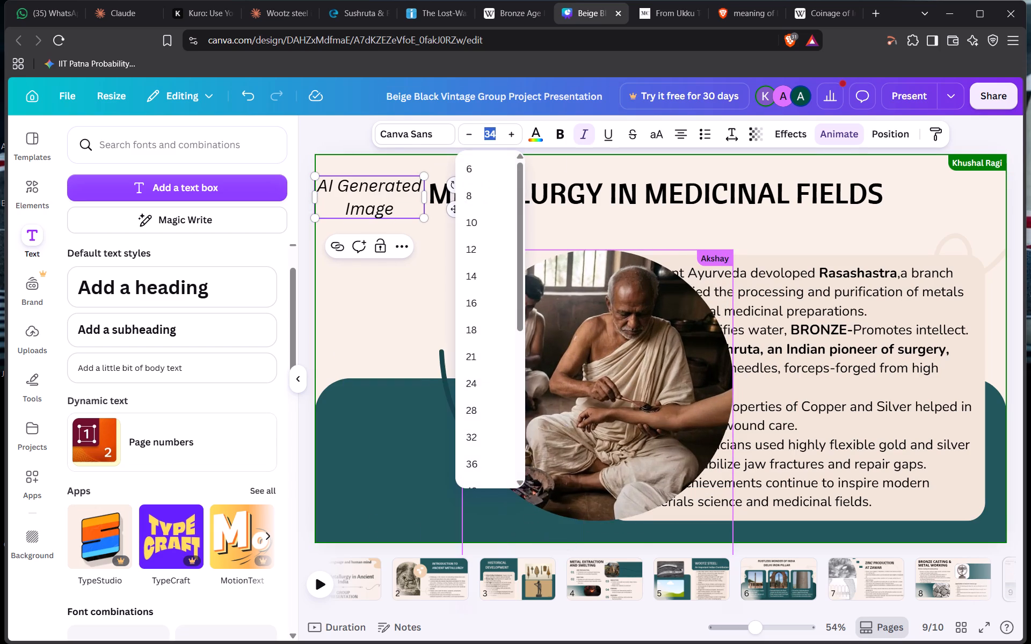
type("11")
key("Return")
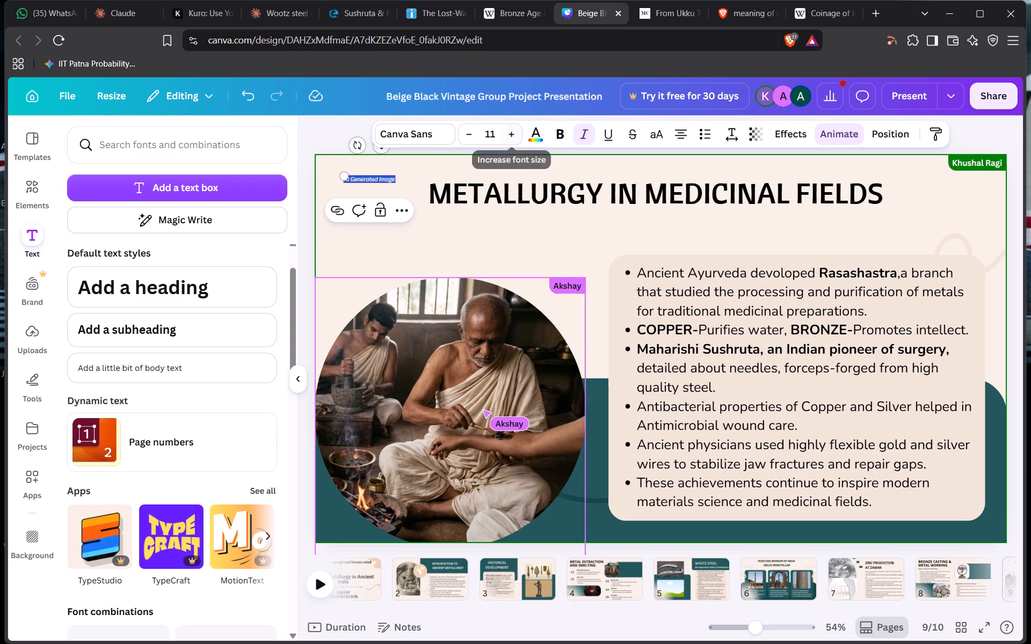
Set the "AI Generated Image" caption's font size to 18.
left_click(497, 134)
key("BackSpace")
key("BackSpace")
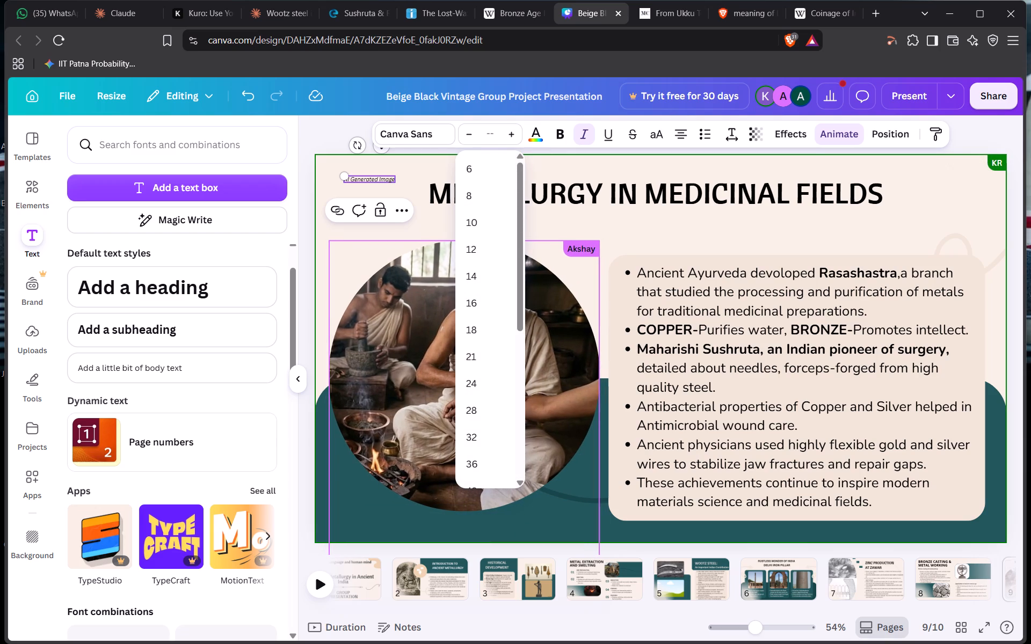
type("18")
key("Return")
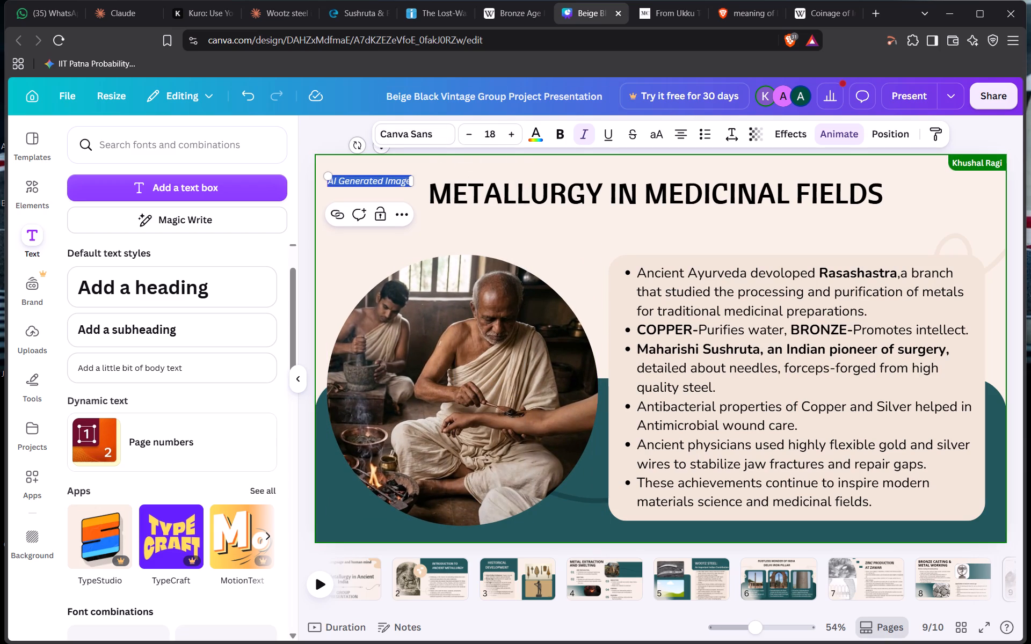
Move the "AI Generated Image" caption into the slide's bottom-left corner, just below the circular picture.
left_click_drag(400, 175, 426, 489)
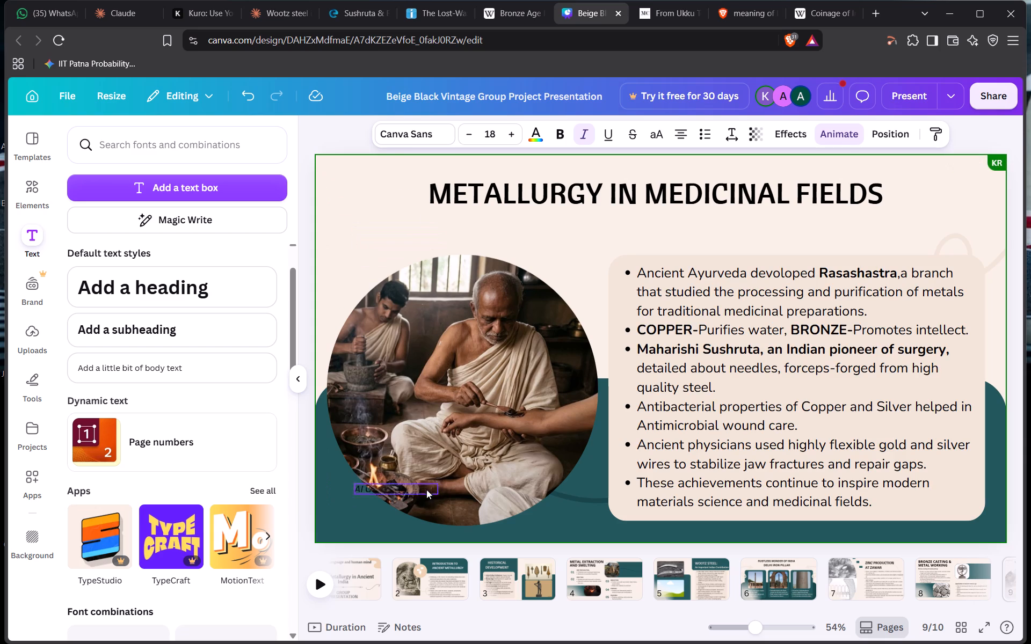
left_click_drag(426, 489, 400, 523)
left_click(369, 177)
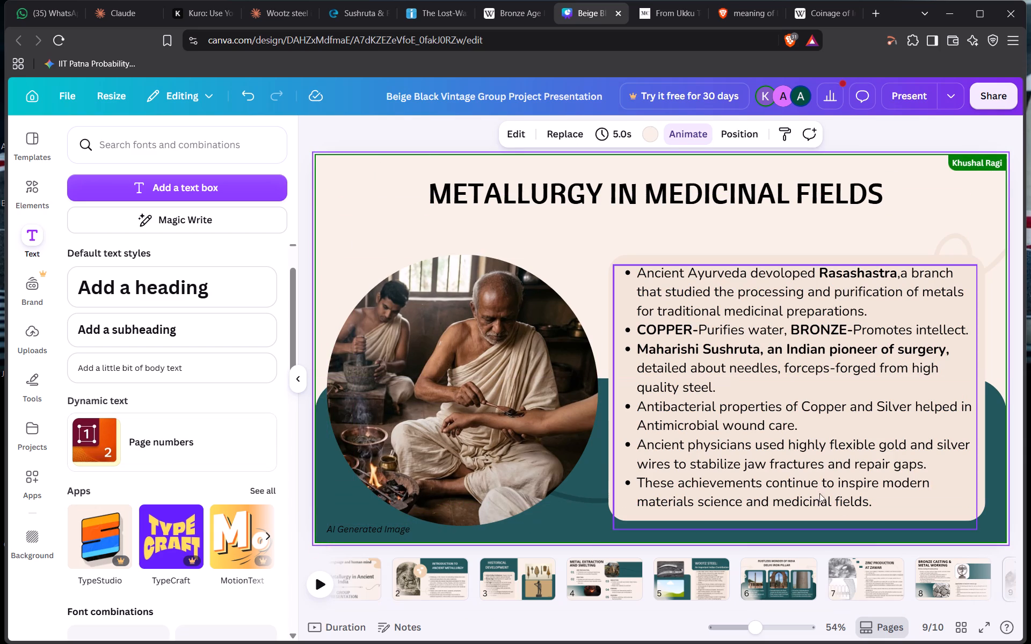
Open slide 8, Bronze Casting & Metal Working.
scroll(948, 587, "up", 3)
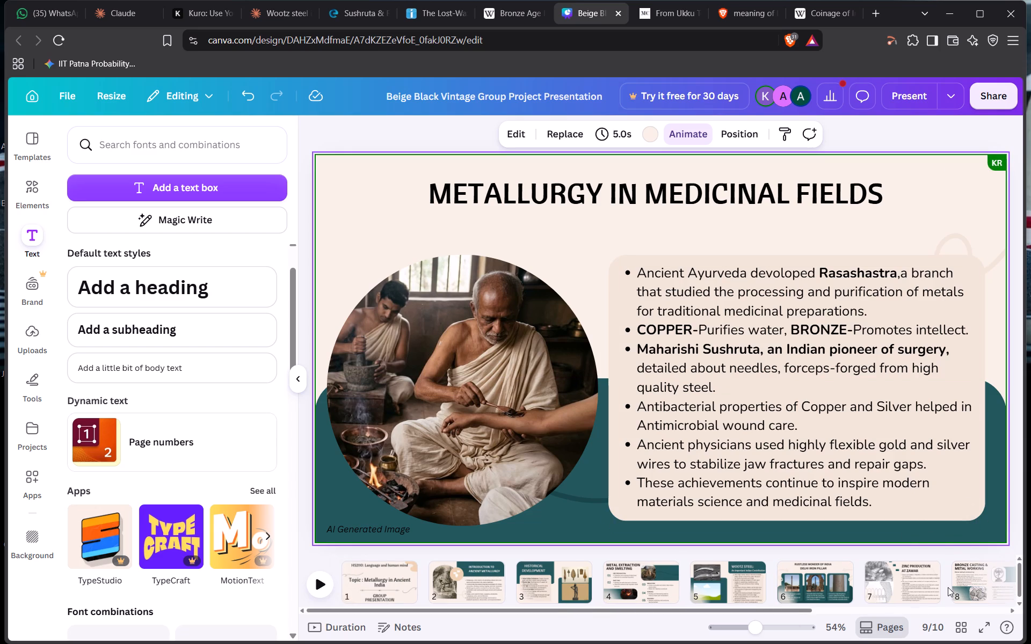
scroll(960, 587, "down", 5)
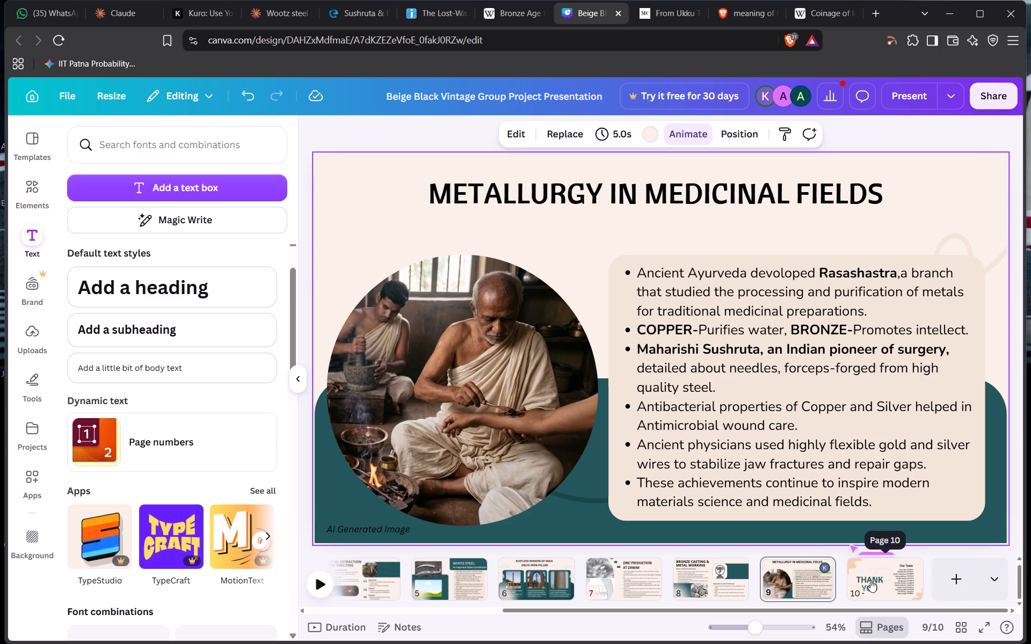
left_click(725, 583)
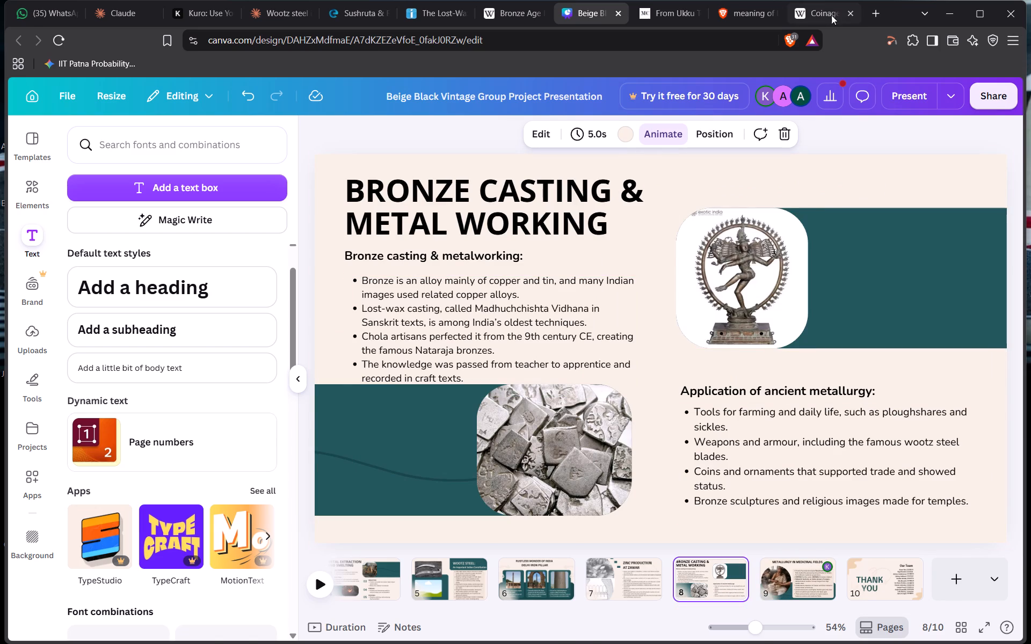
Look through the open source pages, including the Sushruta, lost-wax, Bronze Age and Coinage of India articles, for picture caption material.
left_click(811, 12)
left_click(678, 13)
left_click(712, 10)
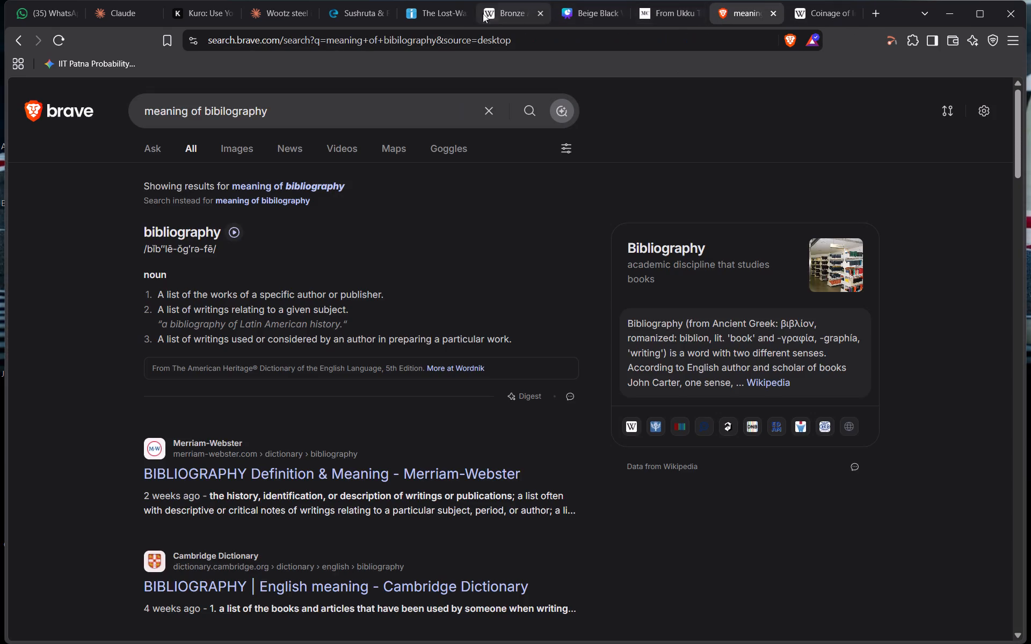
left_click(444, 13)
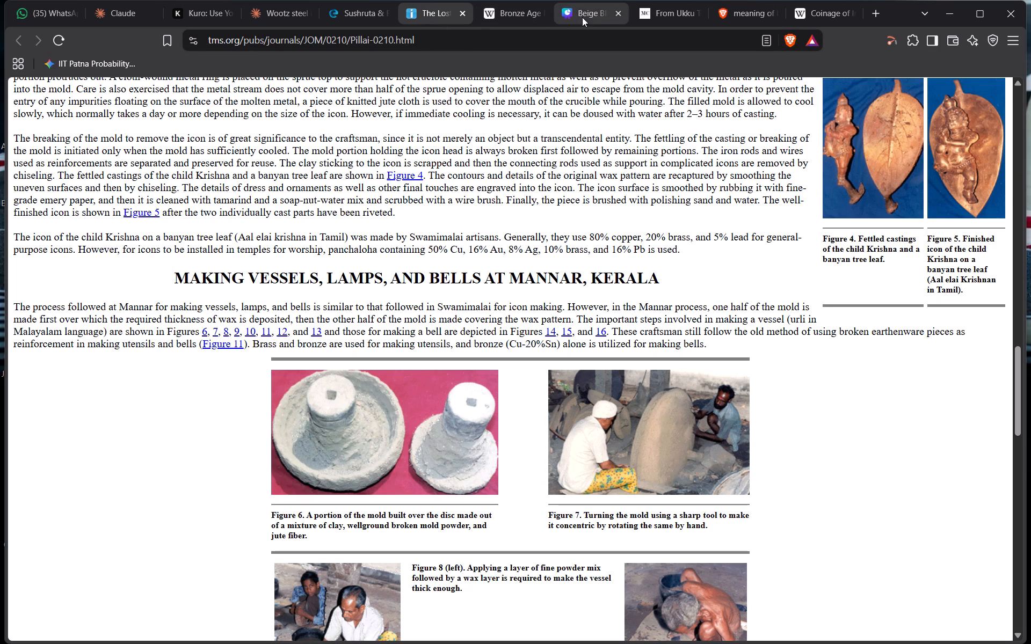
left_click(582, 17)
left_click(492, 15)
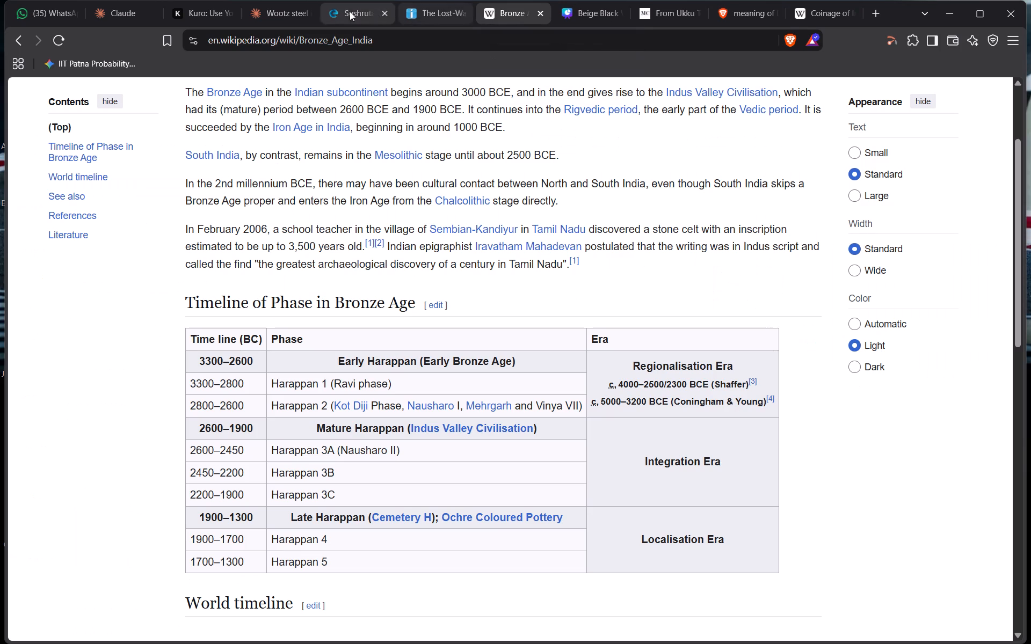
left_click(338, 8)
scroll(355, 342, "down", 7)
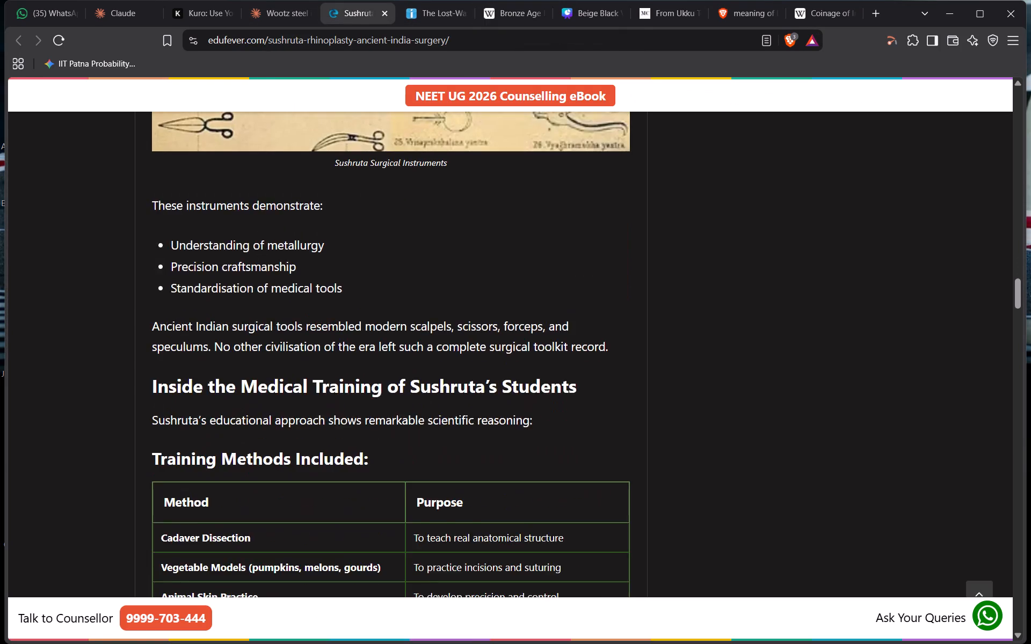
scroll(358, 331, "up", 12)
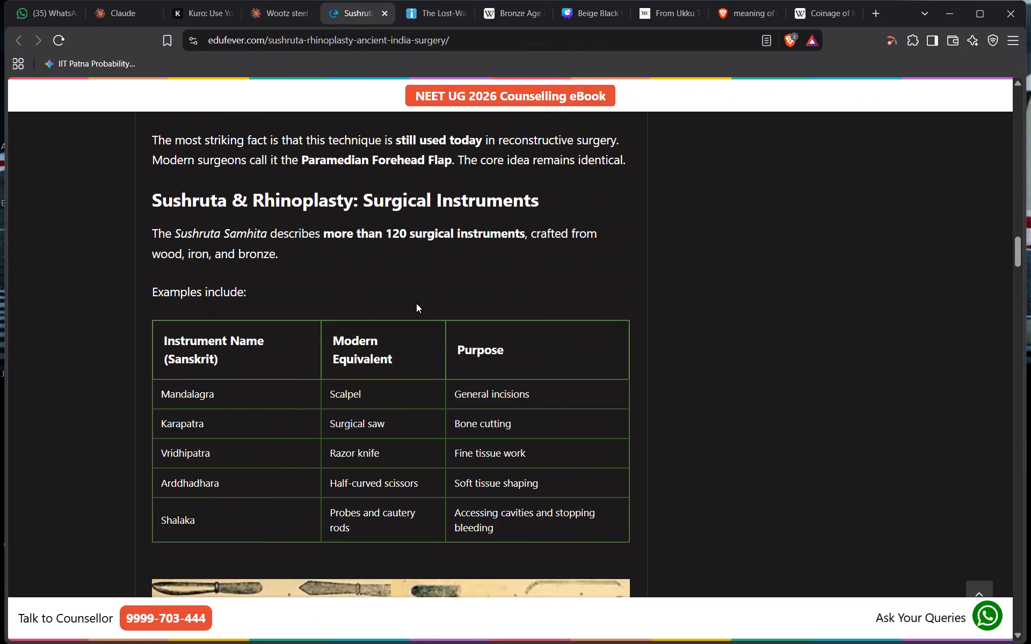
left_click(808, 16)
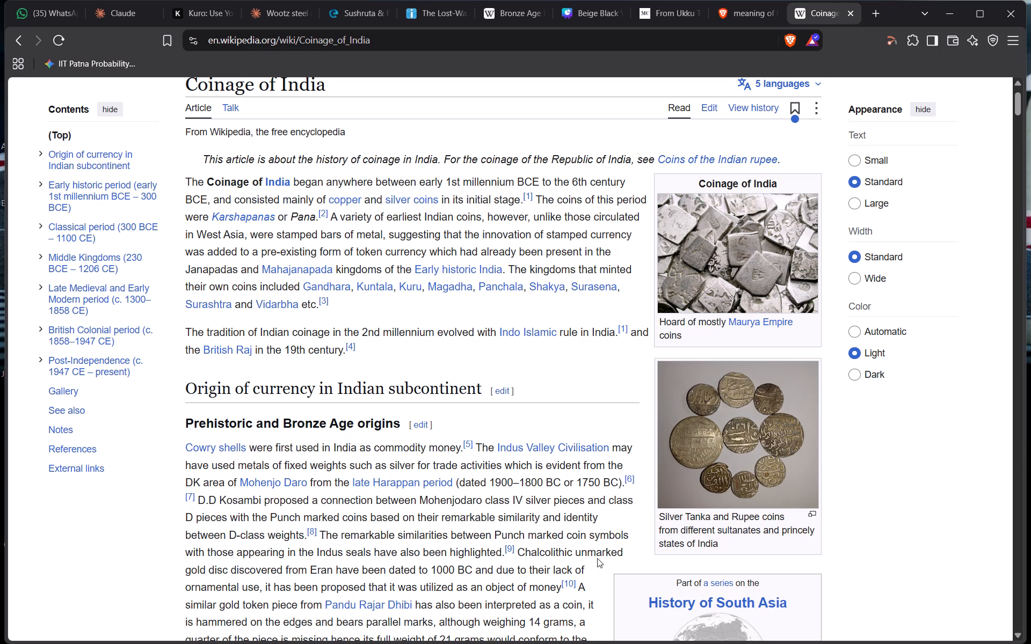
left_click(728, 14)
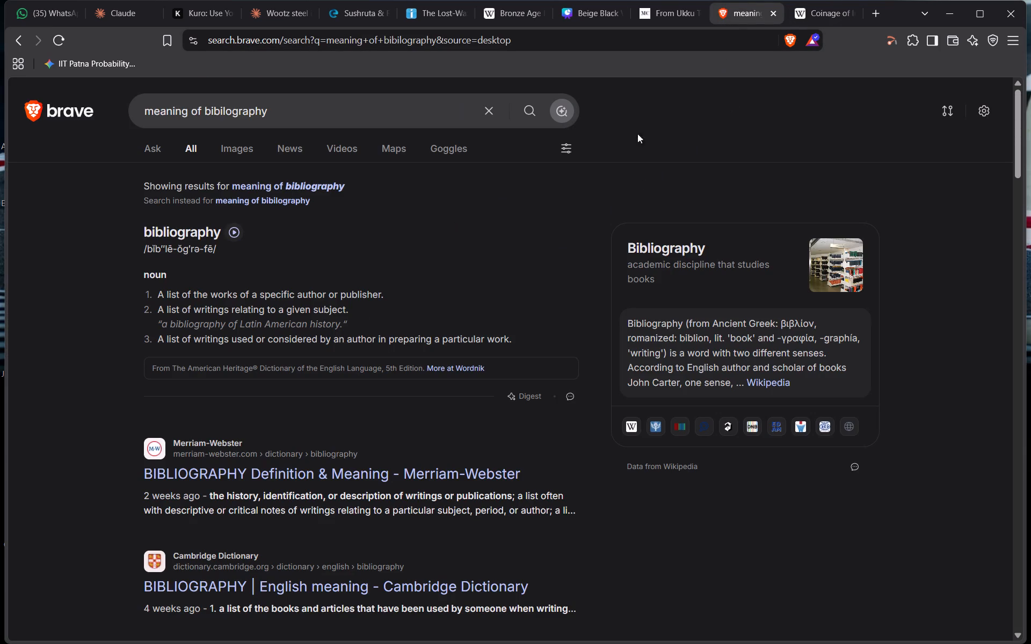
Copy the caption "Hoard of mostly Maurya Empire coins" from the Coinage of India Wikipedia article.
left_click(827, 17)
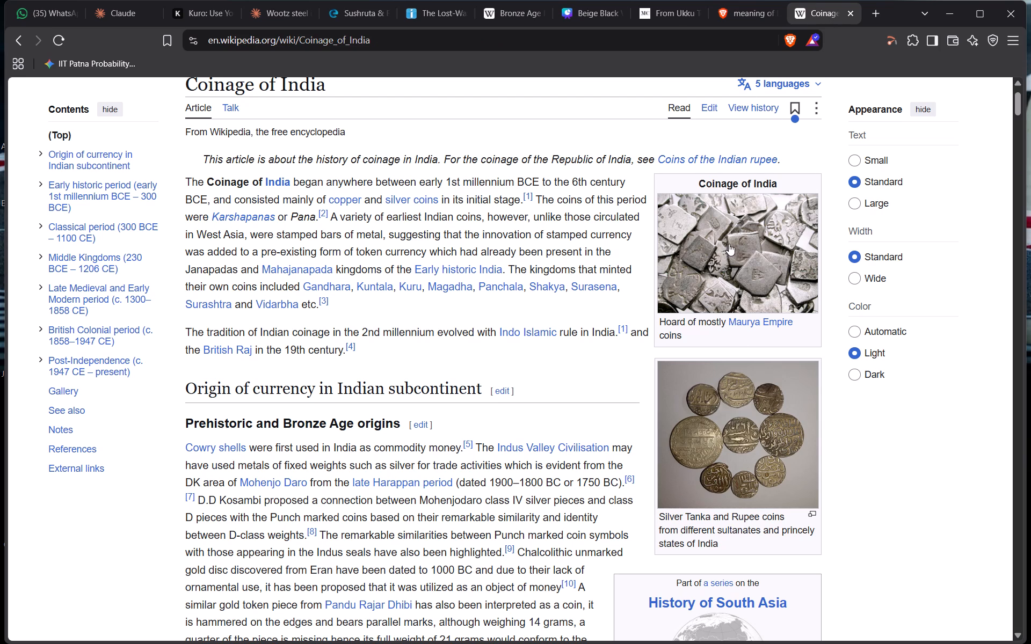
left_click_drag(686, 337, 680, 335)
left_click_drag(680, 335, 661, 325)
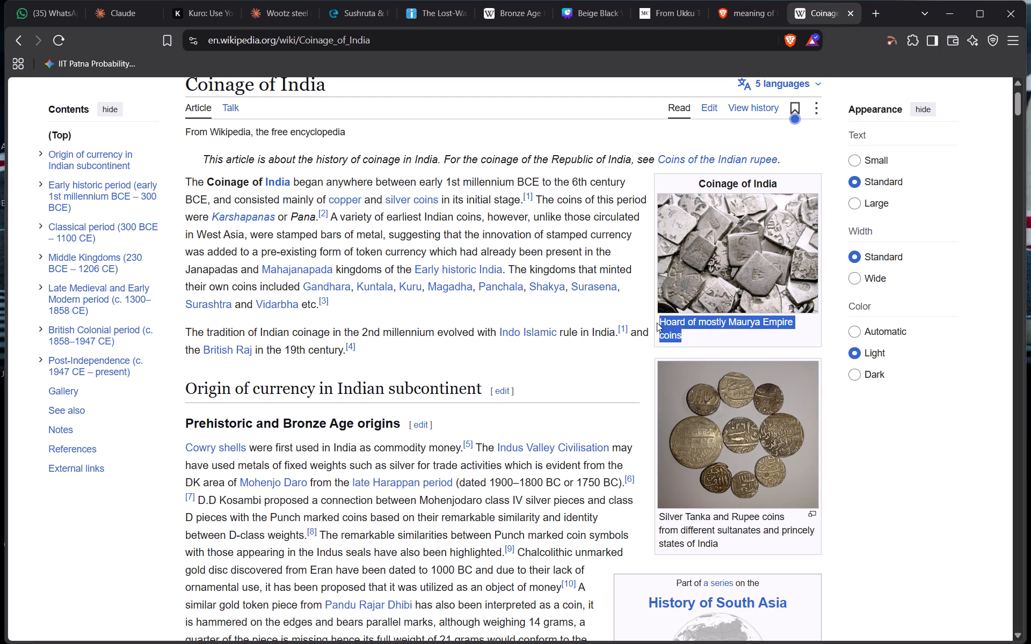
key("ctrl+c")
Back in the Canva presentation, add a body text box to the Bronze Casting slide containing the copied "Hoard of mostly Maurya Empire coins" caption.
left_click(758, 16)
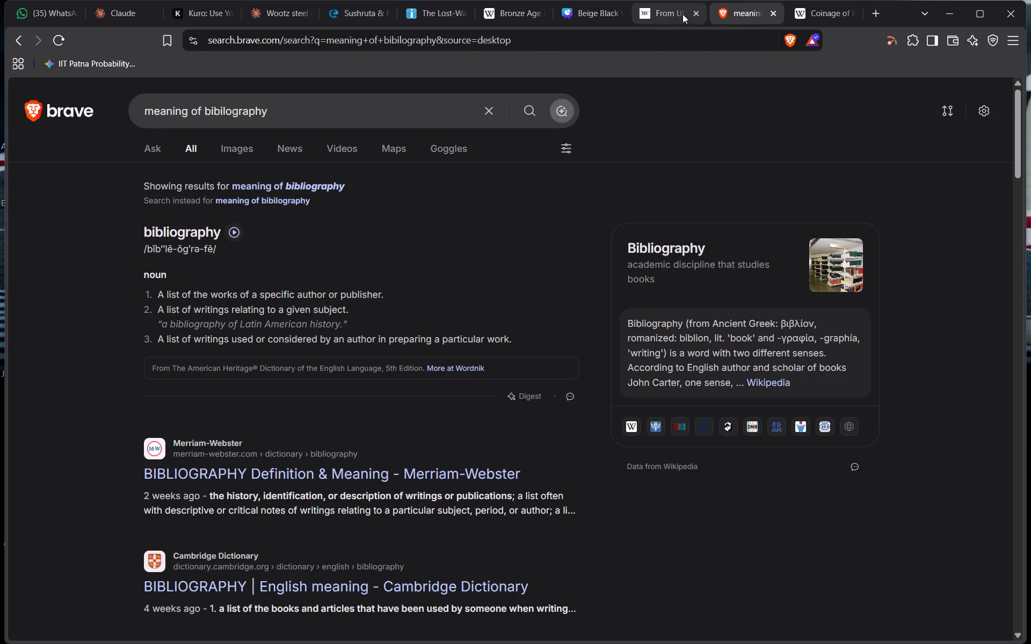
left_click(653, 12)
left_click(543, 12)
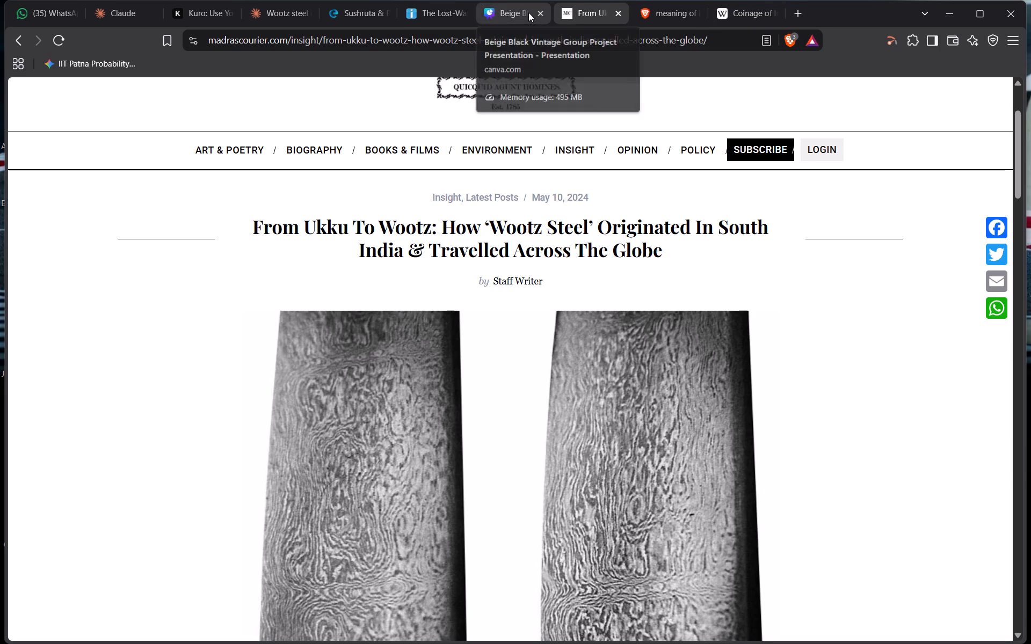
key("ctrl+shift+t")
left_click(589, 11)
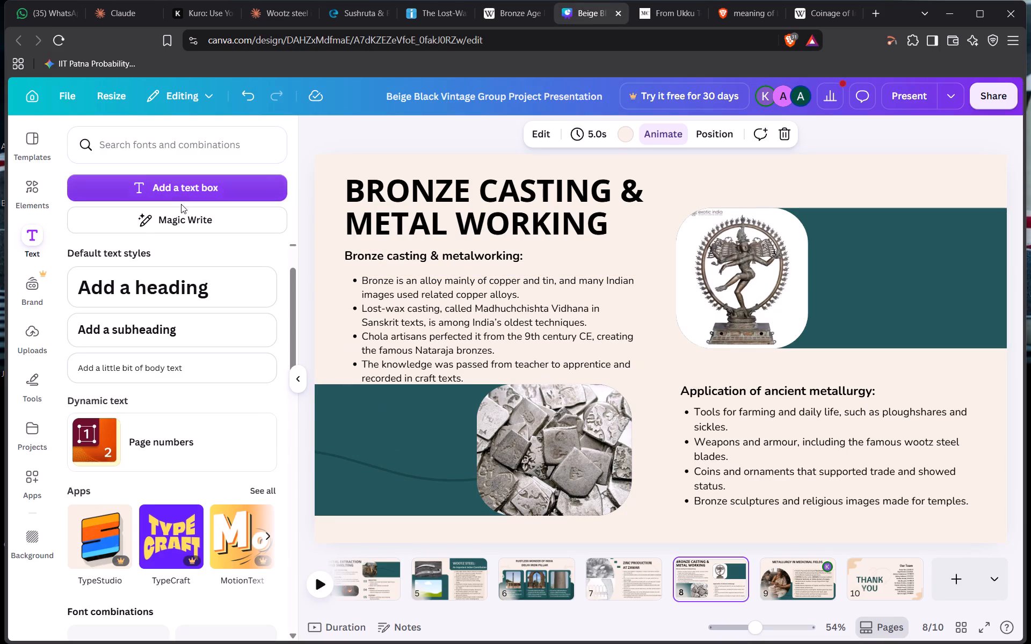
left_click(140, 368)
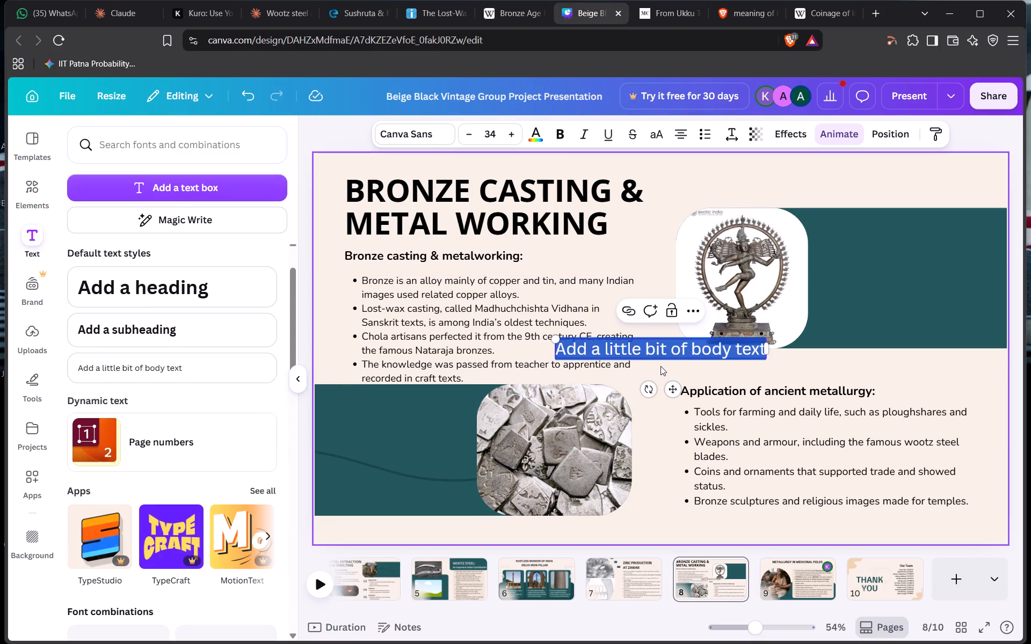
key("ctrl+v")
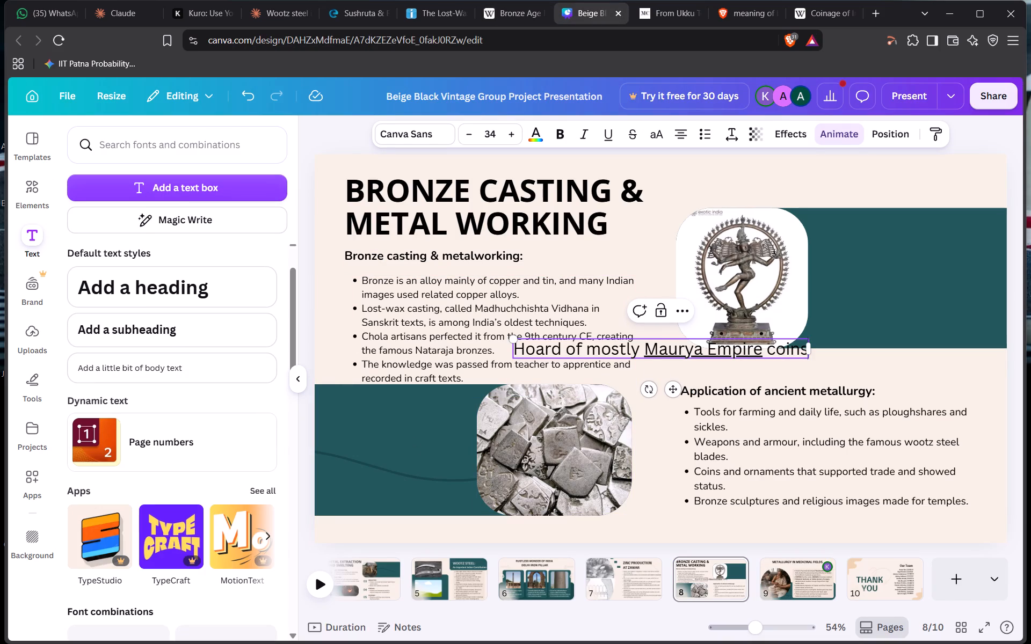
Italicise the whole "Hoard of mostly Maurya Empire coins" caption.
key("ctrl+i")
key("ctrl+a")
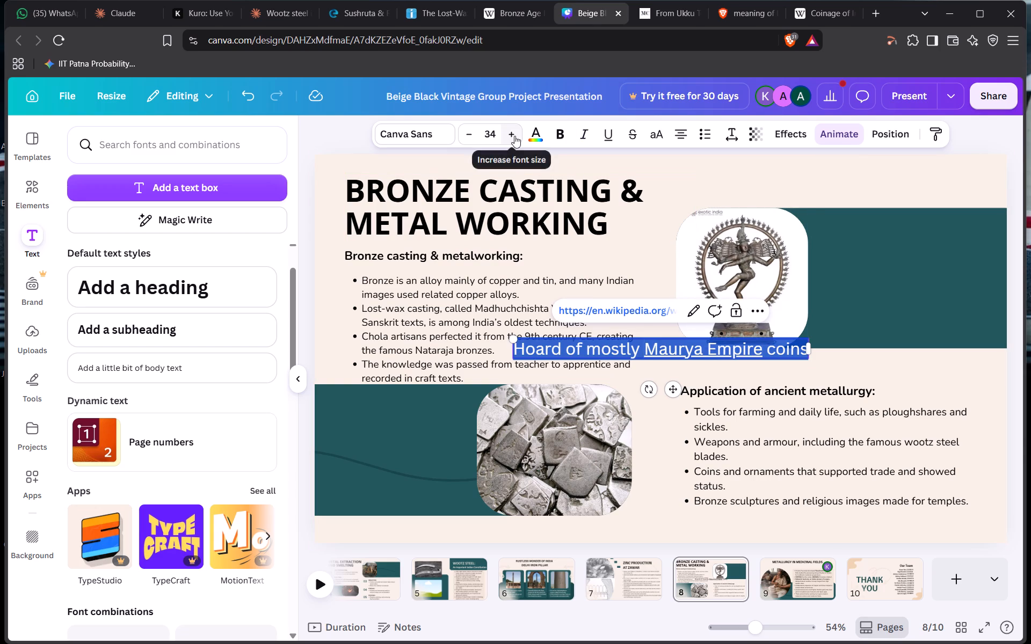
Set the font size of the "Hoard of mostly Maurya Empire coins" caption to 20.
left_click(500, 133)
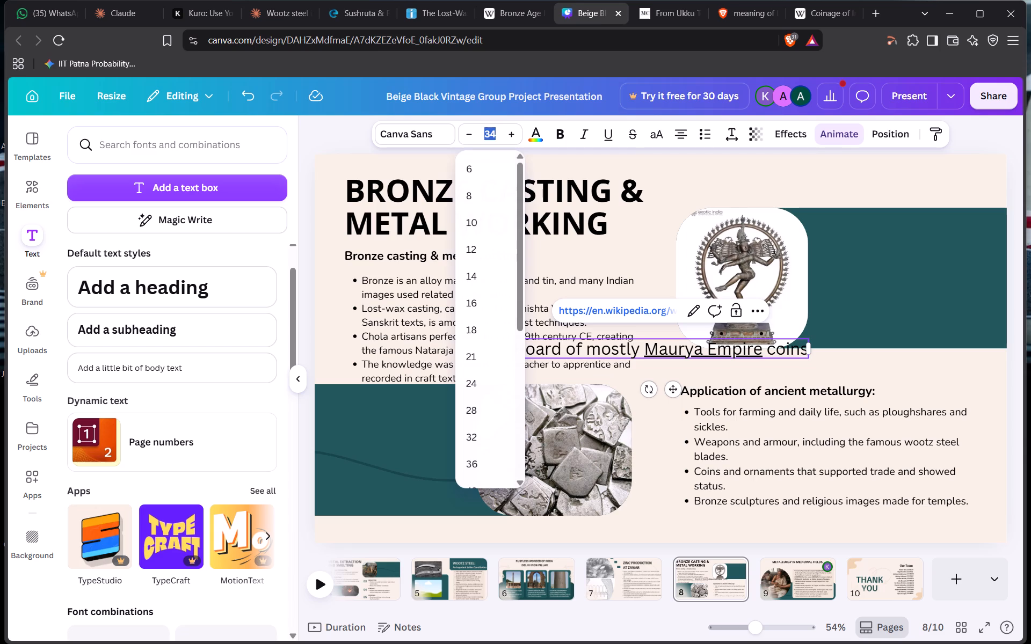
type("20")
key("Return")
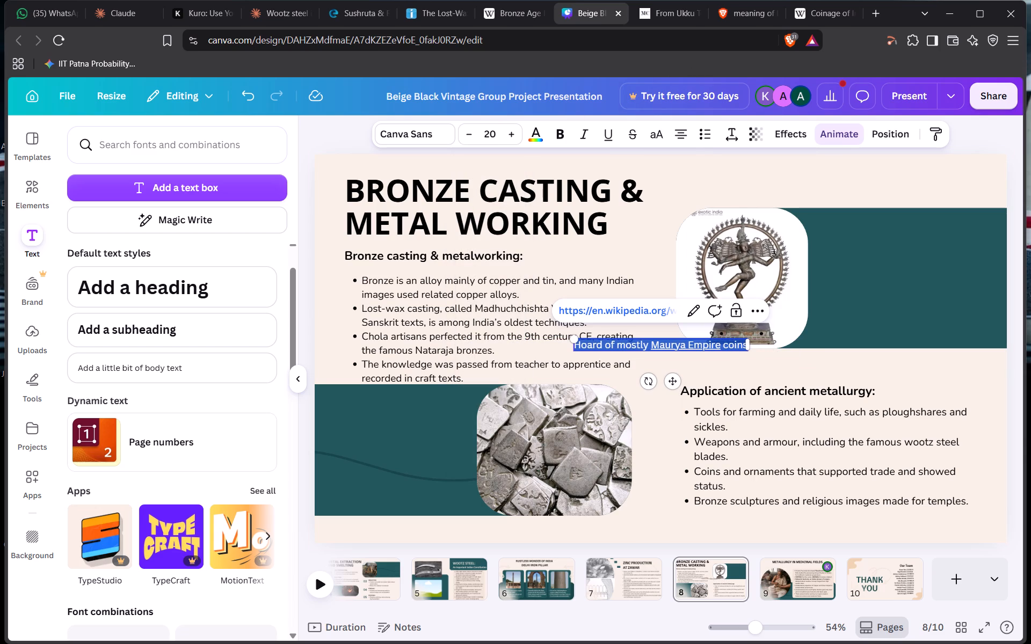
left_click(804, 372)
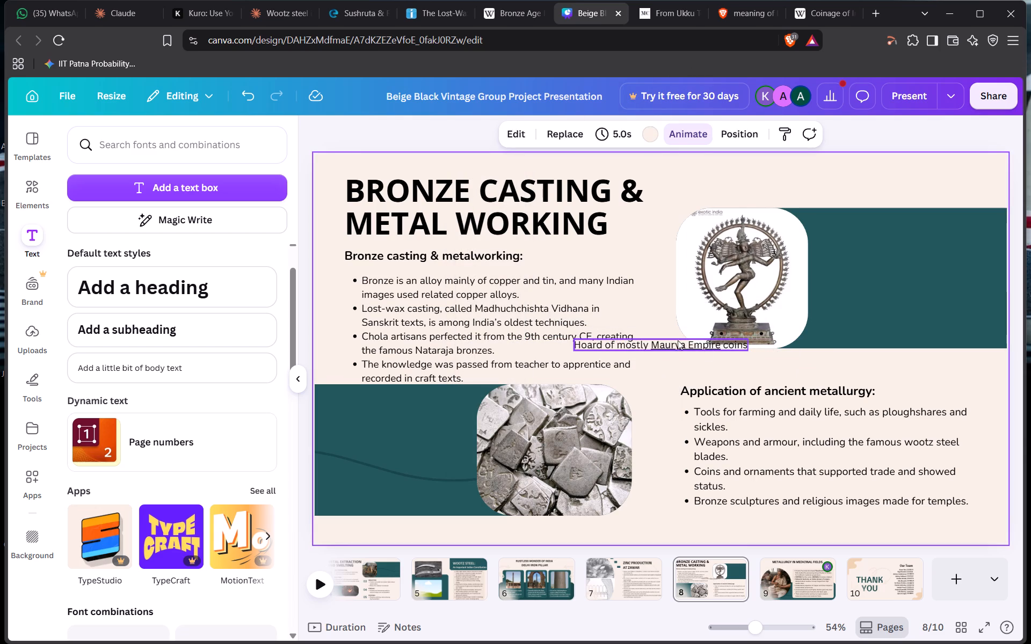
left_click_drag(665, 338, 468, 425)
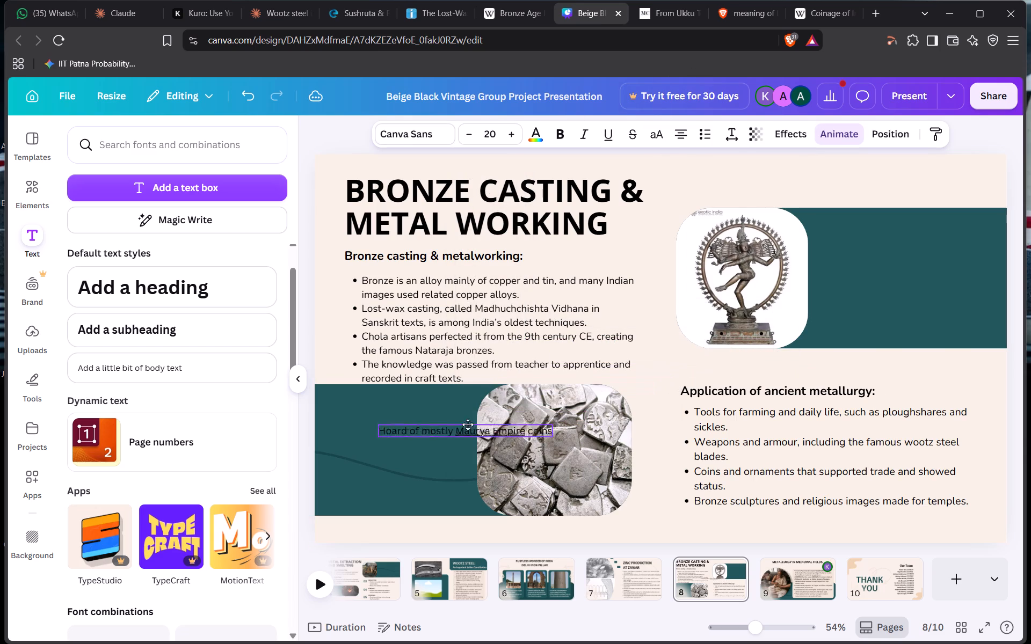
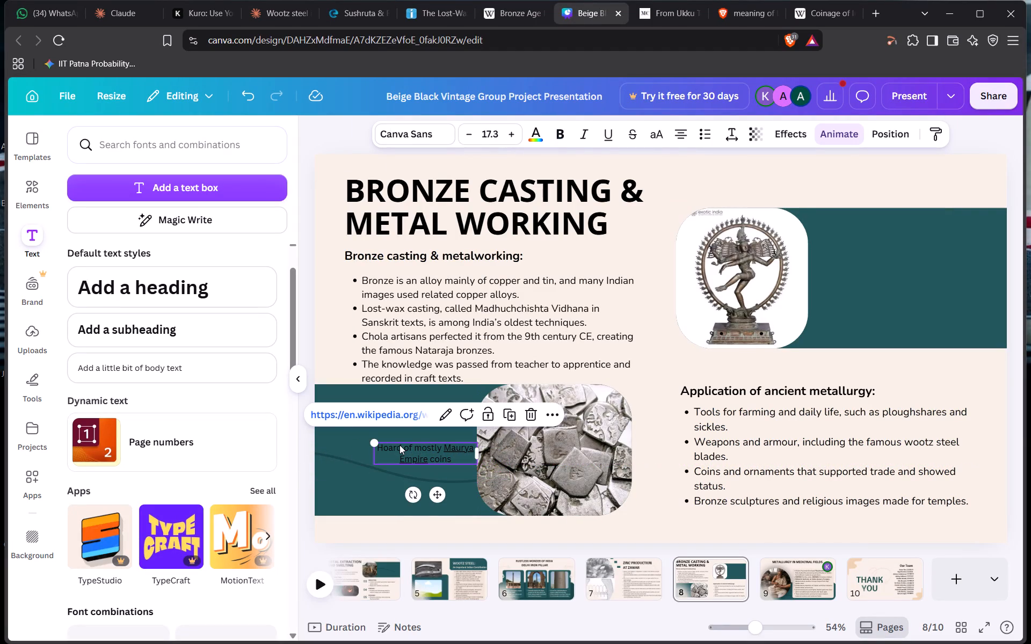
Undo the last two caption edits and reposition the Maurya coins caption slightly higher on the teal band, beside the coin picture.
key("ctrl+z")
key("ctrl+z")
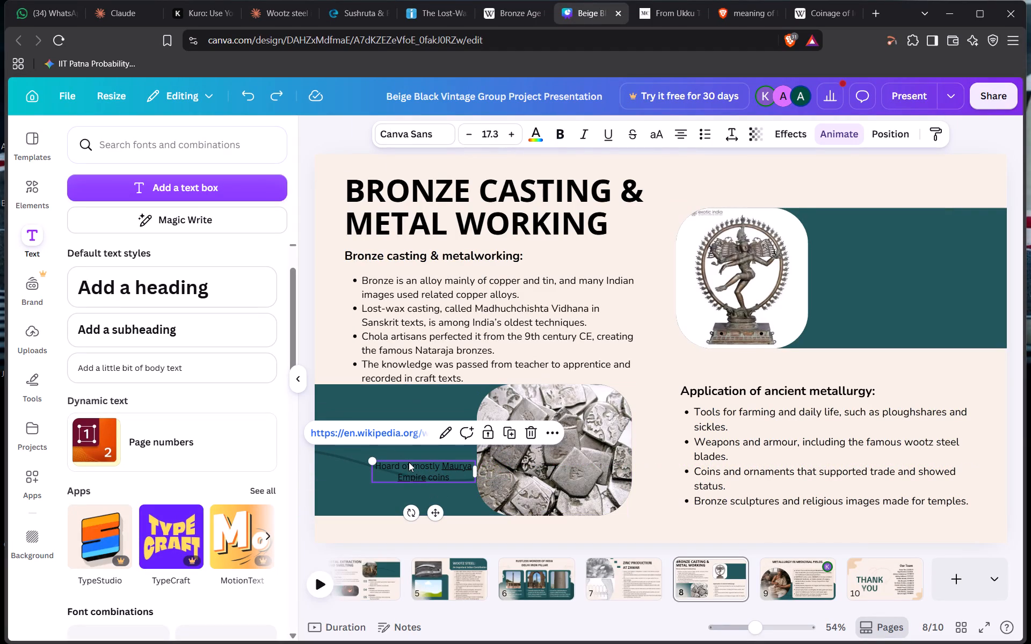
left_click_drag(410, 460, 409, 452)
left_click_drag(407, 461, 405, 446)
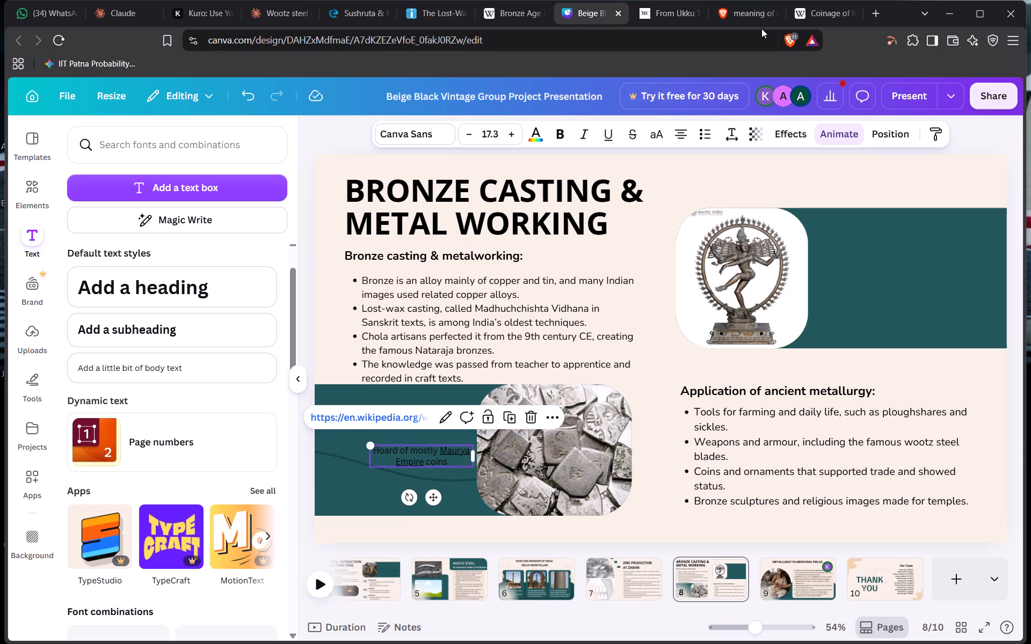
Add a body text box reading "Credits: wikipedia" below the Maurya coin caption on the Bronze Casting slide.
left_click(148, 367)
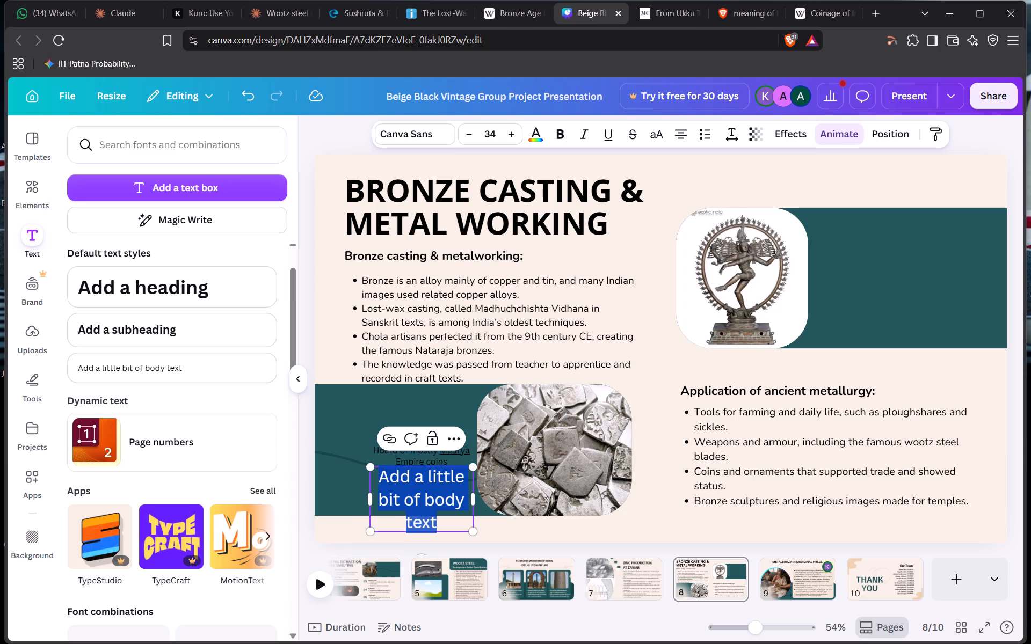
type("Cre")
type("dits")
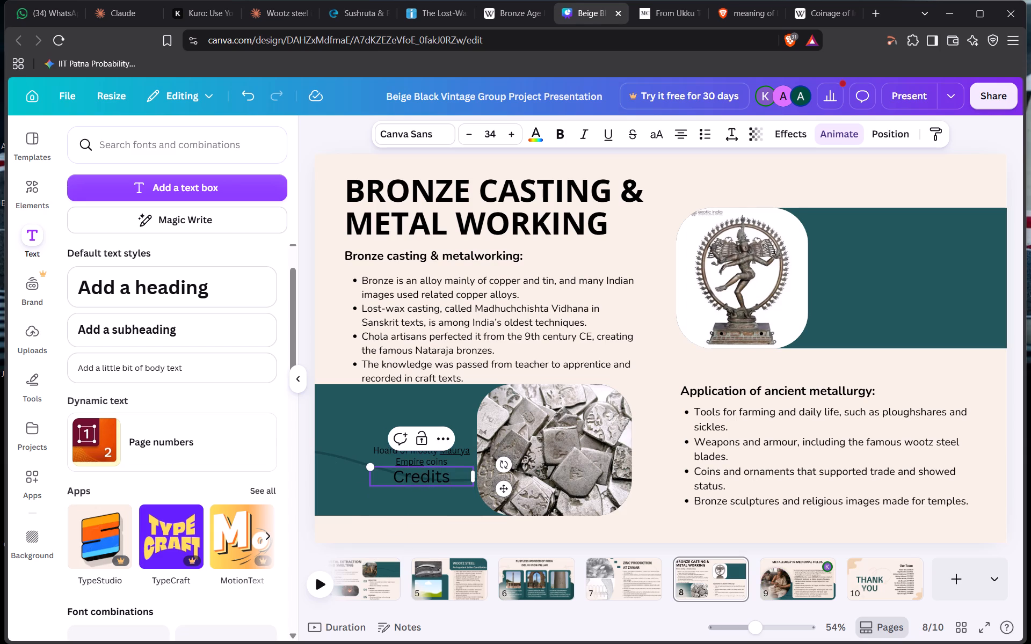
key("shift+colon")
key("space")
type("wikipedia")
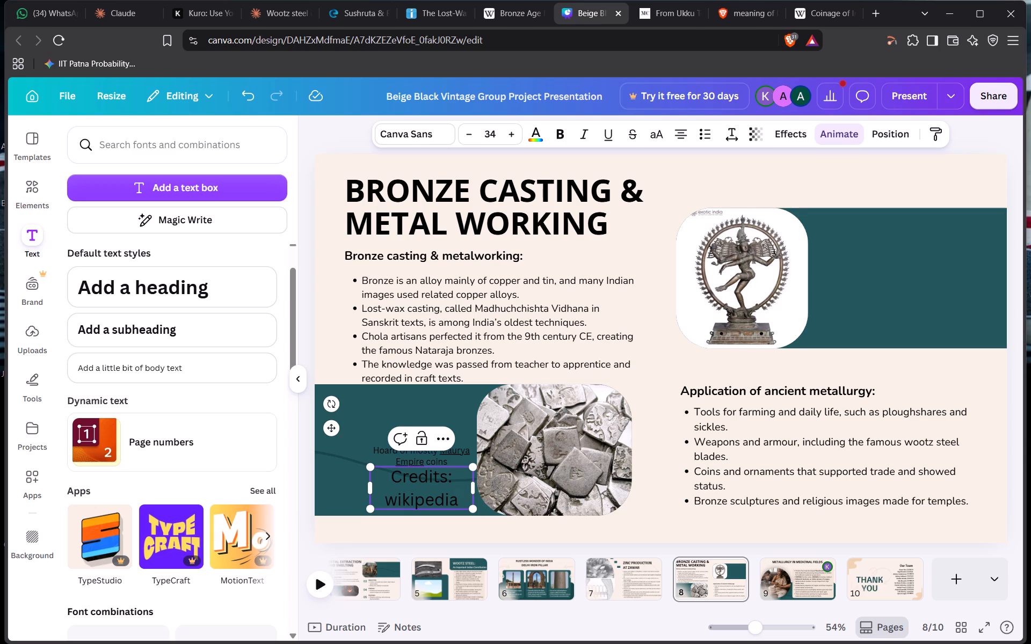
Make the "Credits: wikipedia" text italic at size 16 and move it down near the teal band's lower edge.
key("ctrl+a")
left_click(500, 134)
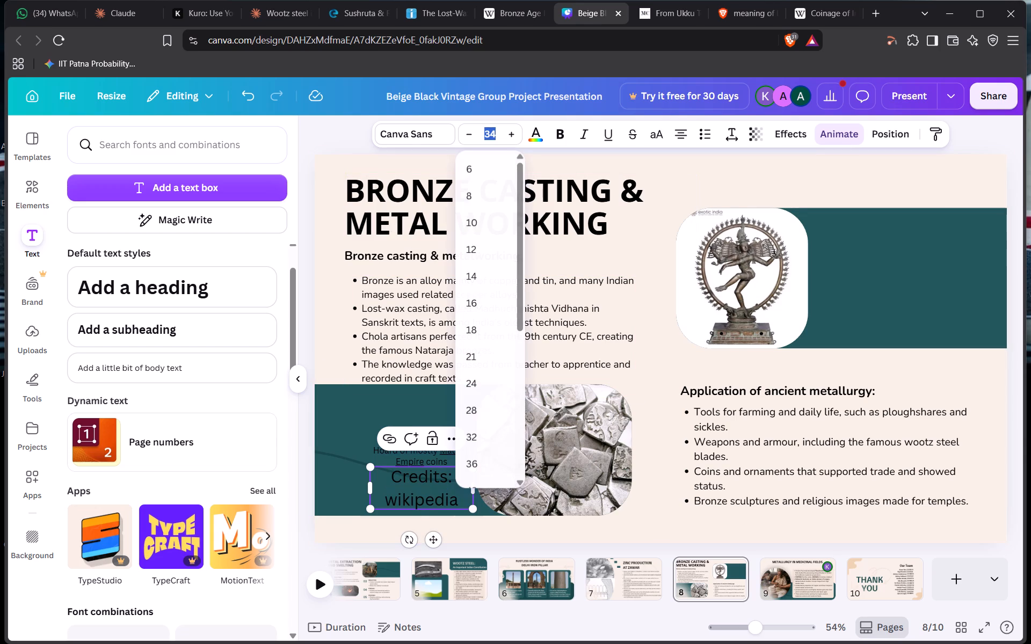
type("14")
key("Return")
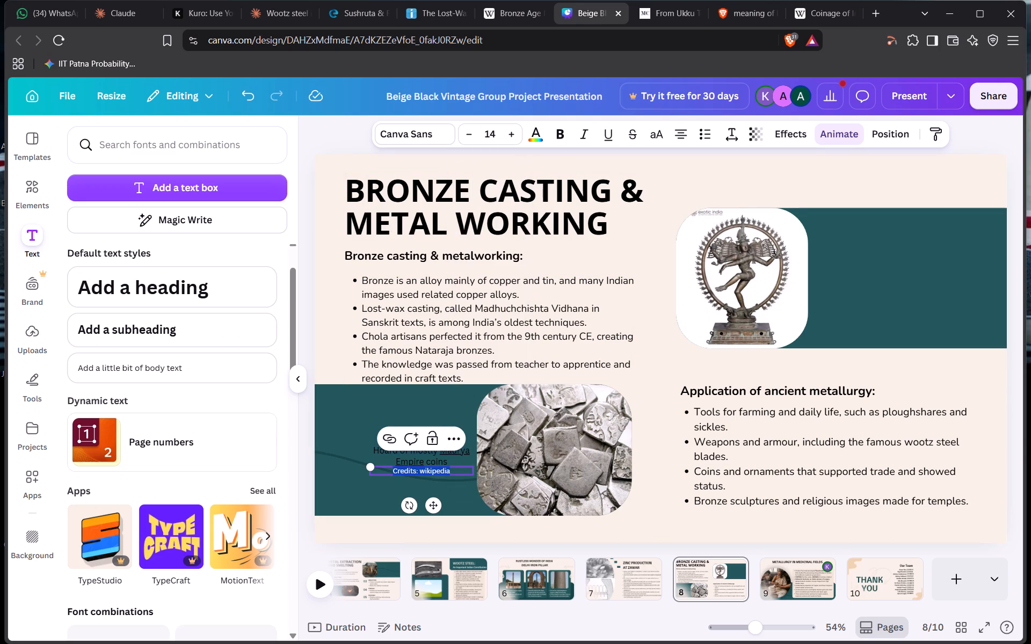
key("ctrl+i")
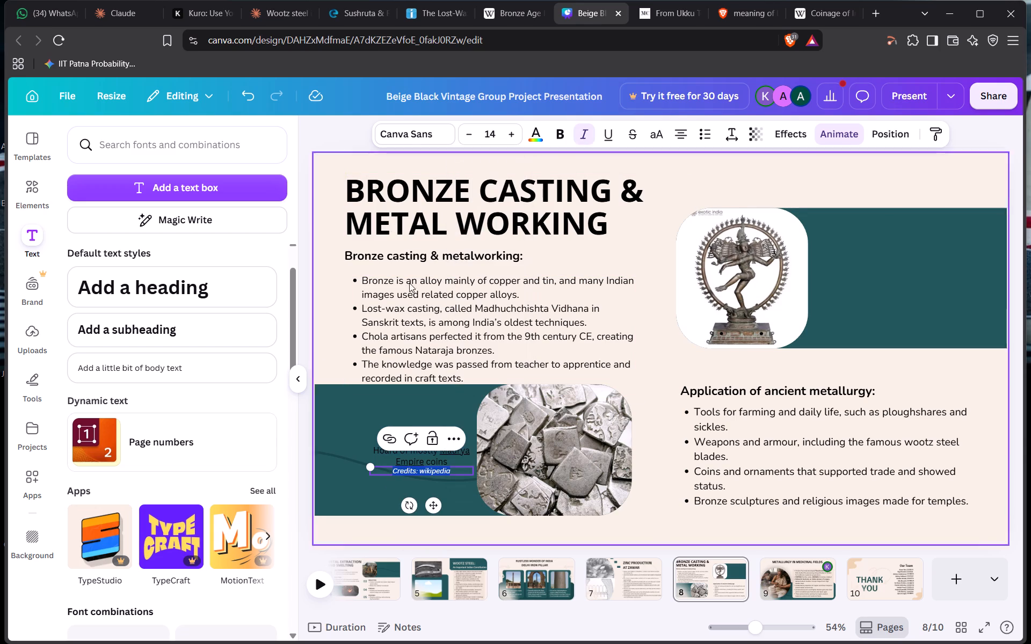
left_click(499, 134)
type("16")
key("Return")
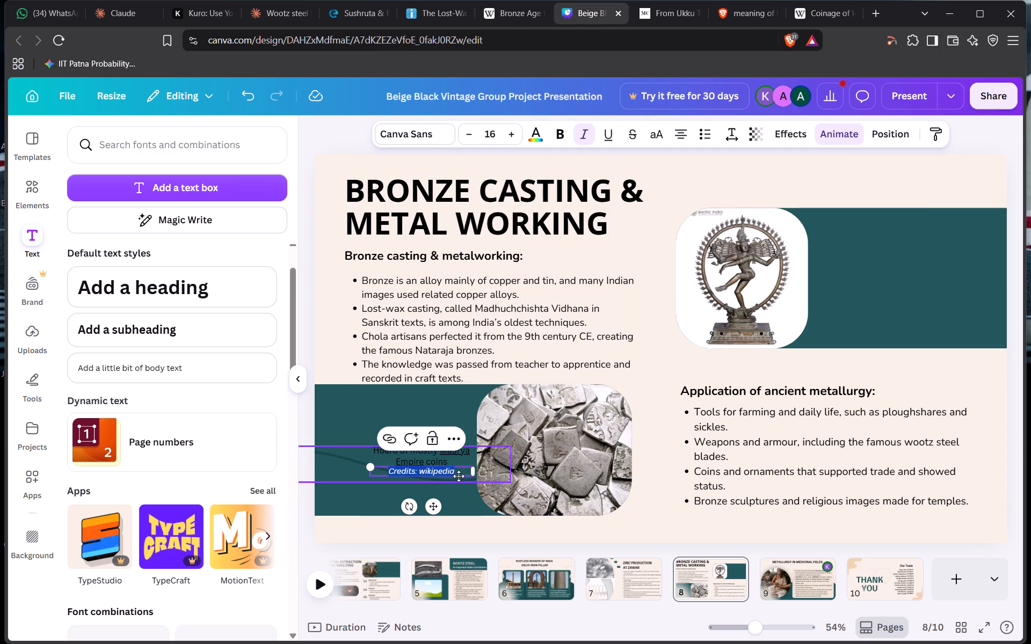
left_click_drag(459, 476, 462, 507)
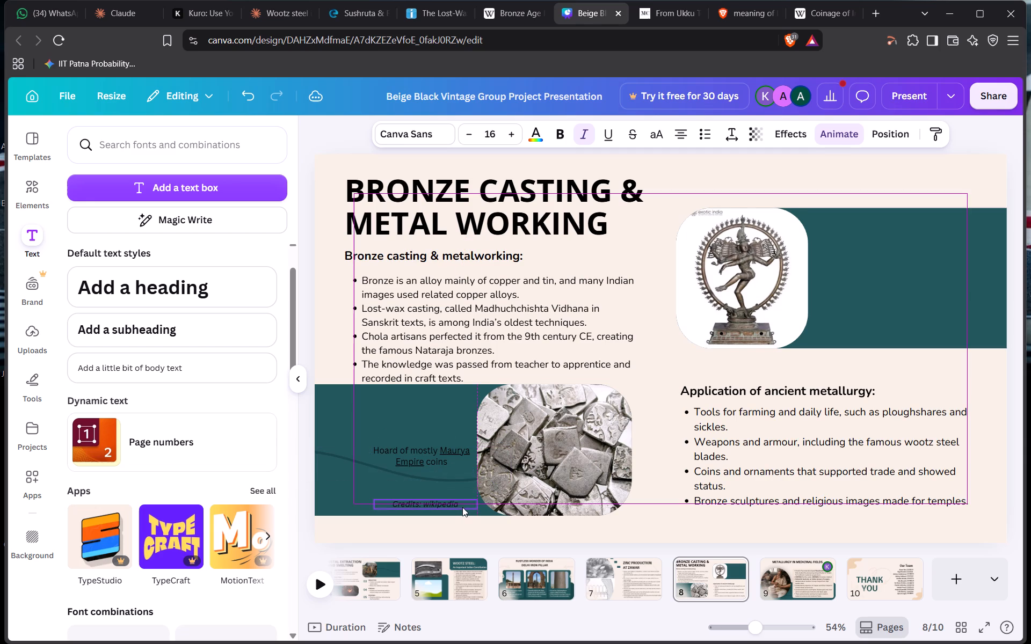
left_click_drag(462, 507, 462, 509)
Shrink the Maurya coin caption to size 17 and move it down to sit directly above the credit line.
left_click(448, 452)
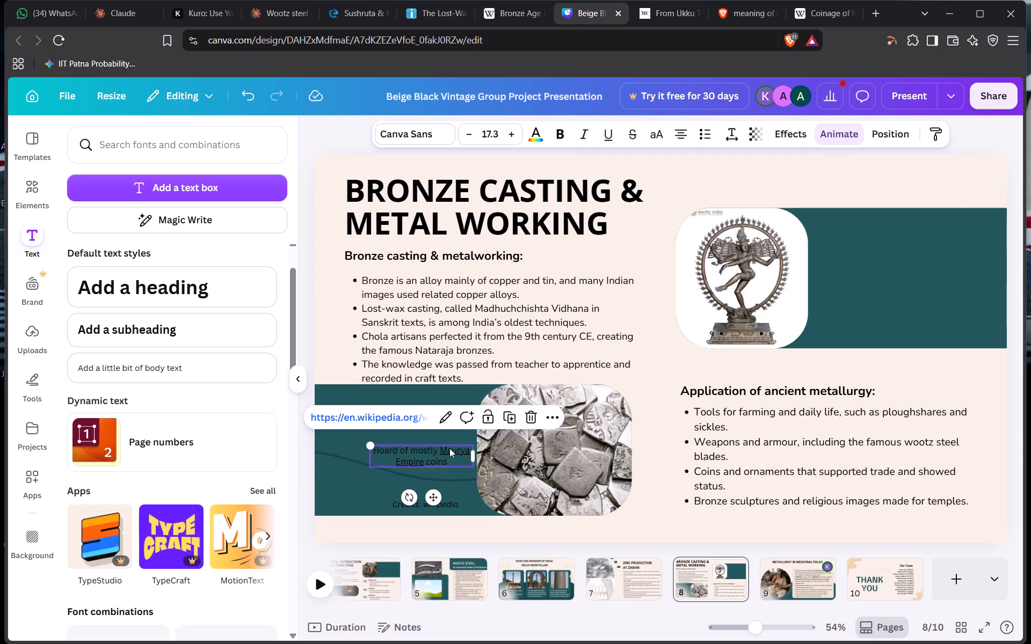
left_click(442, 446)
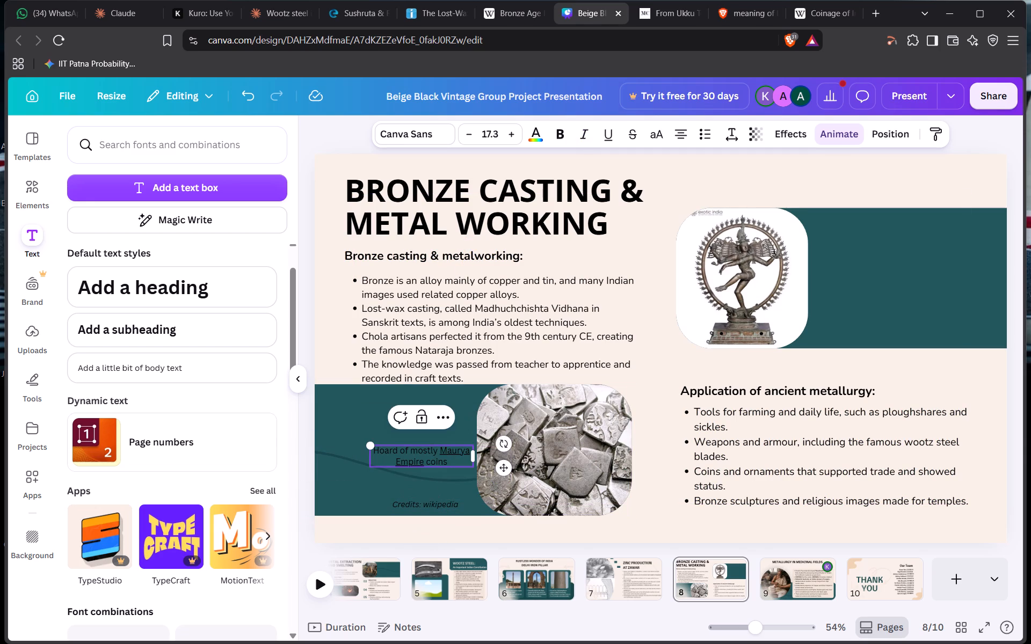
left_click(425, 445)
left_click_drag(373, 467, 373, 472)
left_click_drag(373, 472, 374, 477)
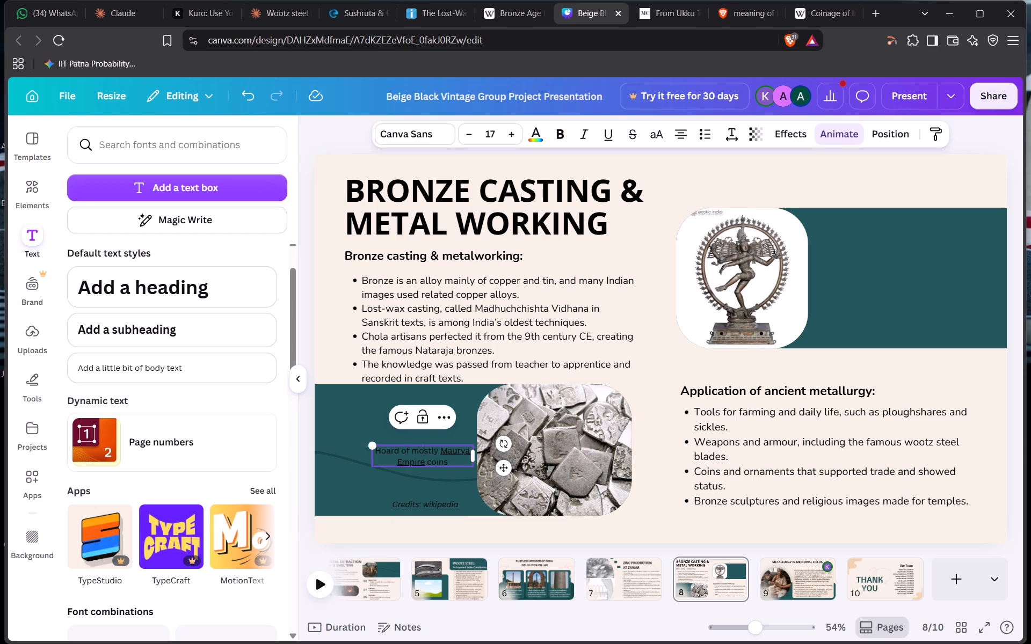
left_click_drag(395, 444, 395, 458)
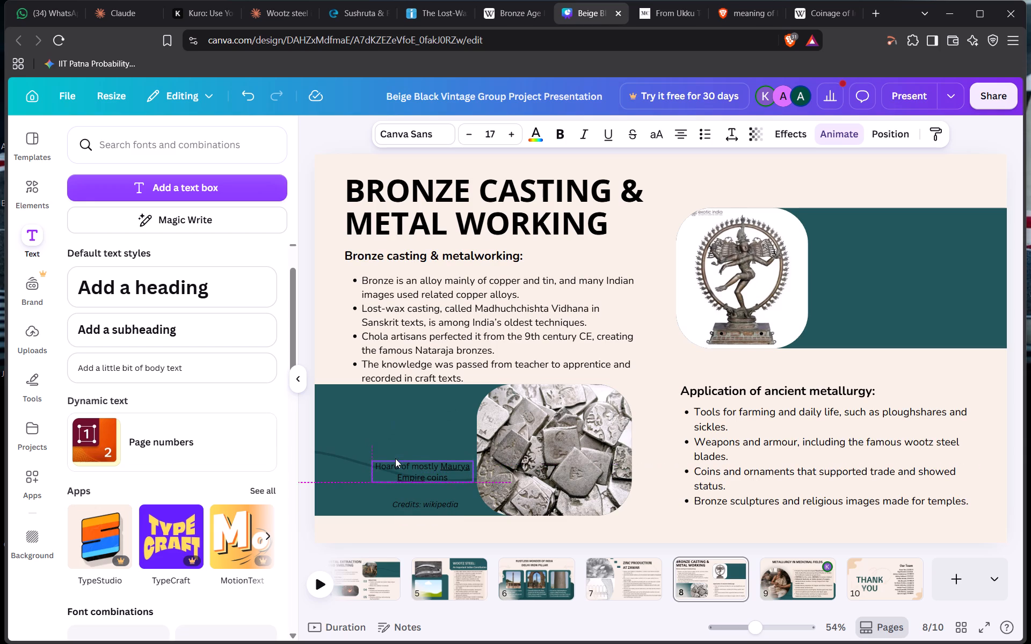
left_click_drag(395, 458, 395, 466)
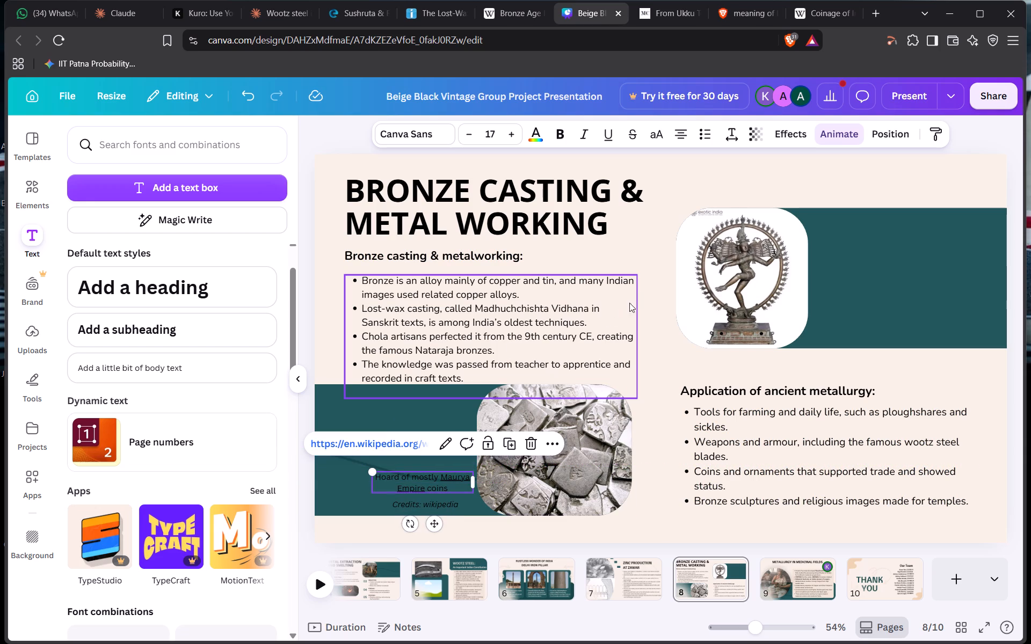
Move the decorative curved line on the lower teal band slightly up, clear of the coin caption.
left_click(653, 257)
left_click_drag(381, 461, 381, 452)
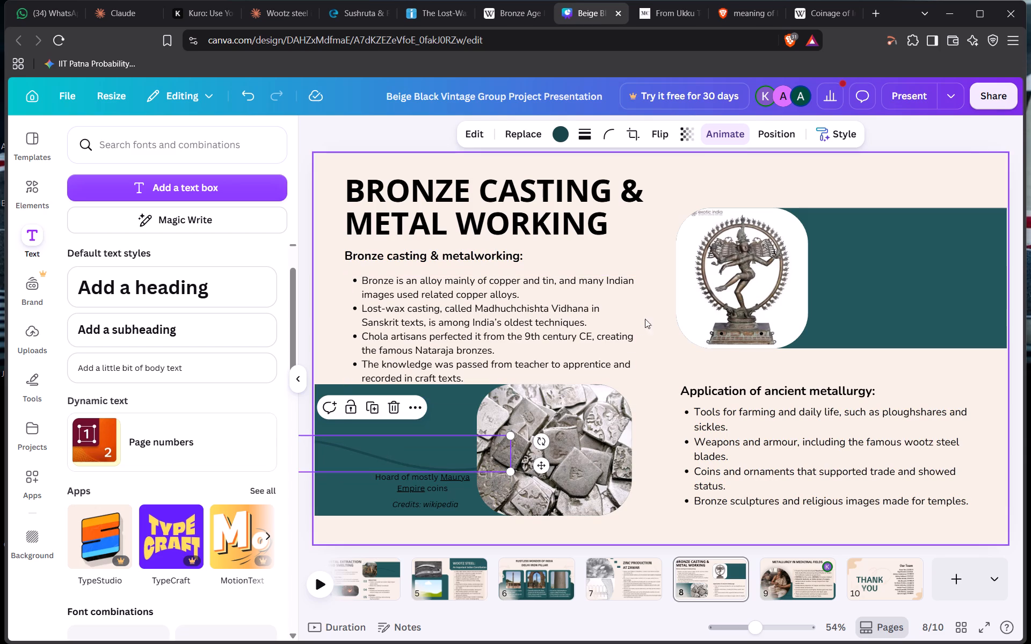
left_click(670, 274)
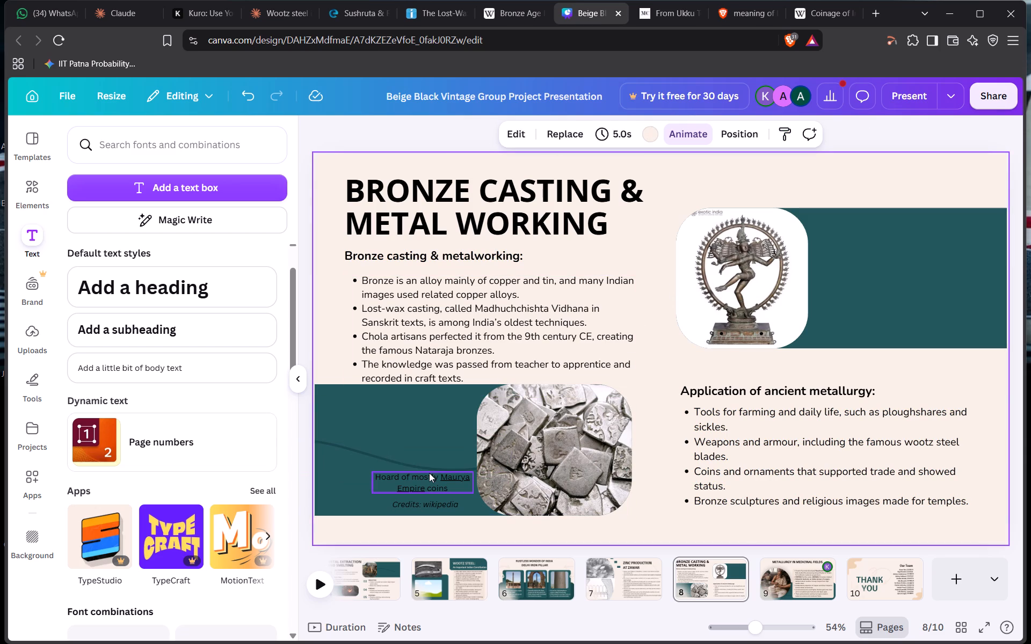
left_click(429, 473)
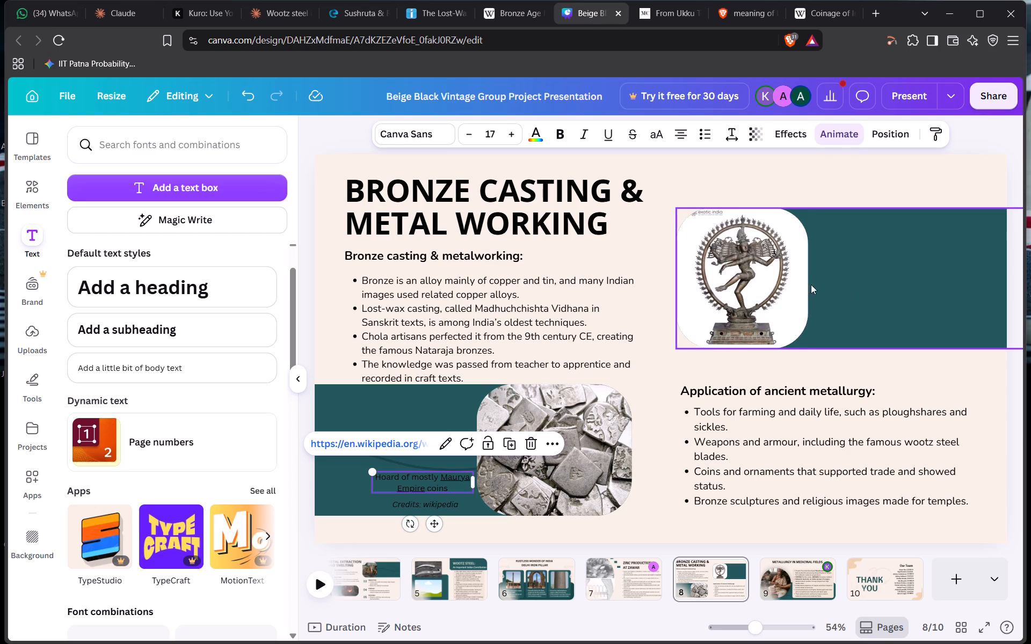
Reopen the exoticindiaart.com article "The Evolution of Indian Sculptures in Bronze Age and Beyond" from the browsing history in a new tab.
left_click(779, 286)
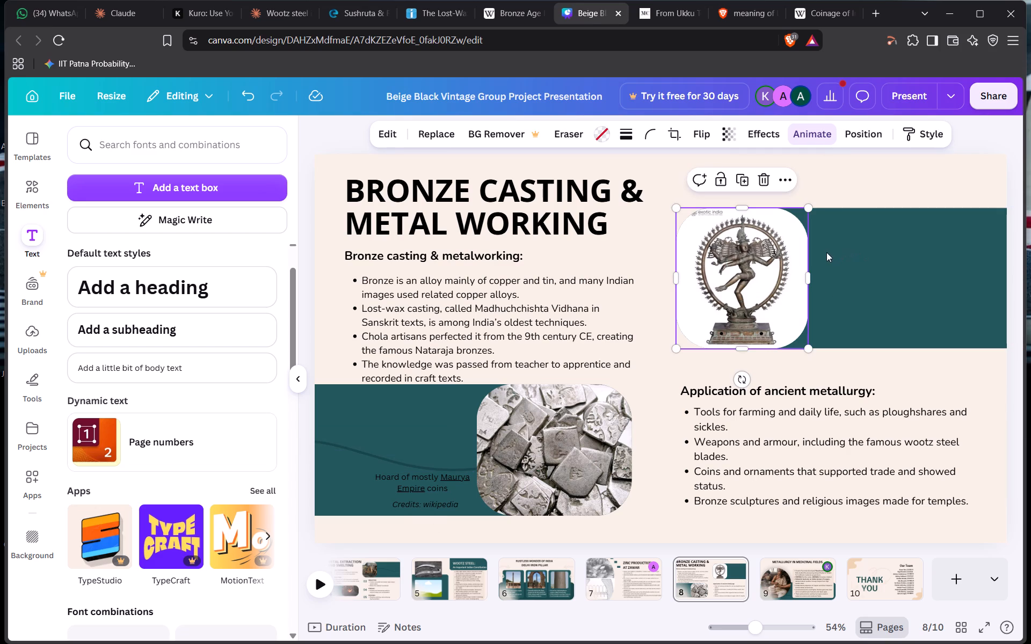
left_click(876, 11)
left_click(1014, 44)
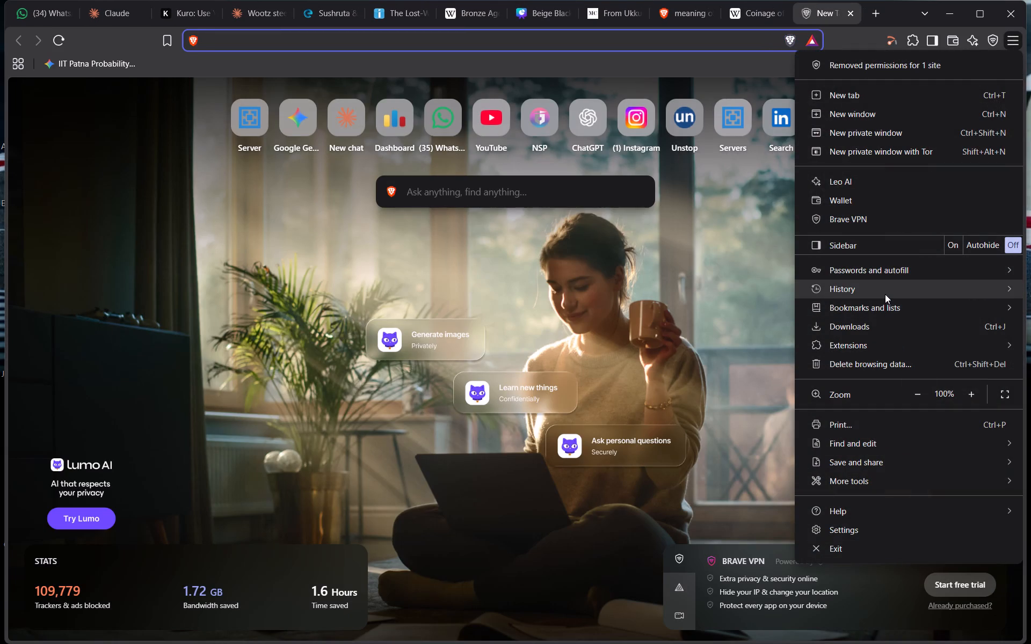
left_click(885, 292)
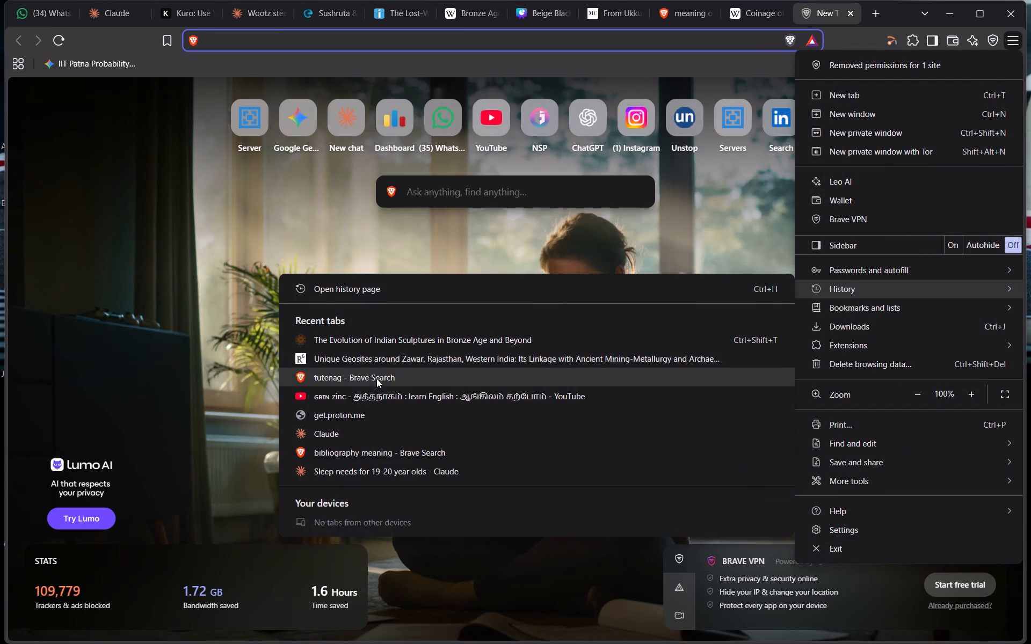
left_click(577, 299)
left_click(517, 291)
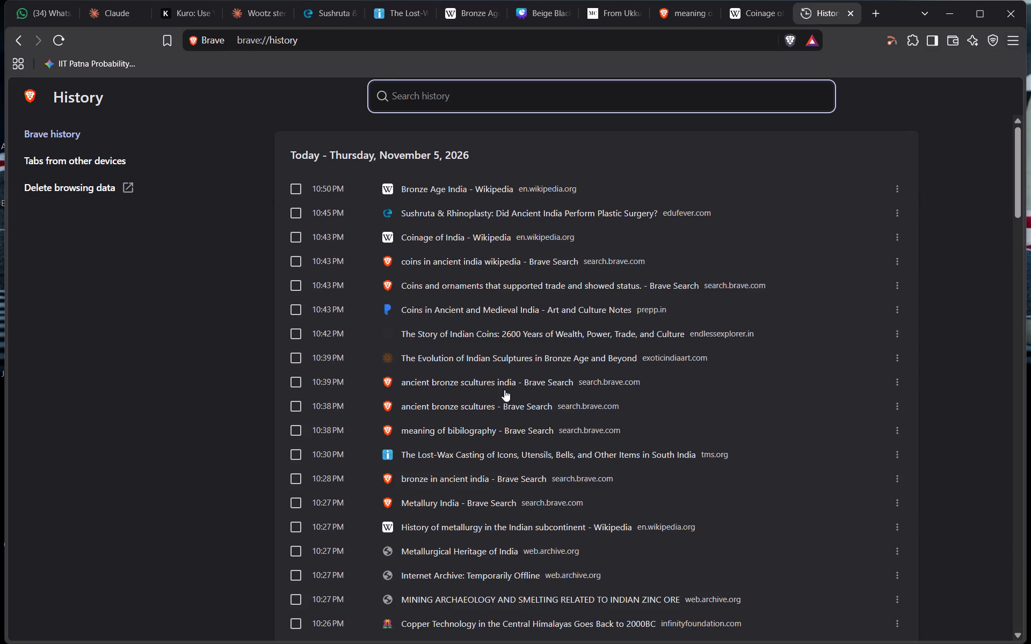
left_click(593, 350)
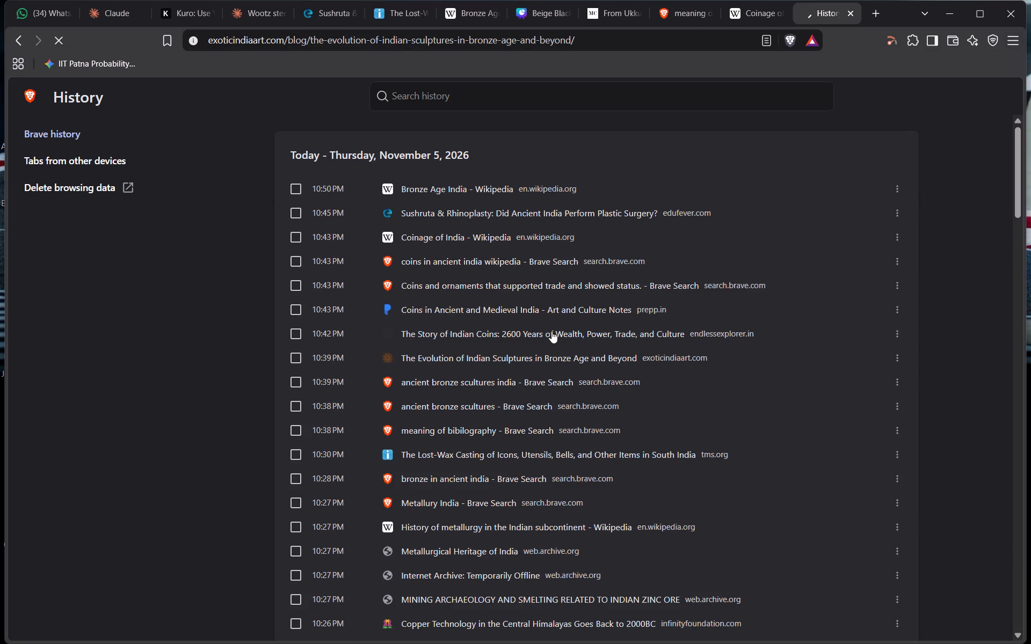
scroll(178, 331, "down", 11)
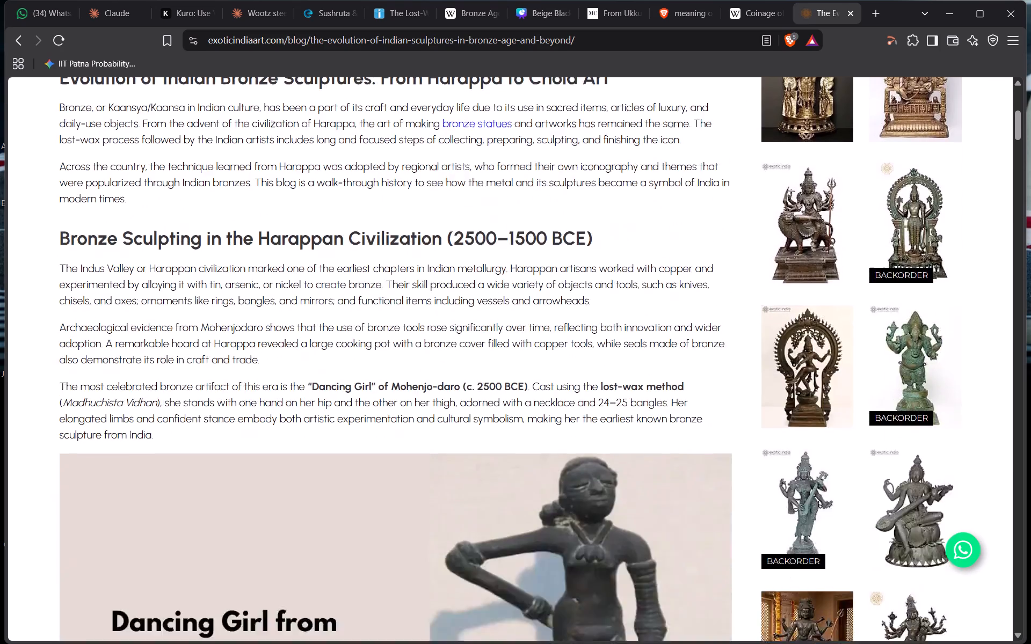
scroll(178, 331, "down", 20)
scroll(178, 331, "down", 15)
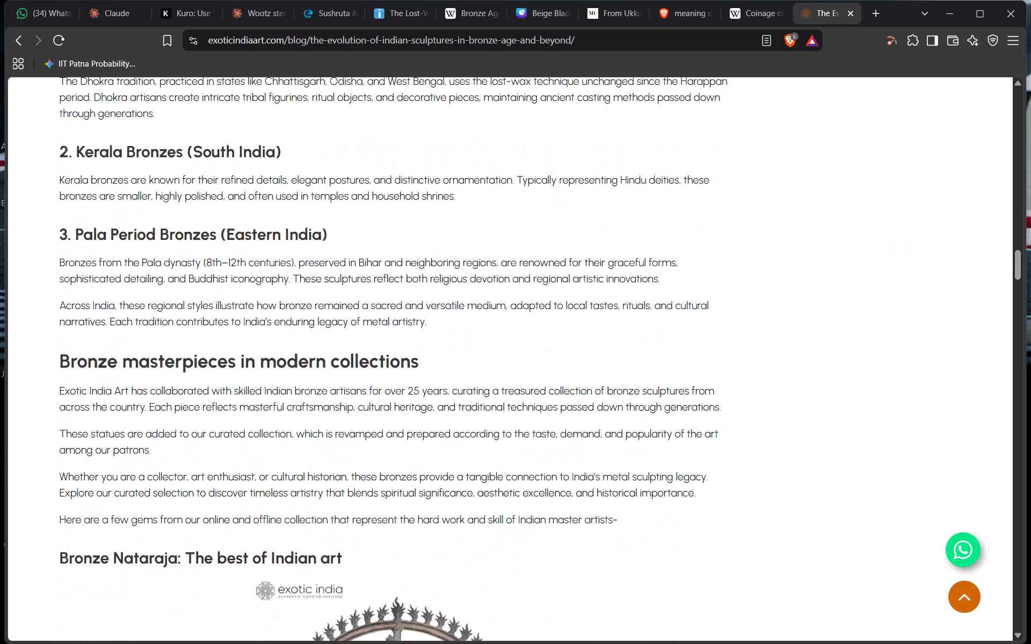
scroll(187, 309, "down", 7)
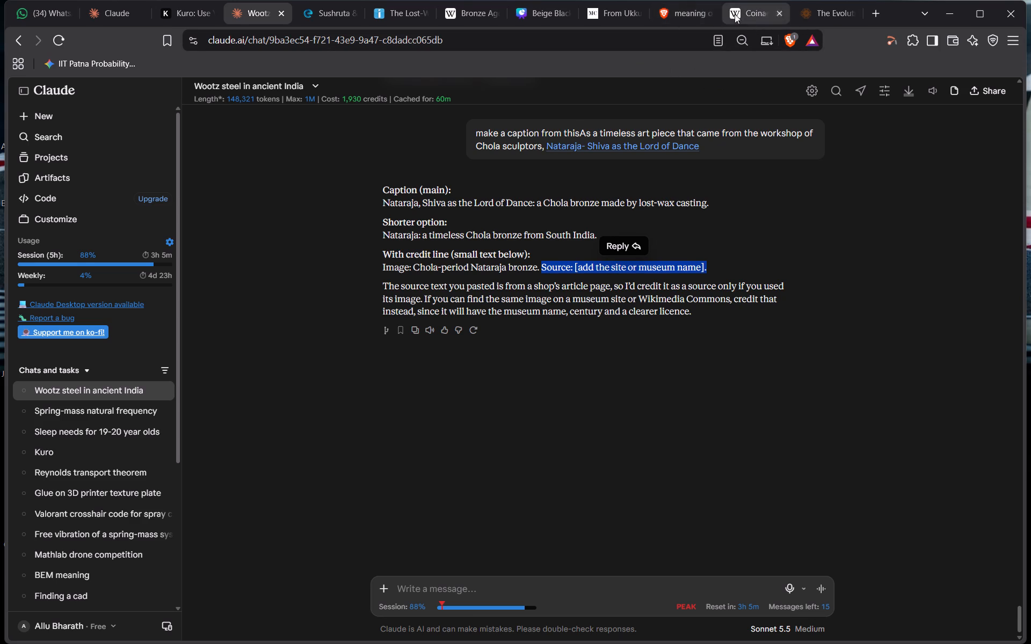
Paste the source line into a new body text box below the Nataraja caption and delete its bracketed placeholder.
left_click(665, 11)
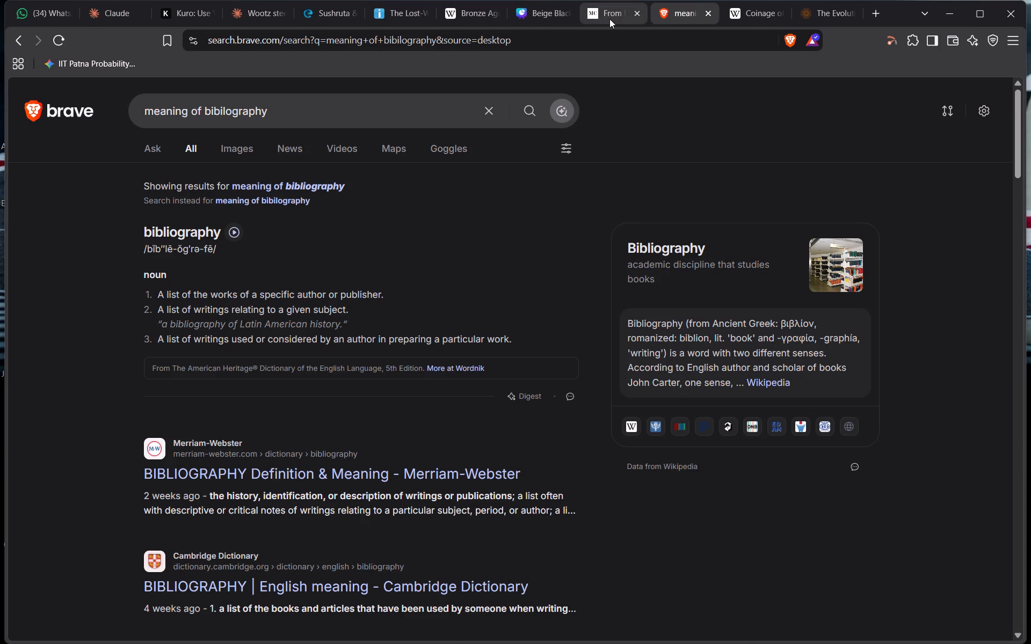
left_click(609, 19)
left_click(539, 10)
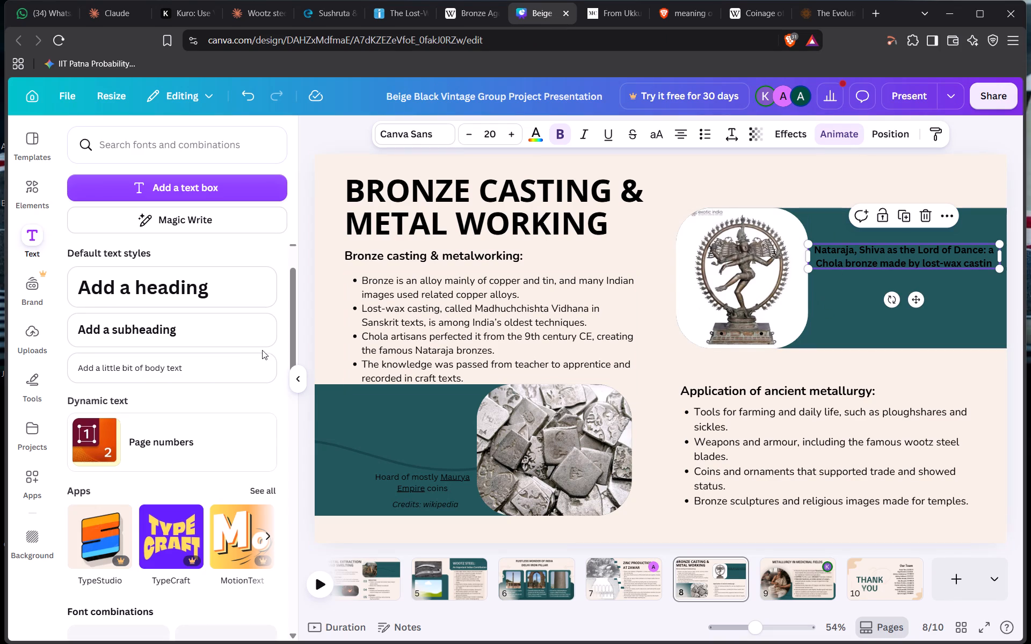
left_click(158, 370)
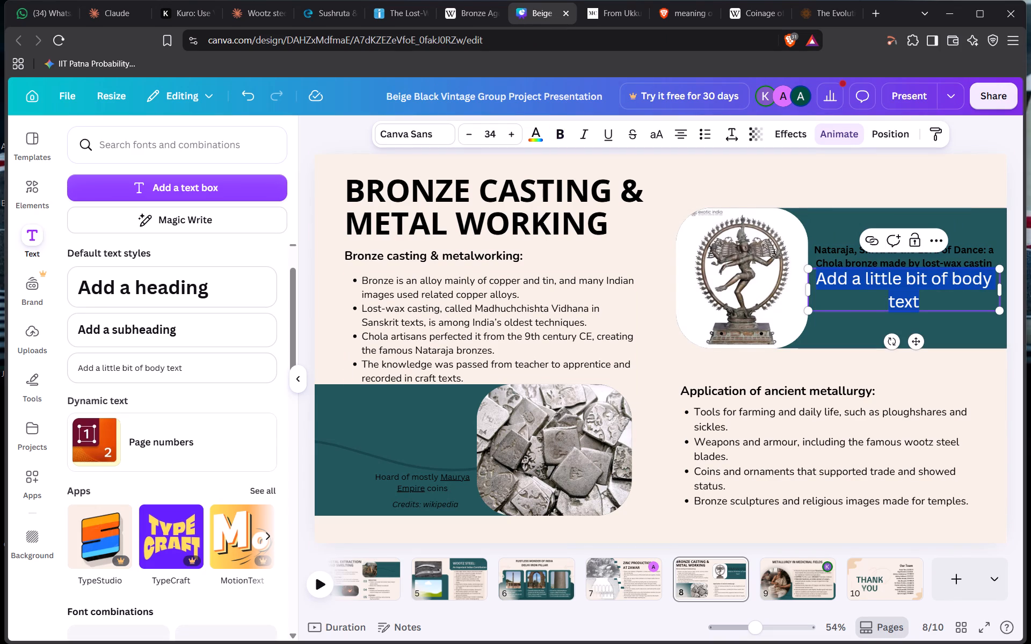
key("ctrl+v")
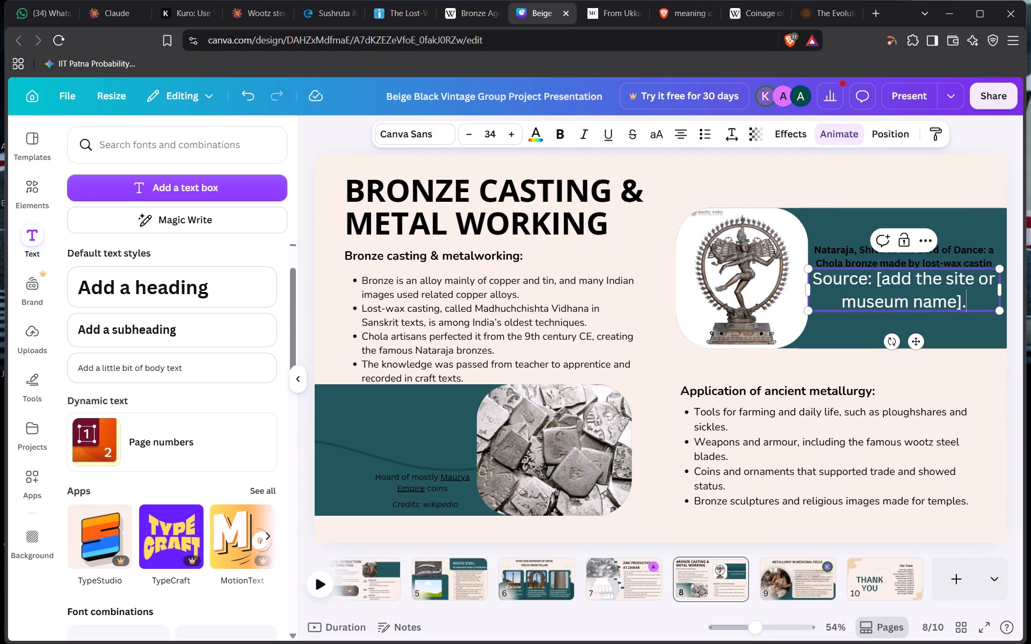
left_click_drag(960, 301, 881, 279)
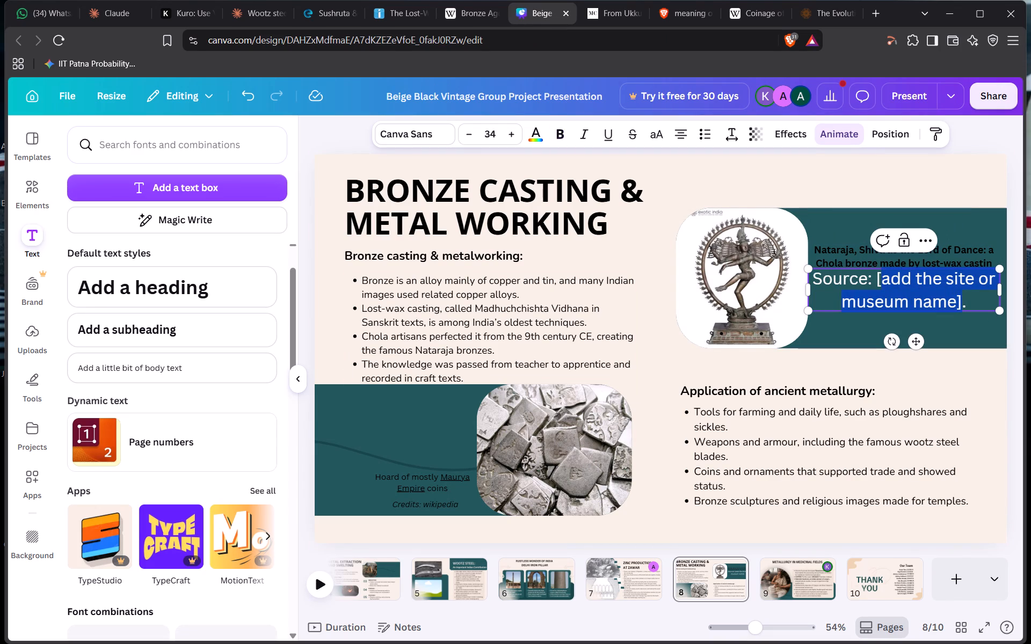
left_click_drag(881, 279, 877, 279)
key("BackSpace")
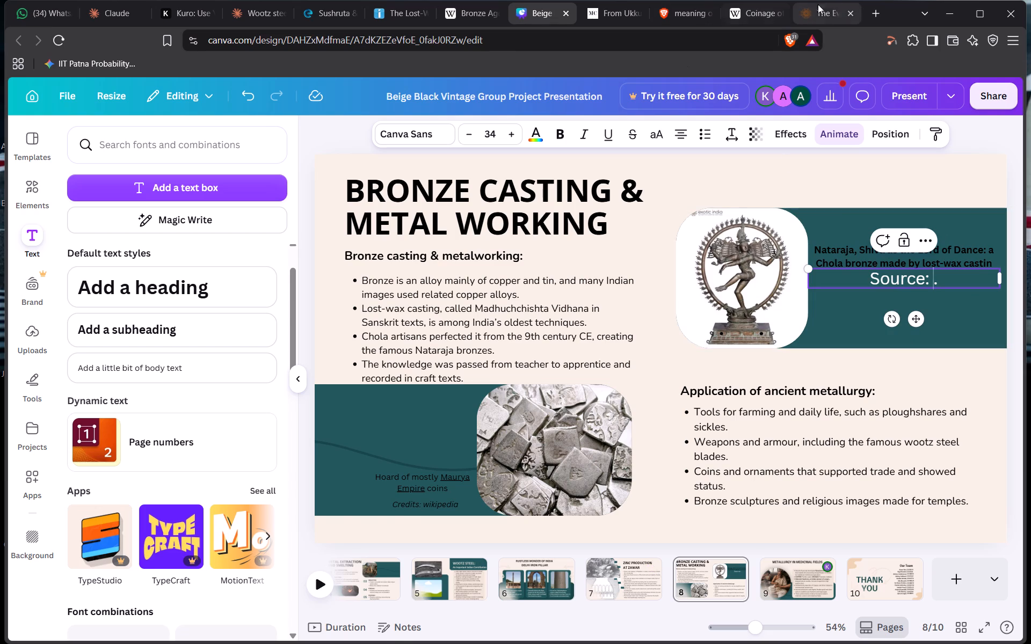
Copy the exoticindiaart.com article's web address and paste it after "Source:" in the Nataraja credit, replacing the trailing period.
left_click(831, 6)
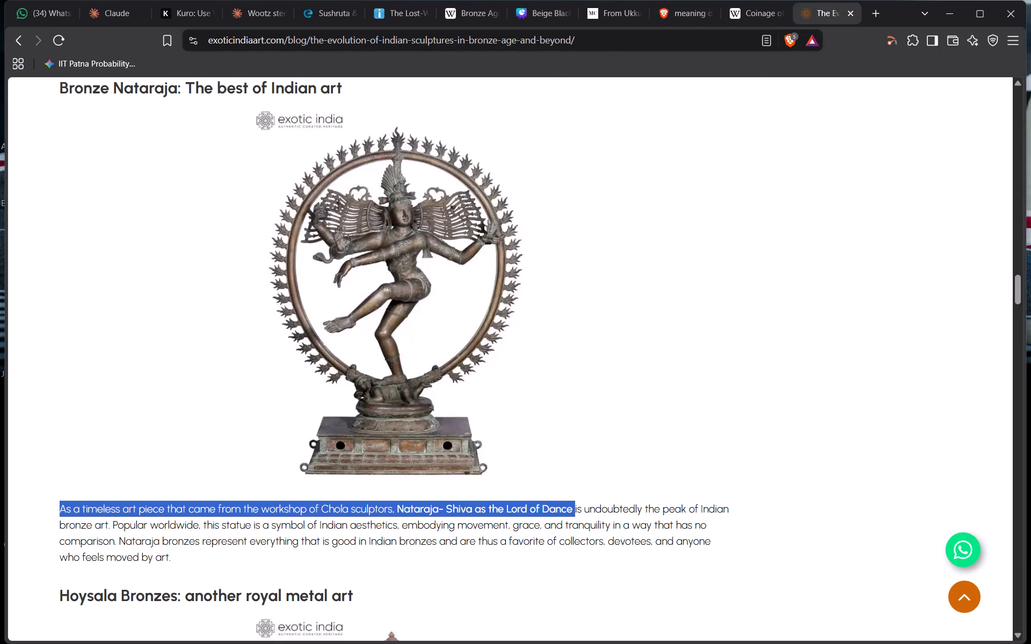
left_click_drag(591, 42, 146, 42)
key("ctrl+c")
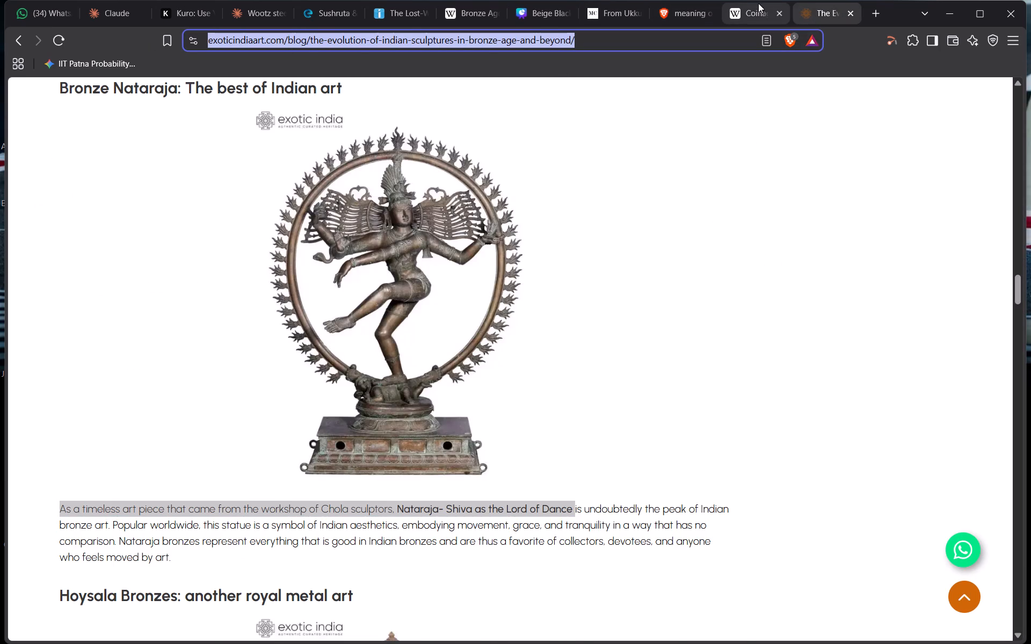
left_click(750, 12)
left_click(686, 10)
left_click(606, 10)
left_click(540, 10)
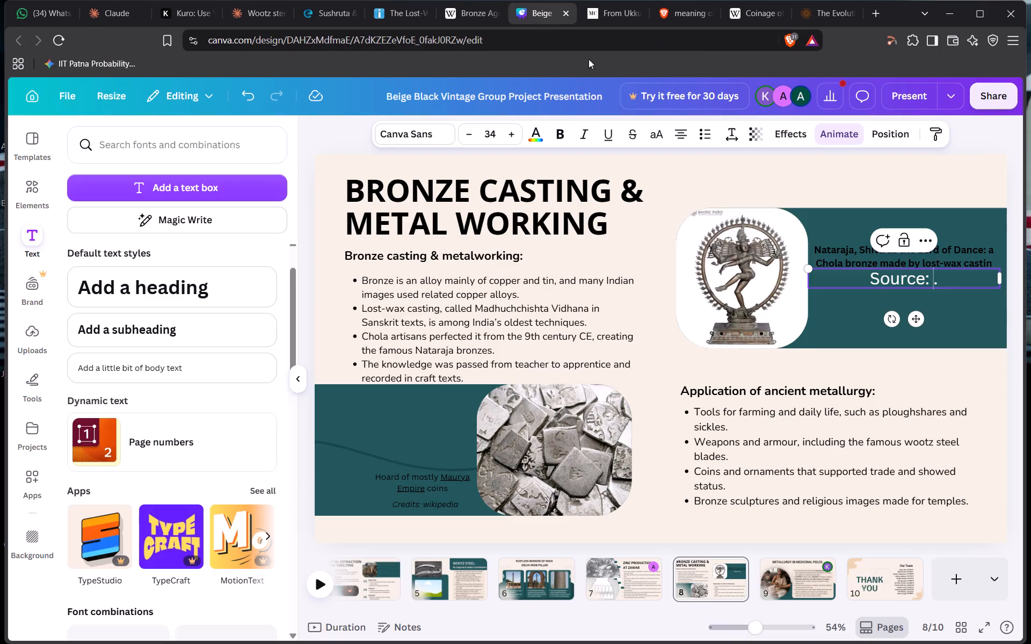
left_click(960, 283)
key("BackSpace")
key("ctrl+v")
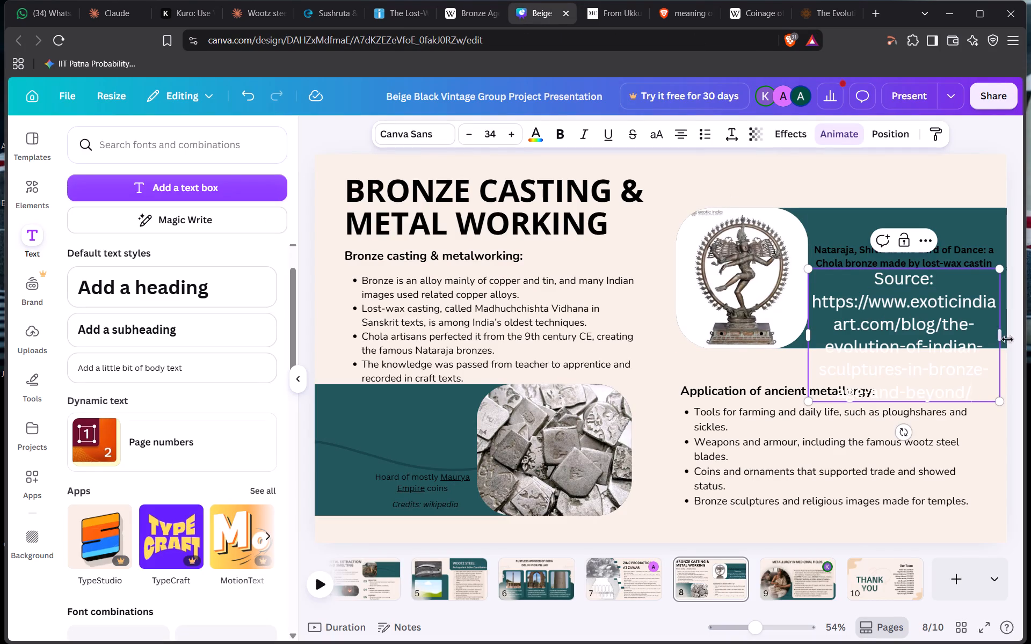
left_click(999, 334)
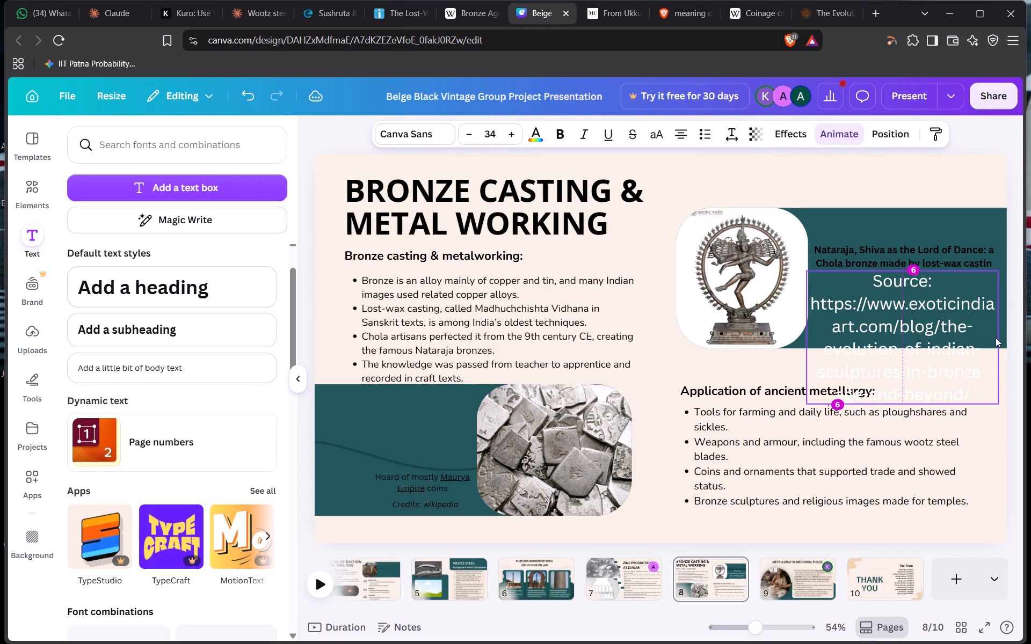
Shrink the Nataraja source credit to about 13 pt, widen its box to wrap on two lines, and place it low on the teal band.
left_click(894, 275)
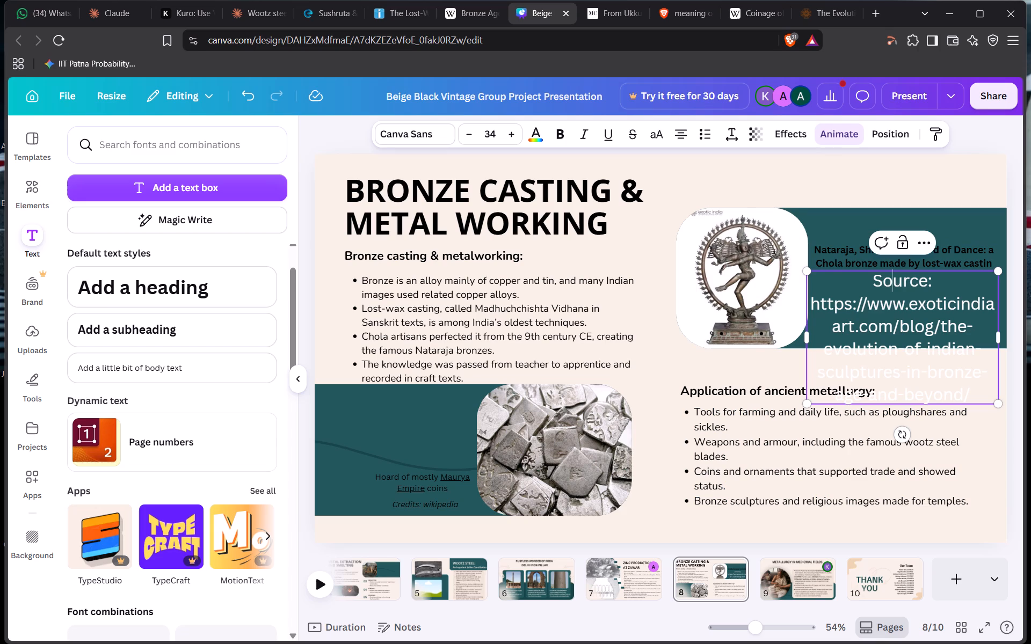
left_click_drag(902, 269, 868, 283)
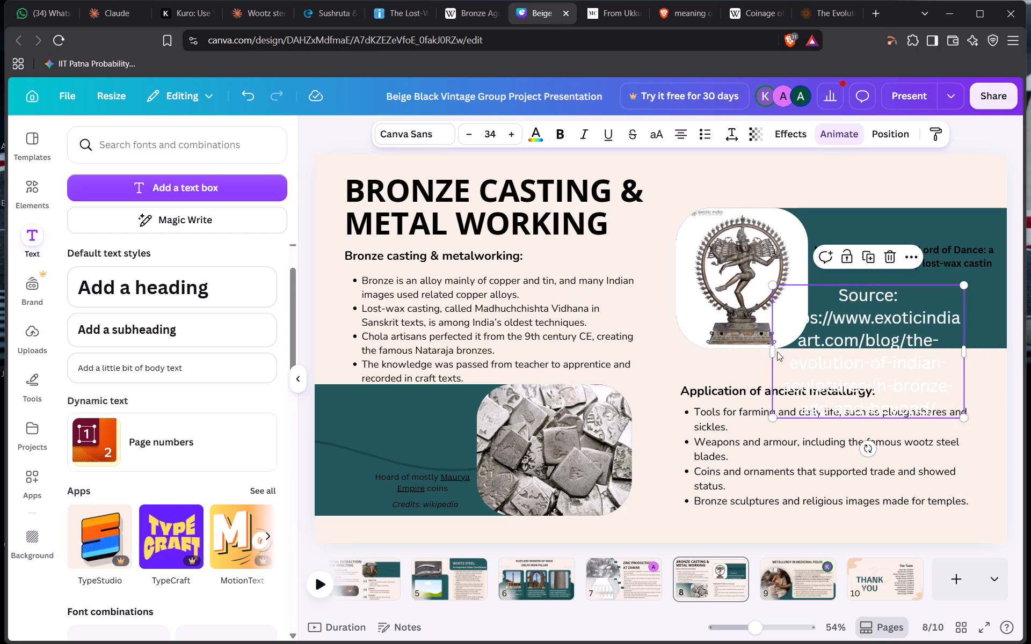
left_click_drag(769, 350, 809, 347)
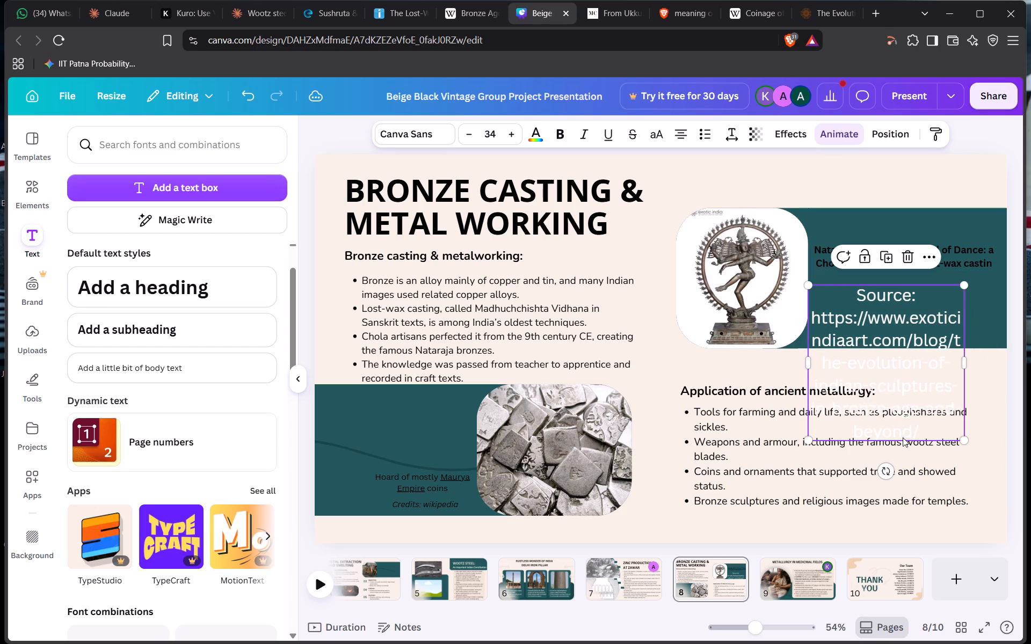
left_click_drag(967, 441, 956, 428)
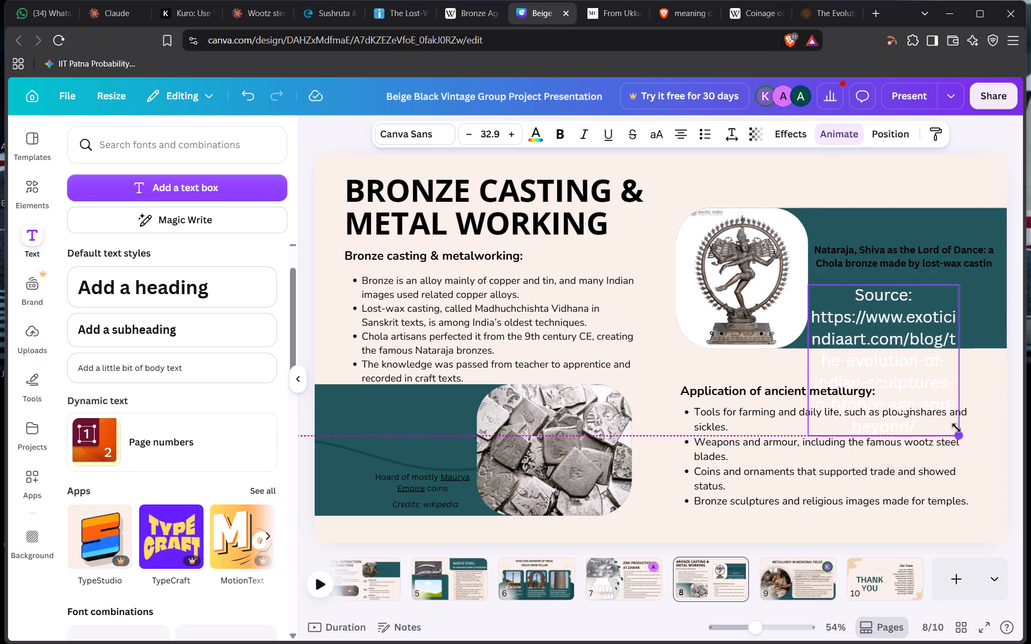
left_click_drag(956, 428, 896, 320)
double_click(838, 316)
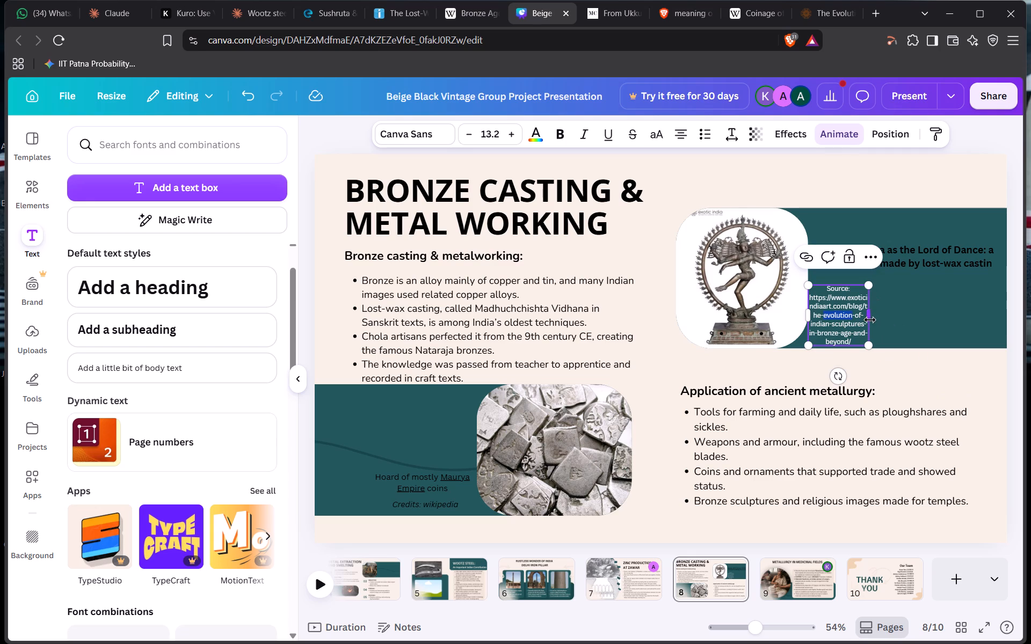
left_click_drag(870, 320, 996, 311)
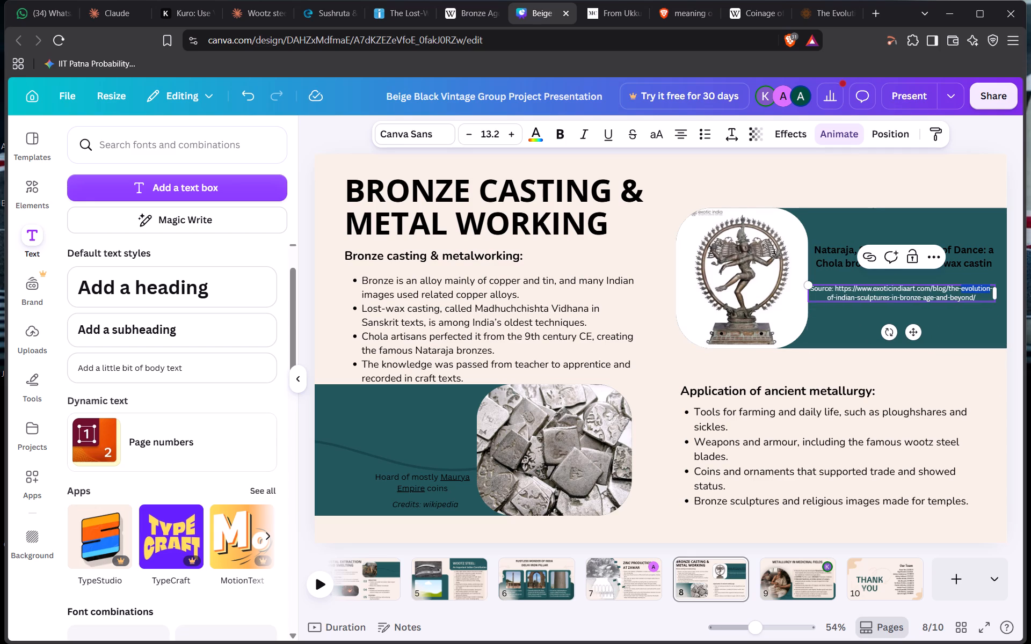
left_click_drag(895, 284, 894, 303)
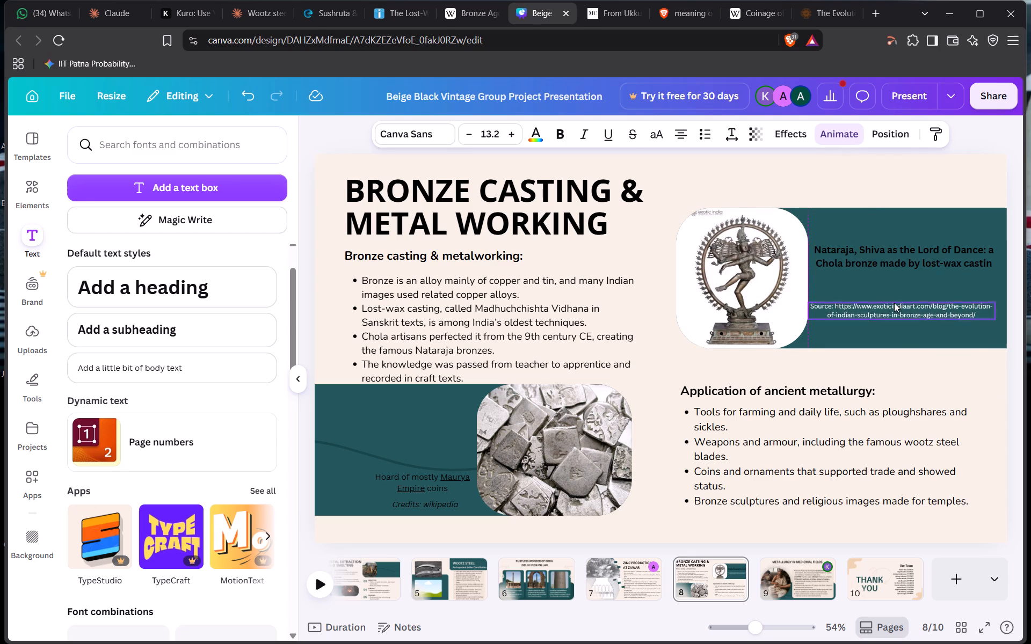
left_click_drag(894, 303, 898, 306)
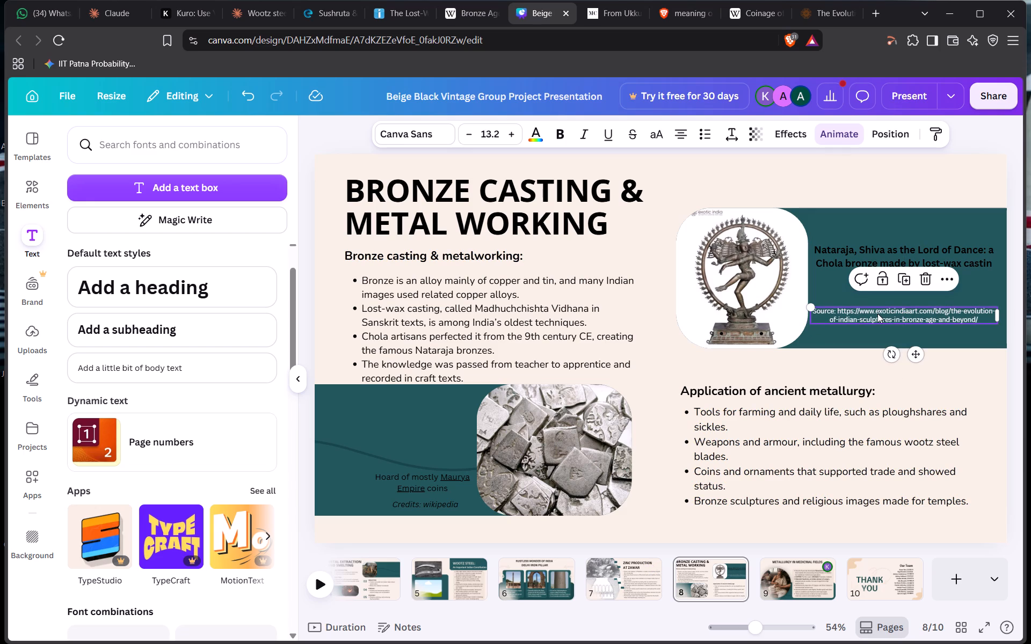
Italicize the whole Nataraja source credit.
key("ctrl+a")
left_click(861, 311)
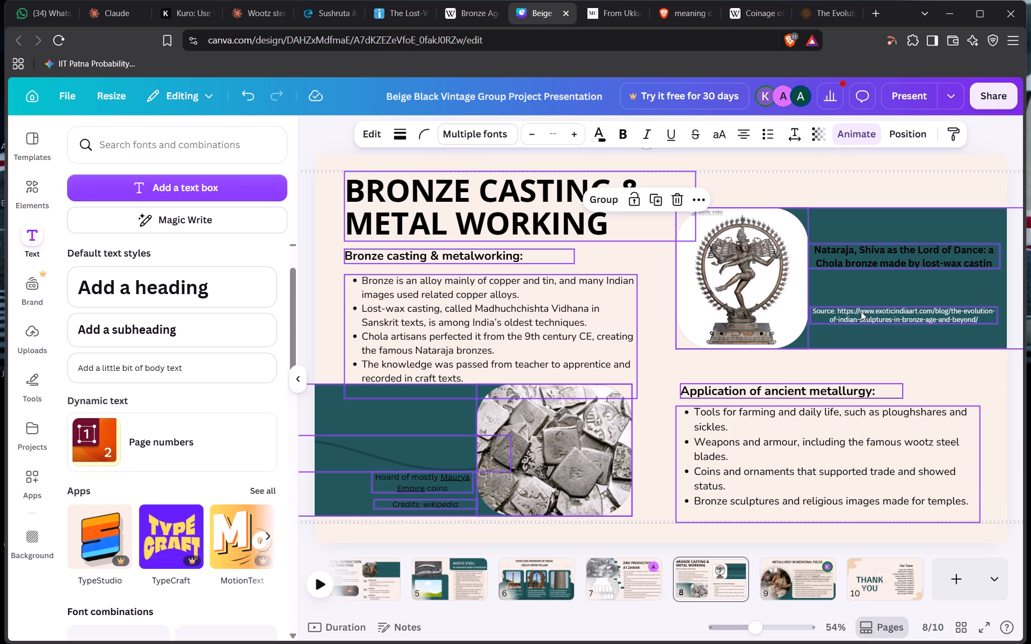
left_click(846, 361)
double_click(867, 314)
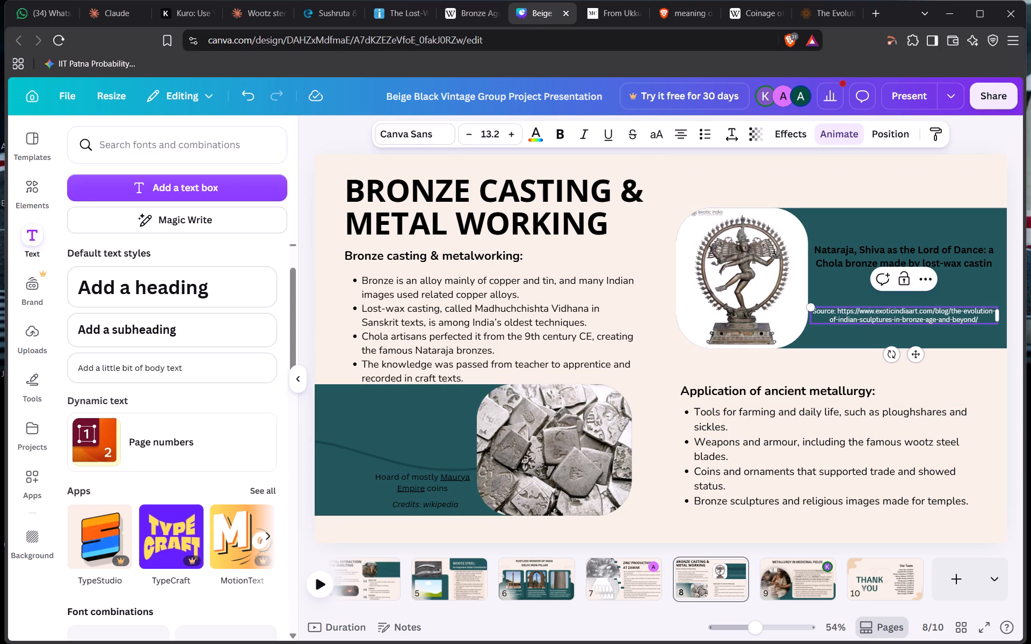
key("ctrl+a")
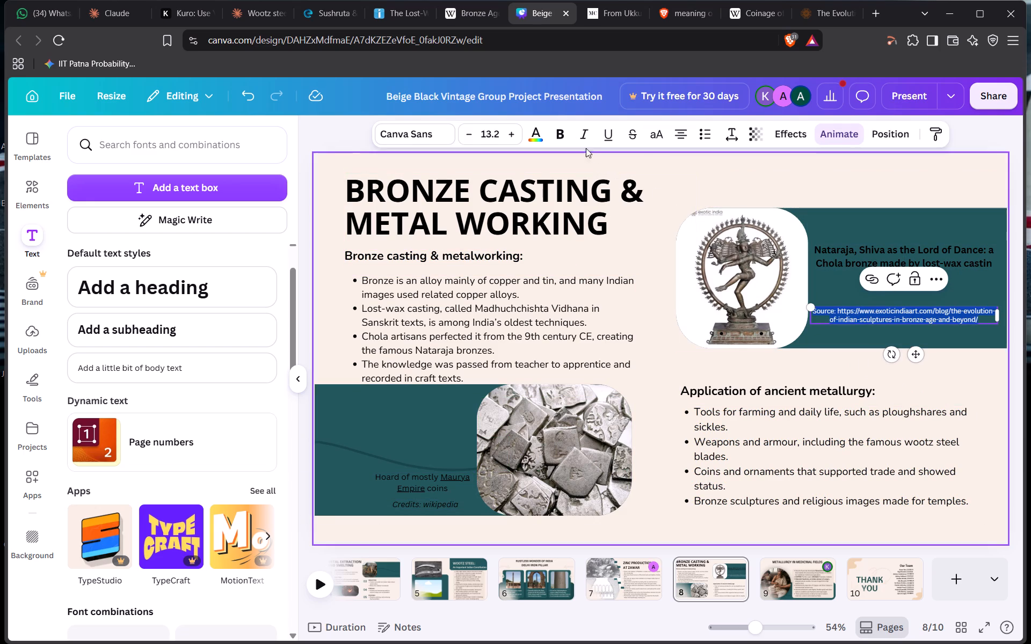
left_click(579, 135, "ctrl")
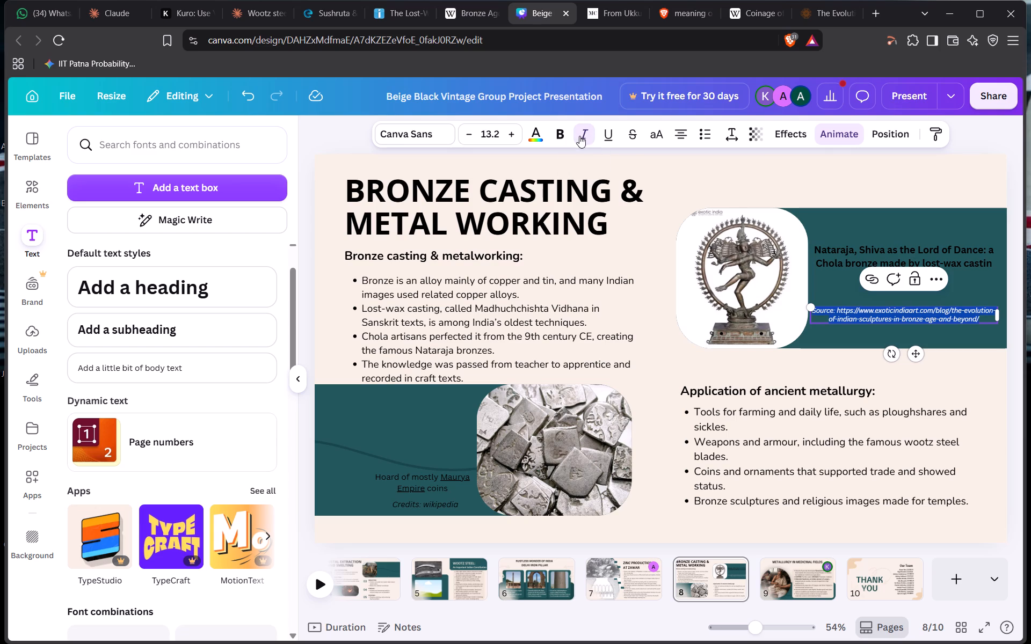
left_click(437, 500)
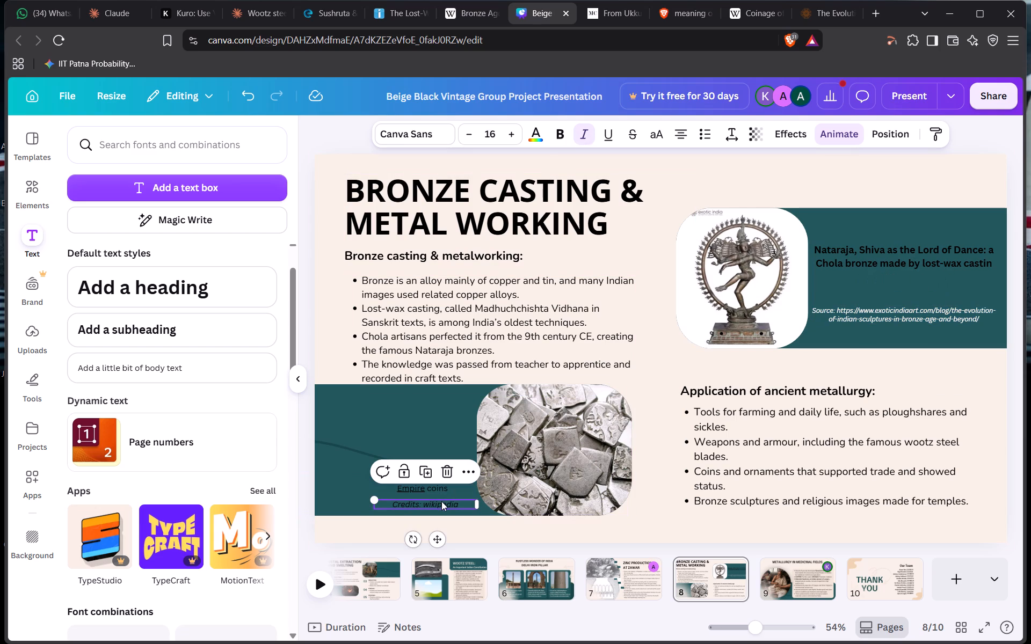
left_click(859, 309)
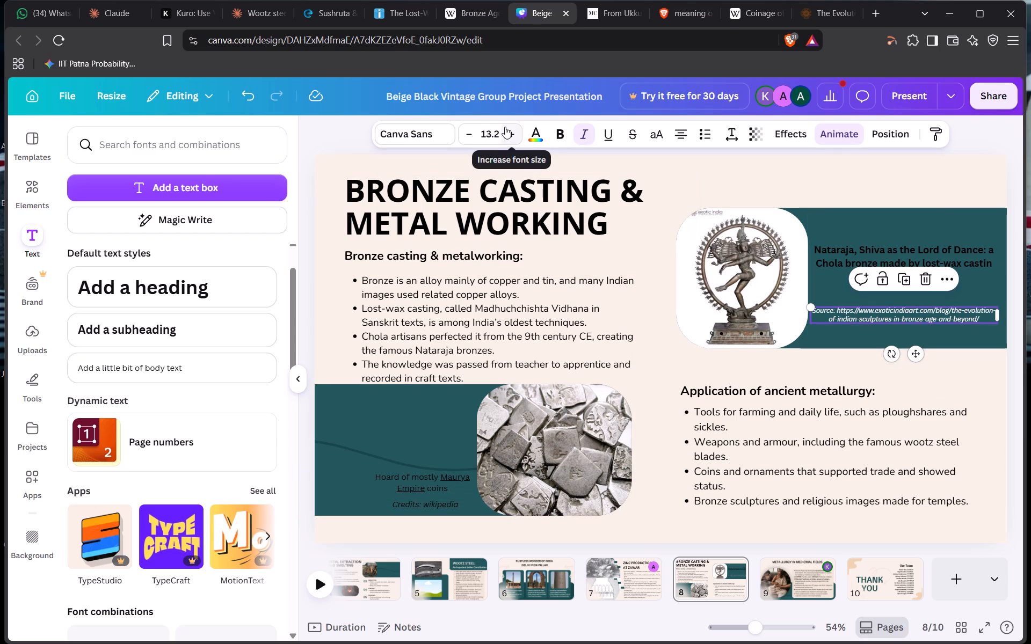
triple_click(501, 133)
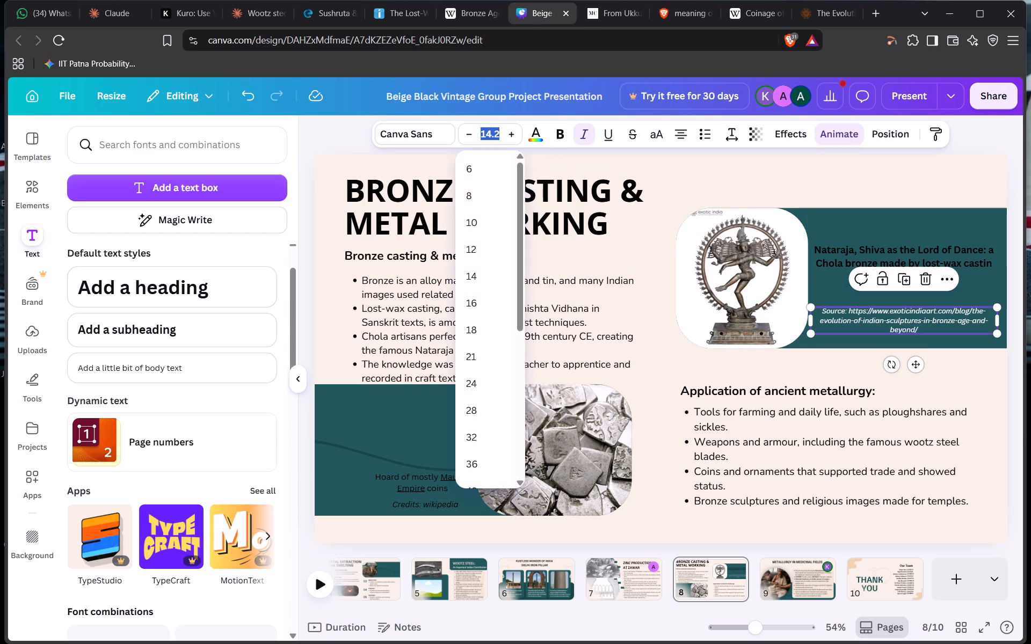
type("16")
key("Return")
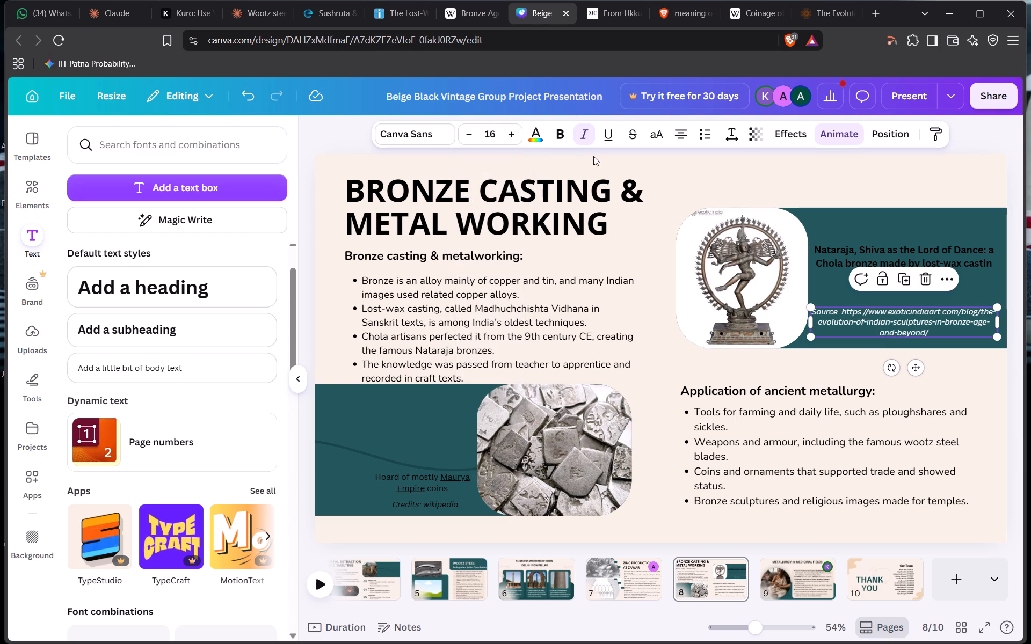
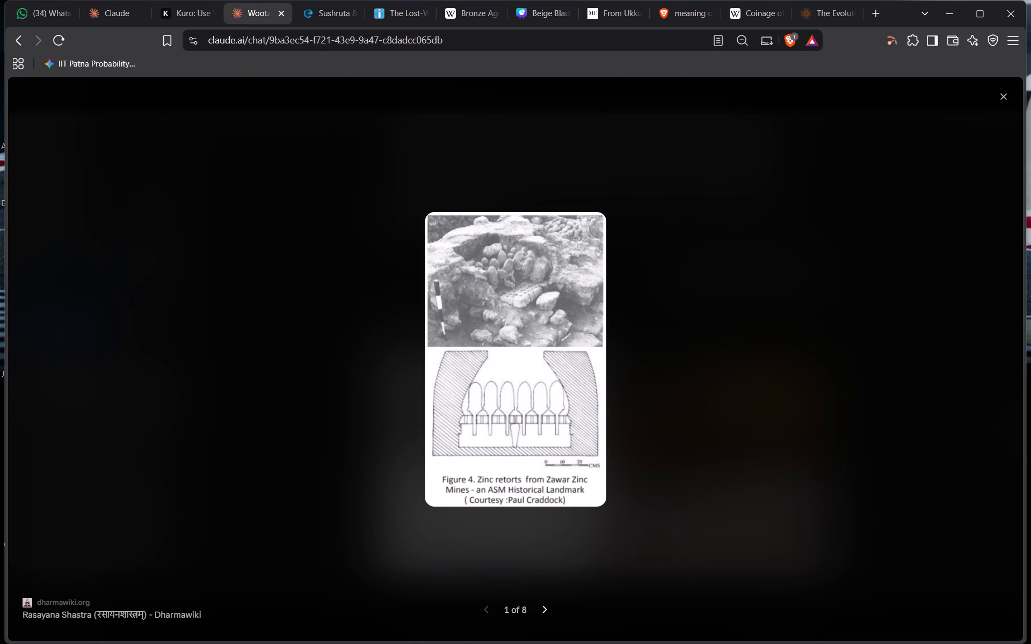
left_click(324, 18)
left_click(390, 6)
left_click(673, 7)
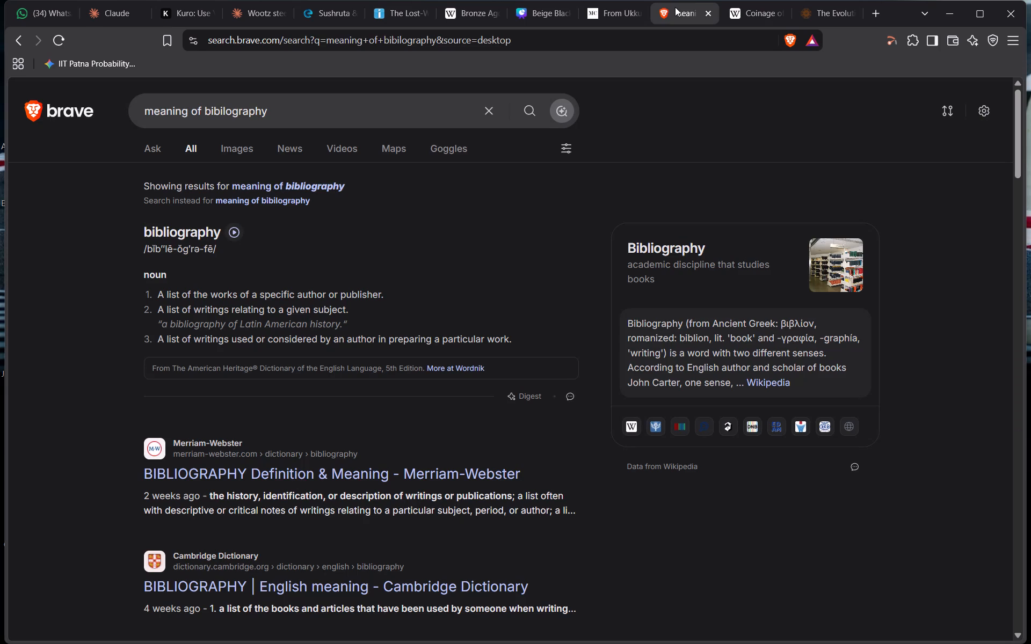
left_click(805, 9)
left_click(746, 9)
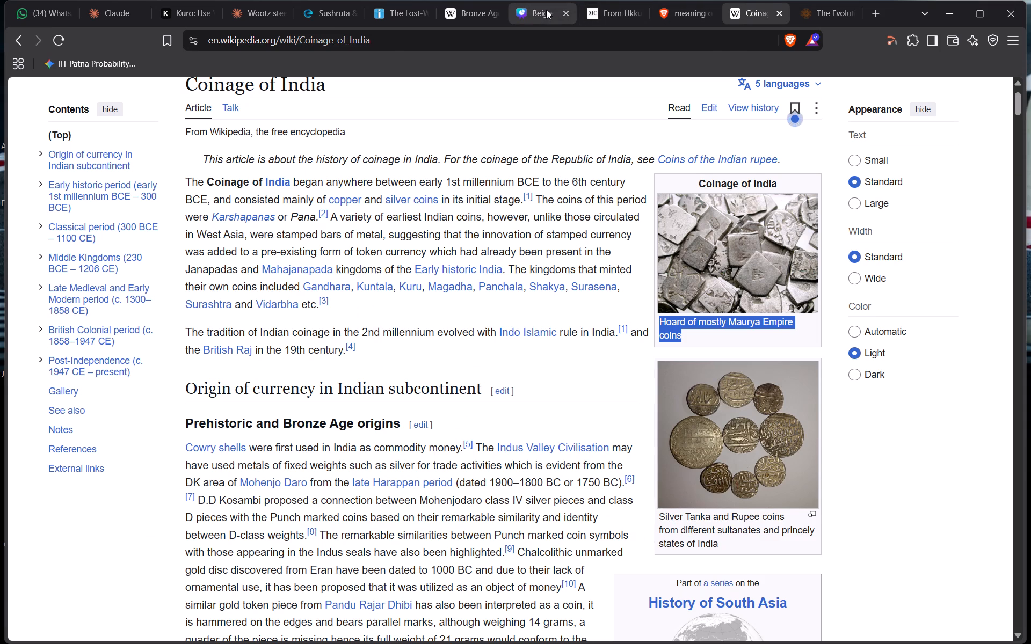
left_click(546, 10)
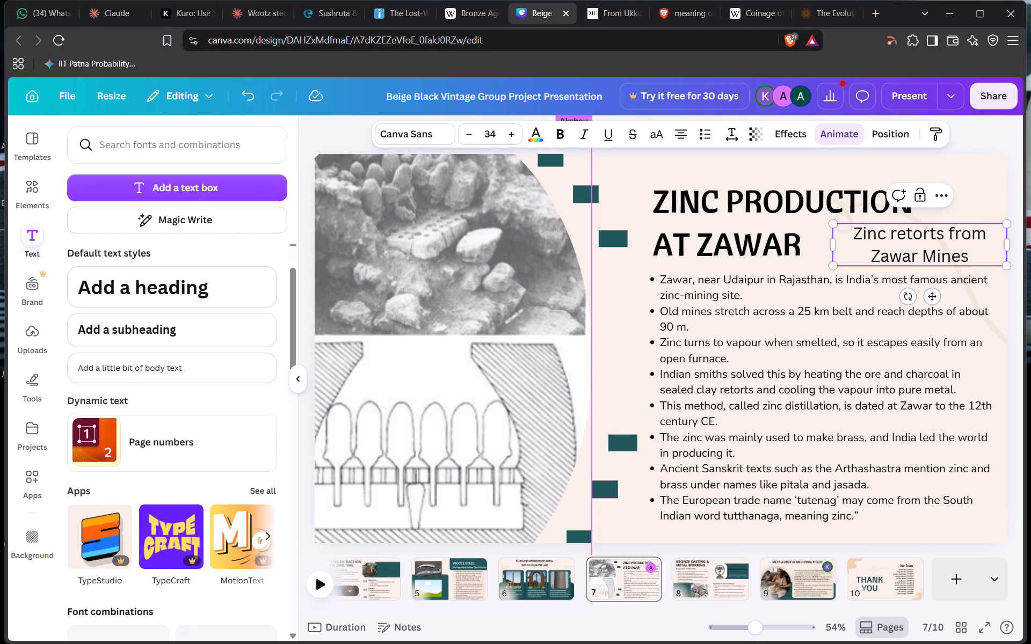
Add an empty line below the zinc retort caption and set the caption text's font size to 20.
key("shift+Return")
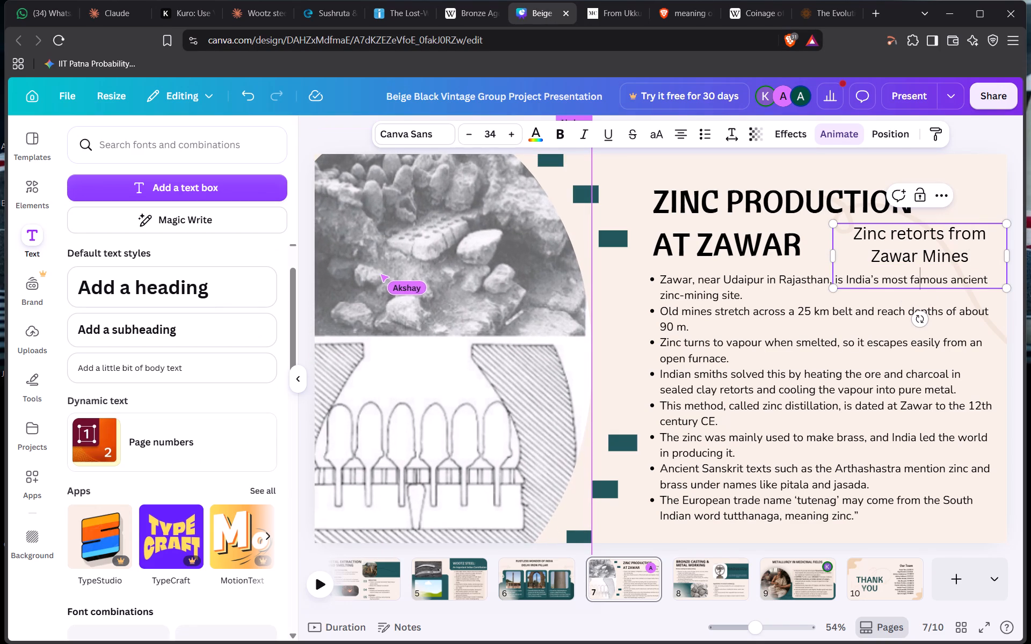
left_click_drag(971, 256, 883, 239)
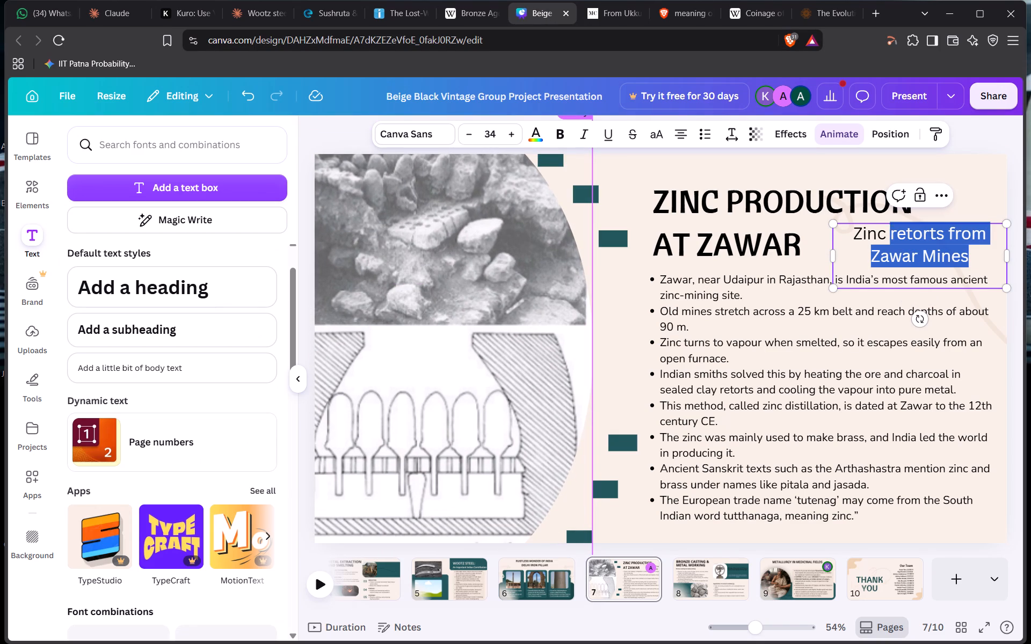
left_click_drag(883, 239, 853, 236)
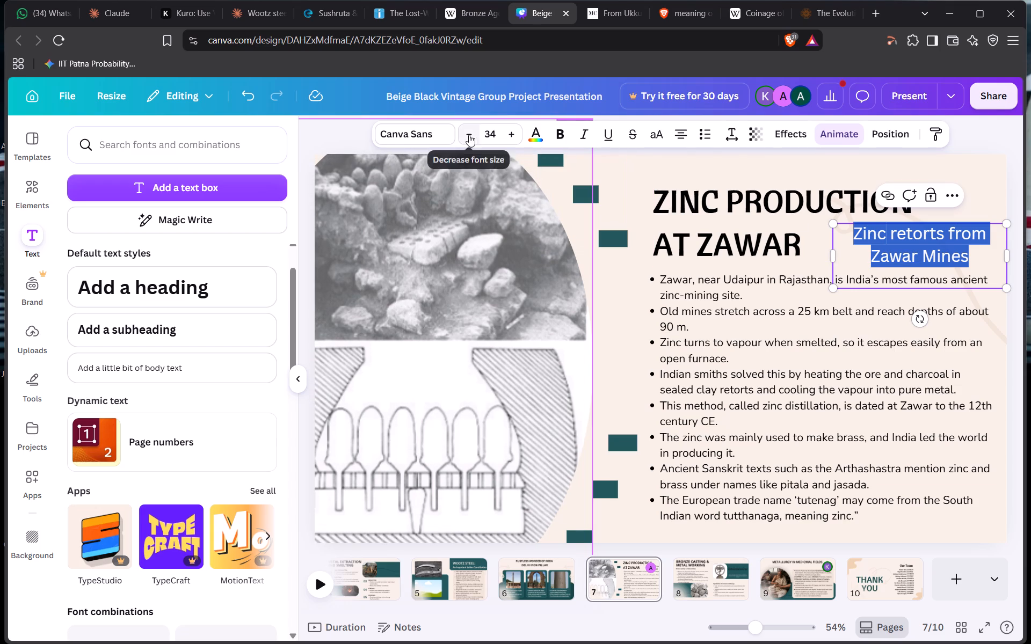
left_click(492, 134)
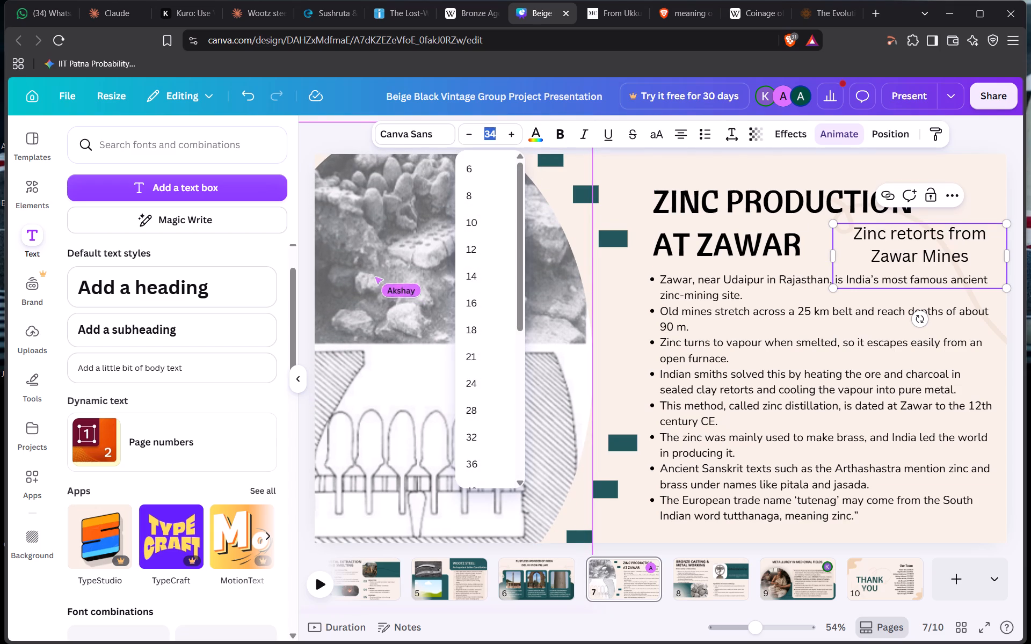
type("20")
key("Return")
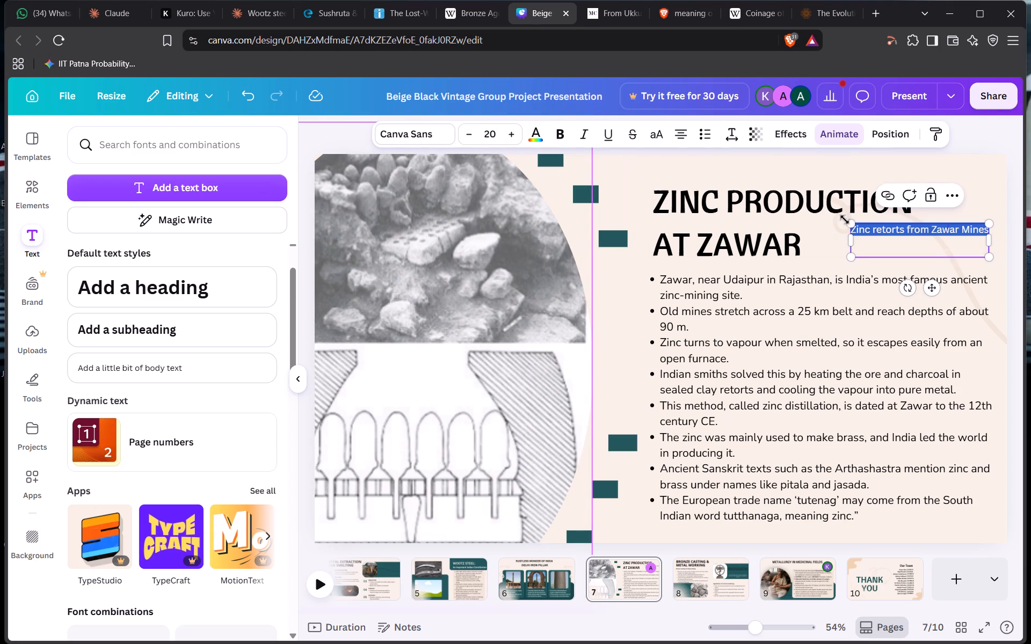
Scale the zinc retort caption up slightly to about 20.5 pt and remove its empty second line.
left_click(896, 241)
left_click_drag(916, 256, 916, 251)
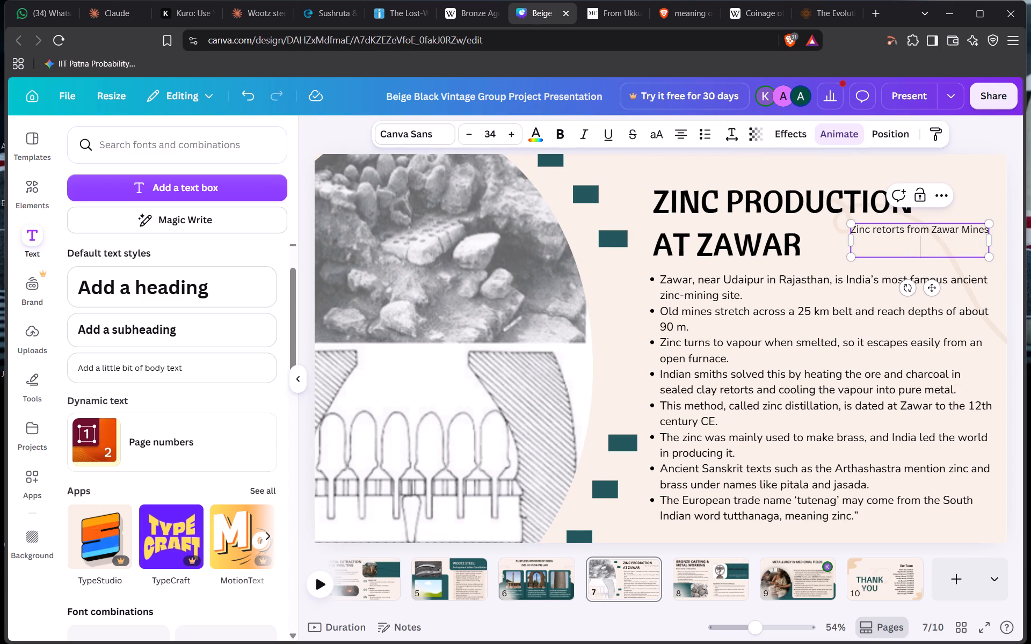
left_click_drag(916, 251, 916, 246)
left_click(907, 258)
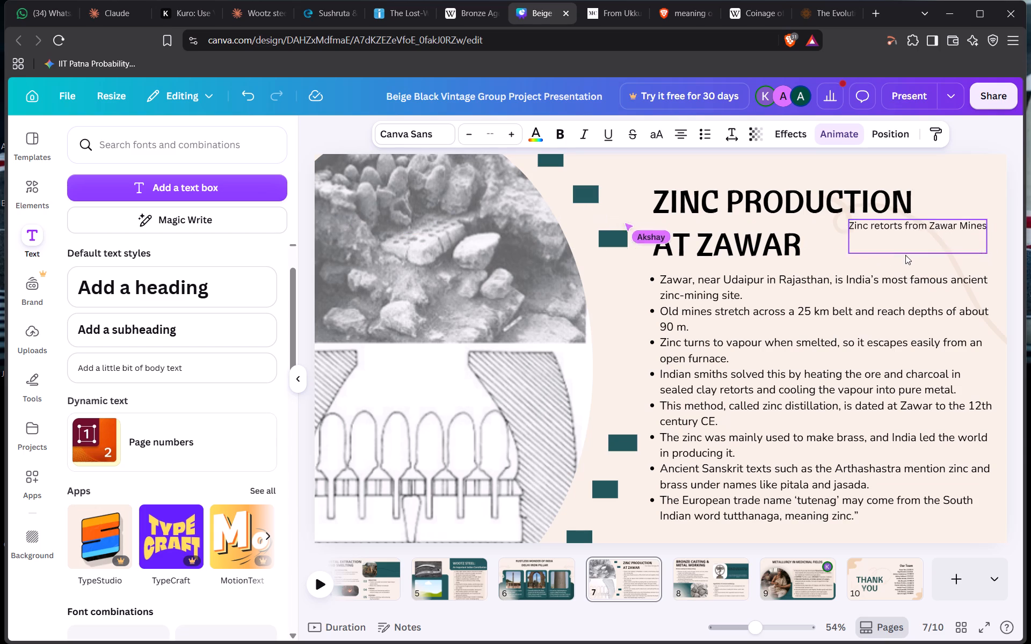
left_click(903, 242)
left_click_drag(984, 257, 985, 255)
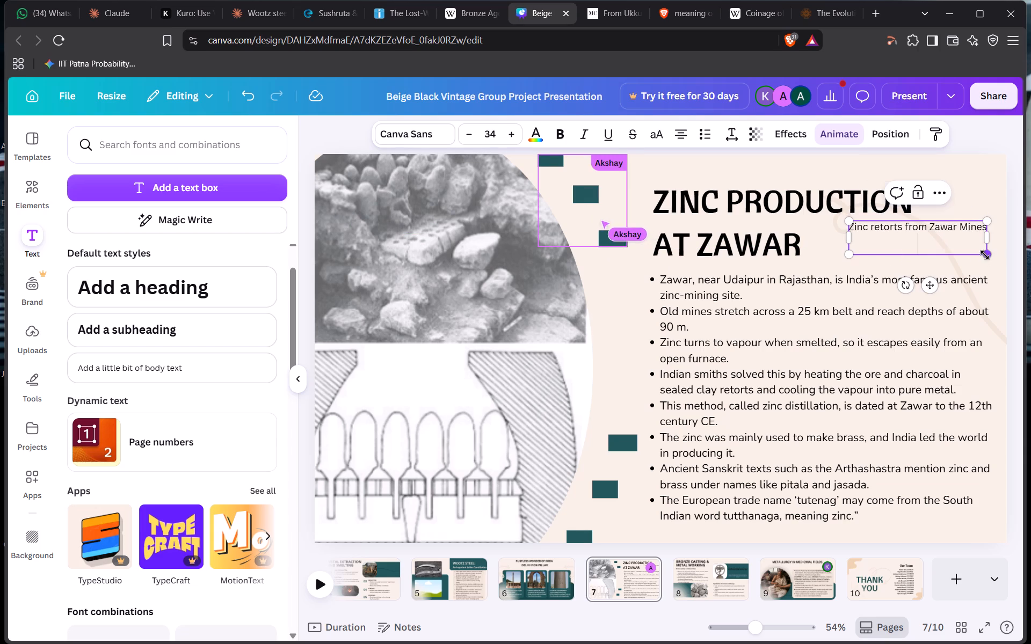
left_click_drag(985, 255, 993, 235)
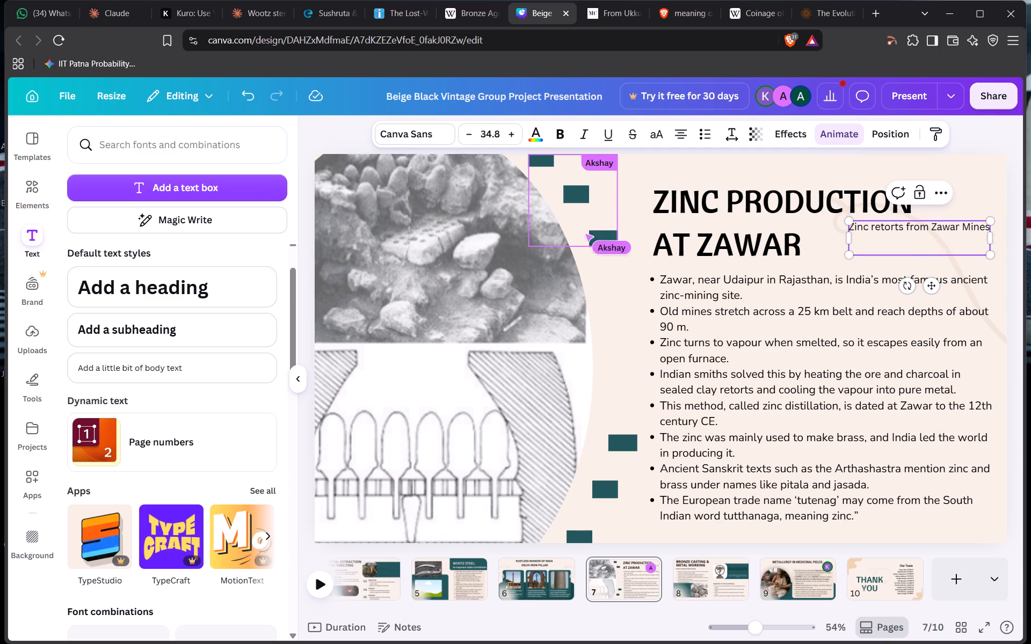
key("BackSpace")
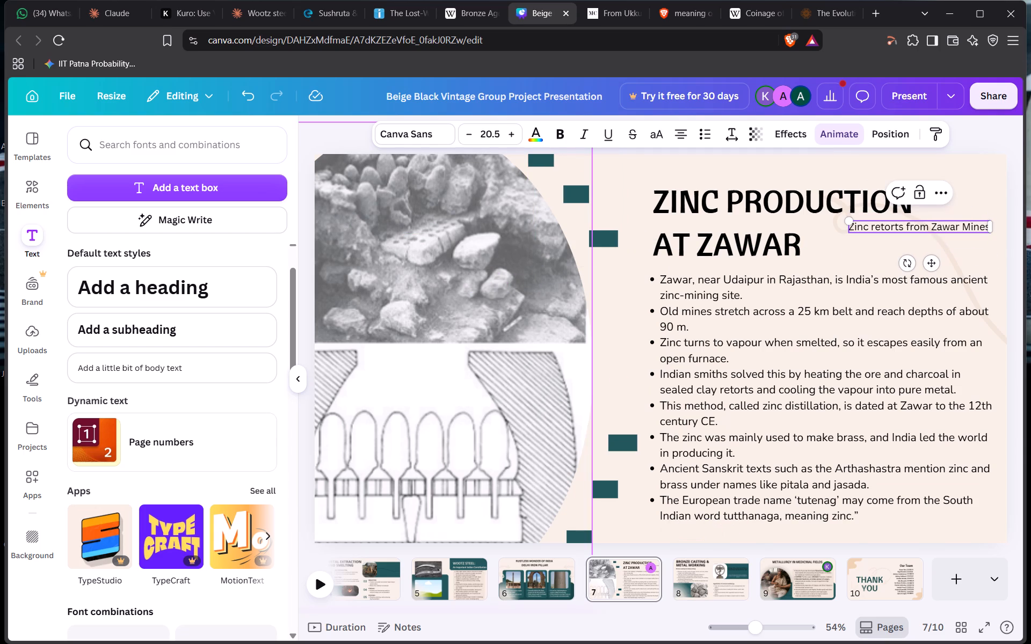
Move the zinc retort caption over the bottom of the furnace diagram, aligned with the slide's left edge.
left_click_drag(931, 220, 905, 230)
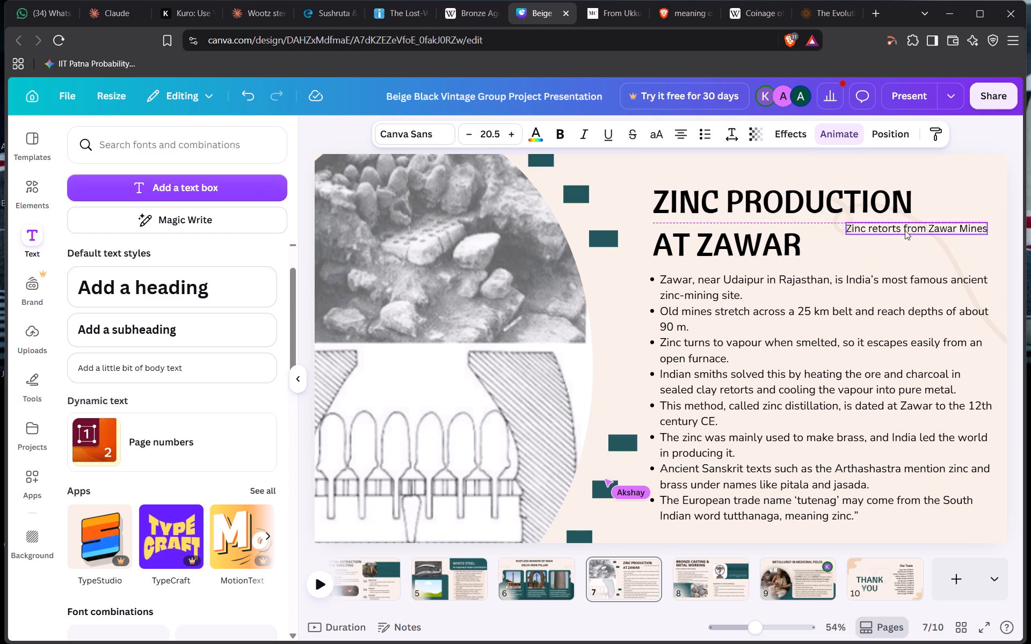
left_click_drag(905, 230, 427, 473)
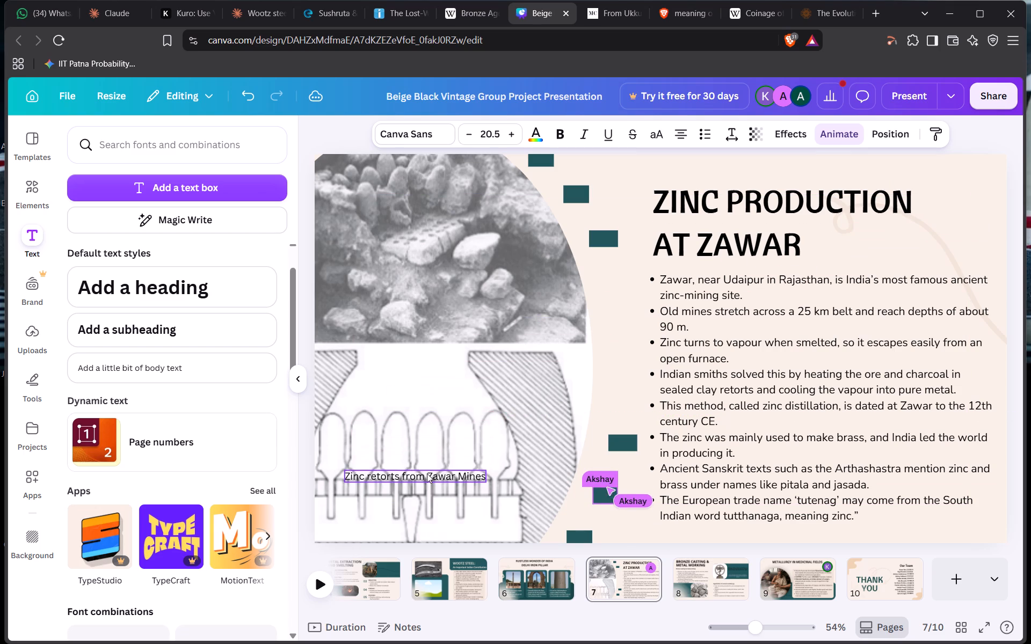
left_click_drag(427, 473, 400, 514)
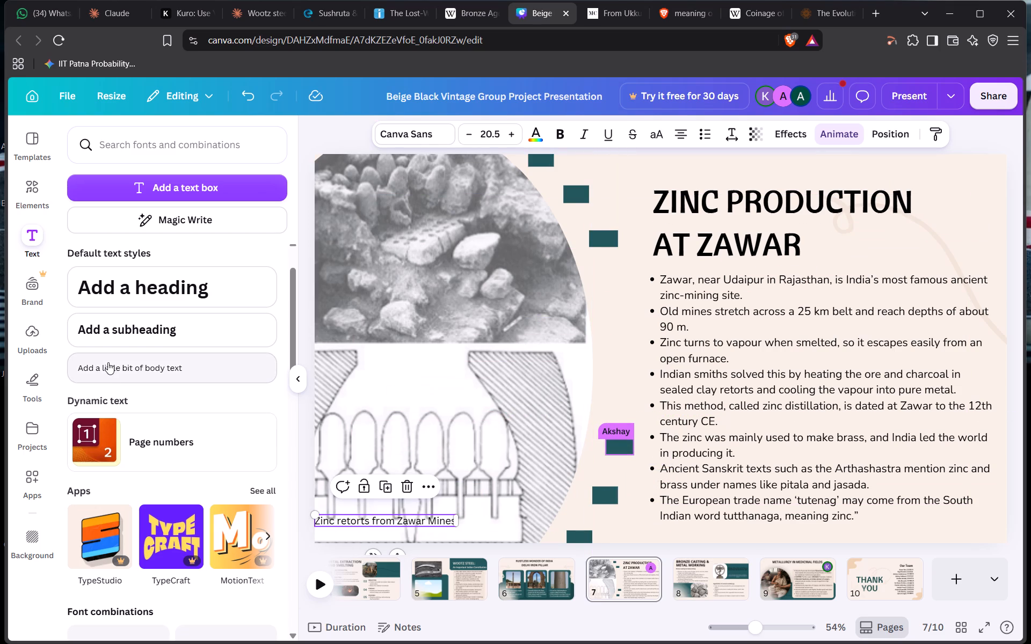
Add a body text box beside the Zinc Production slide title, with a "Courtesy:" credit to Paul Craddock.
left_click(108, 362)
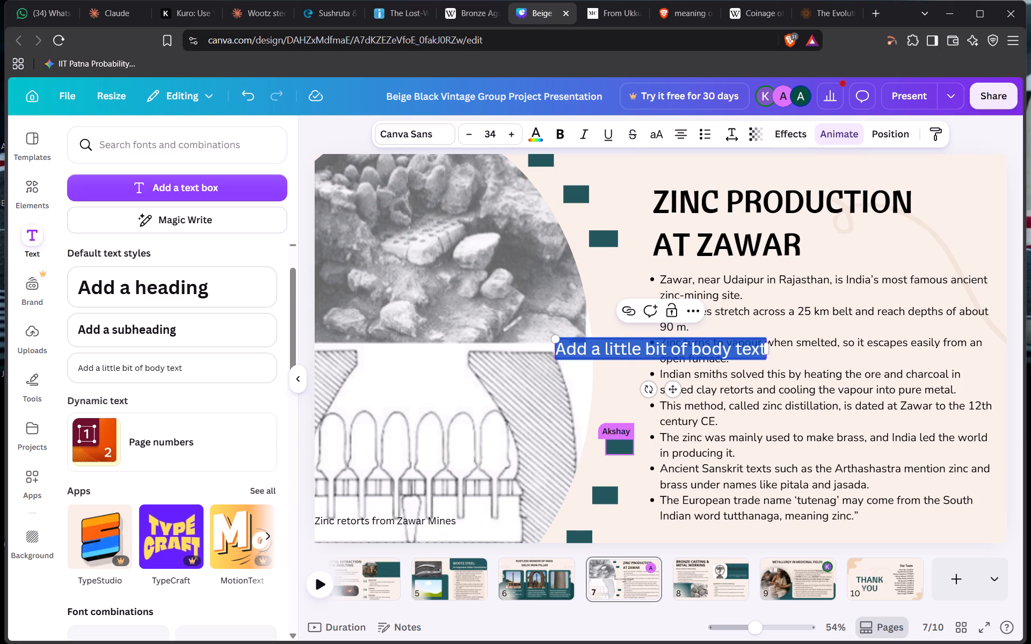
left_click_drag(611, 338, 866, 223)
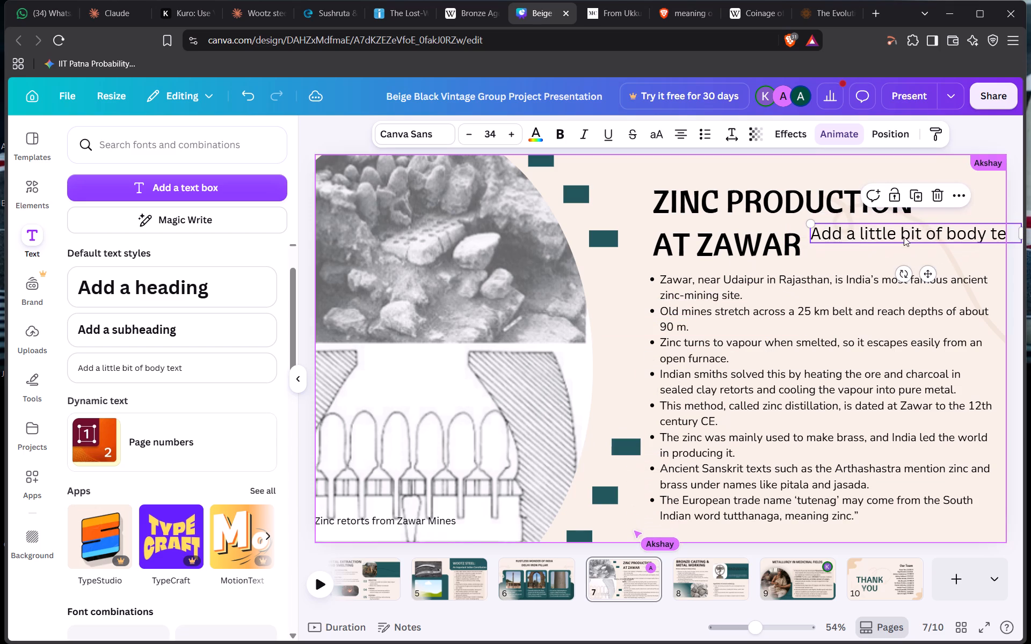
left_click(910, 232)
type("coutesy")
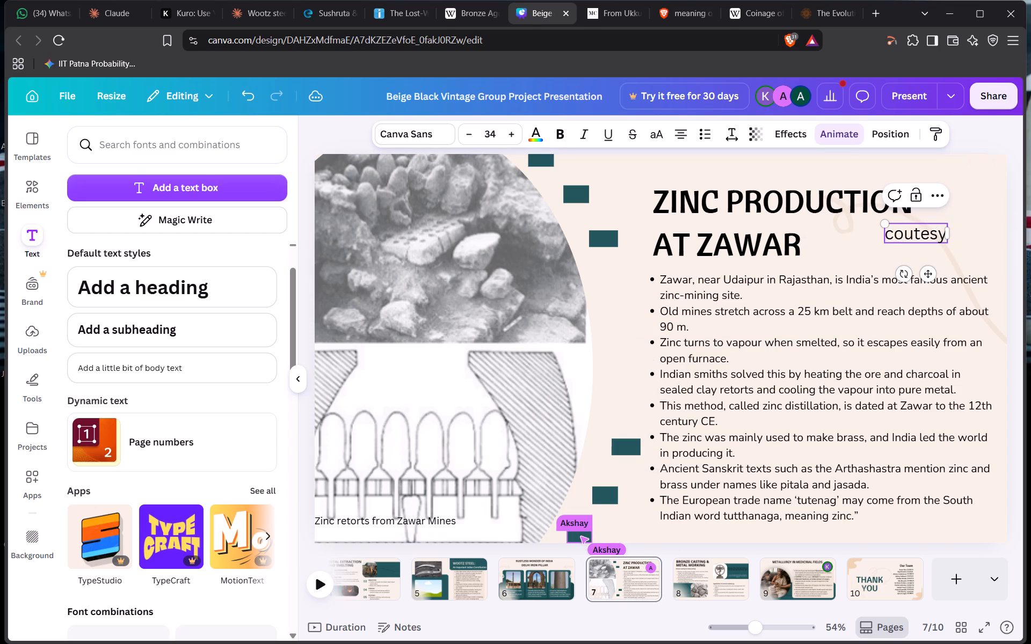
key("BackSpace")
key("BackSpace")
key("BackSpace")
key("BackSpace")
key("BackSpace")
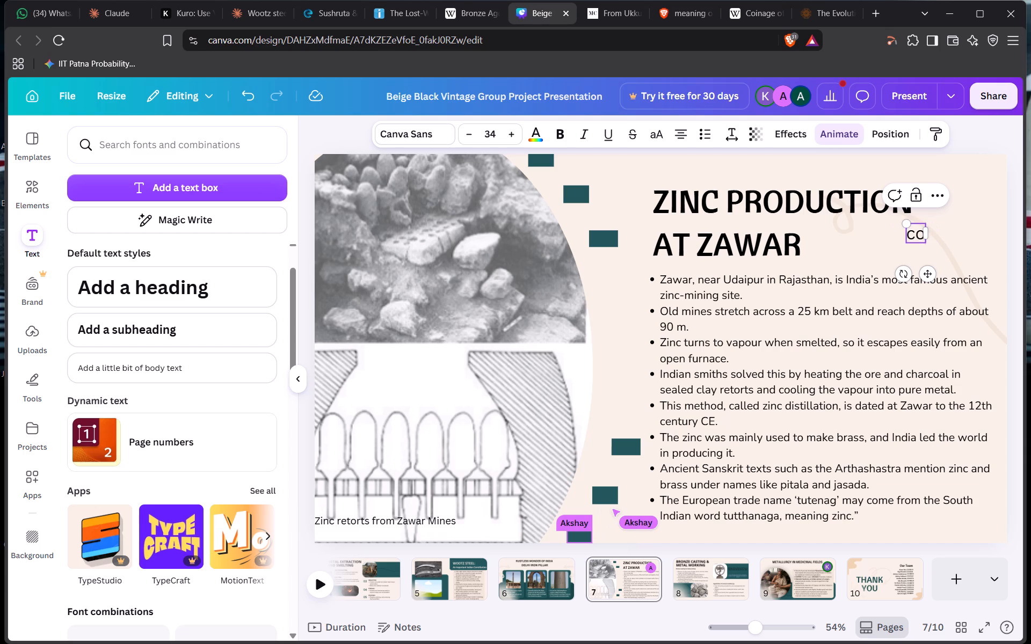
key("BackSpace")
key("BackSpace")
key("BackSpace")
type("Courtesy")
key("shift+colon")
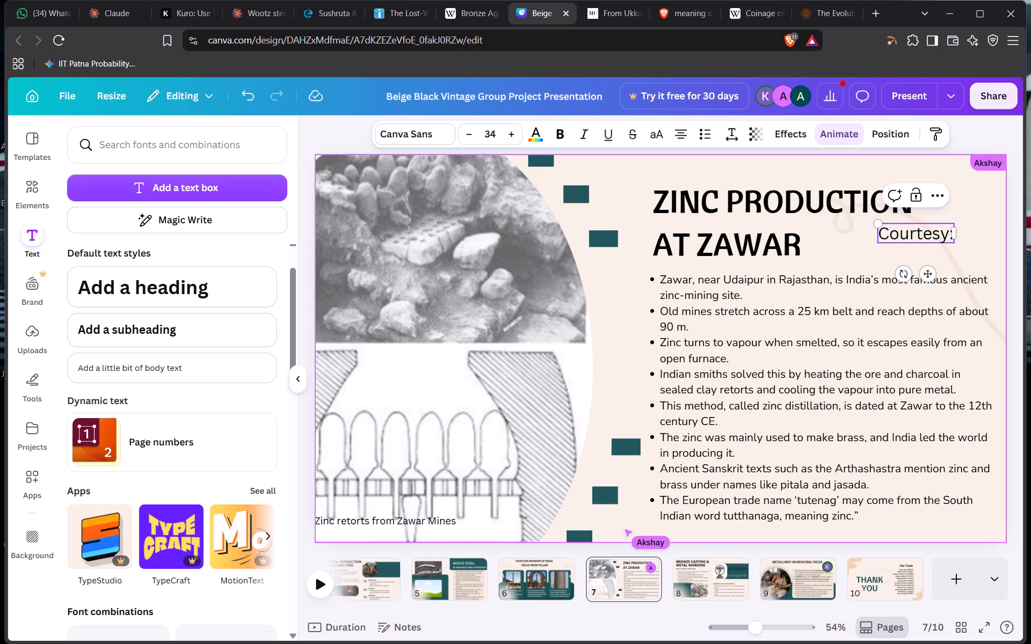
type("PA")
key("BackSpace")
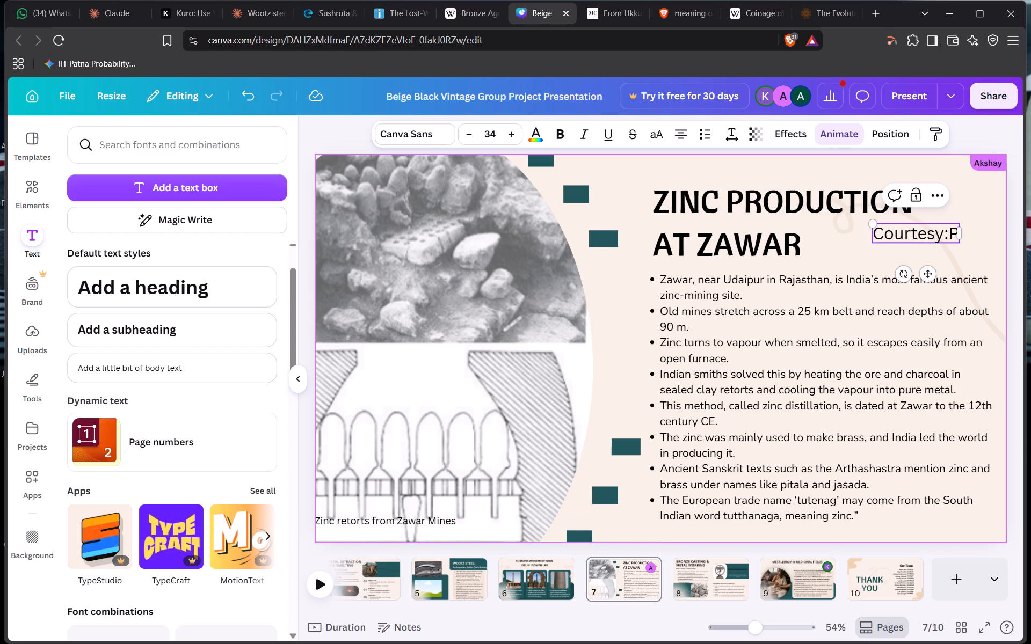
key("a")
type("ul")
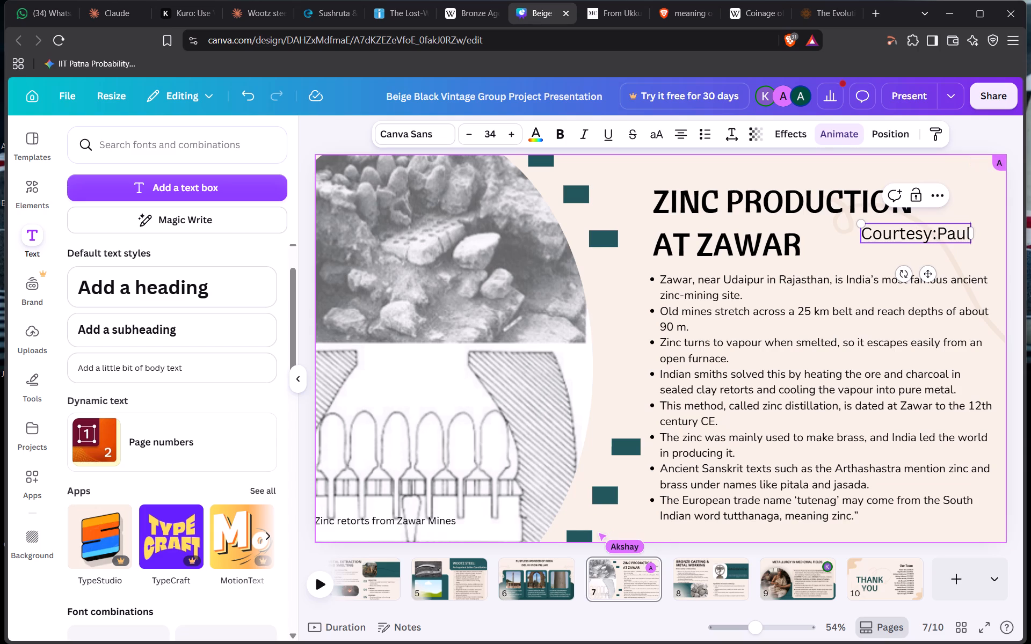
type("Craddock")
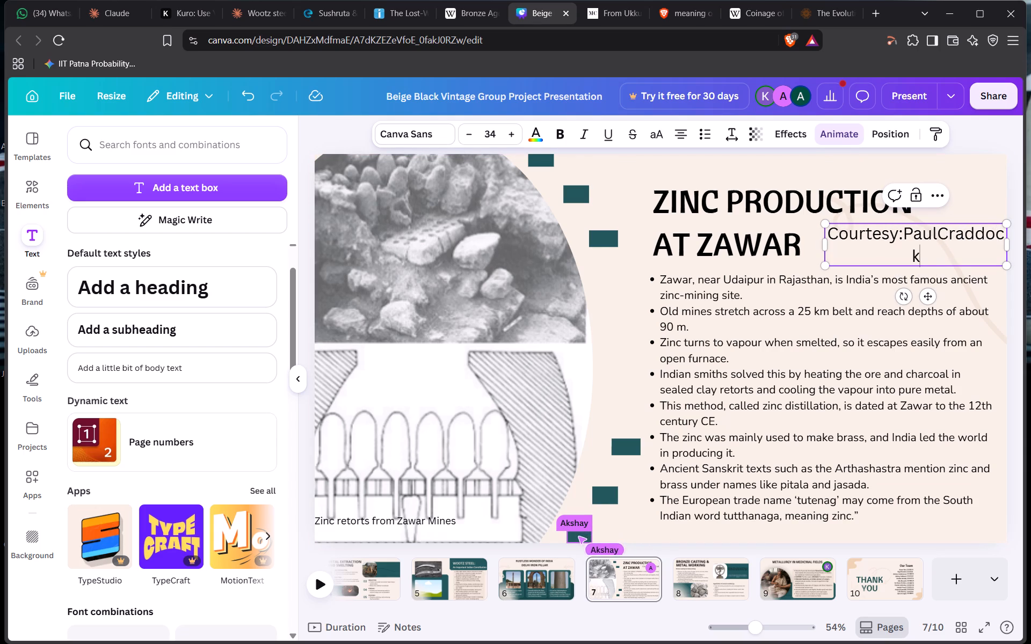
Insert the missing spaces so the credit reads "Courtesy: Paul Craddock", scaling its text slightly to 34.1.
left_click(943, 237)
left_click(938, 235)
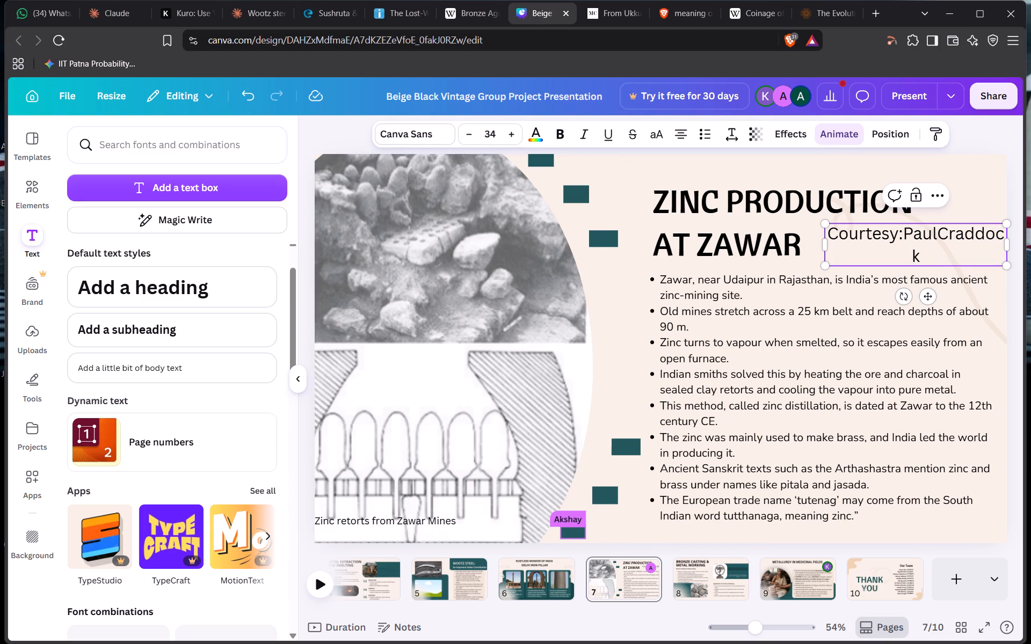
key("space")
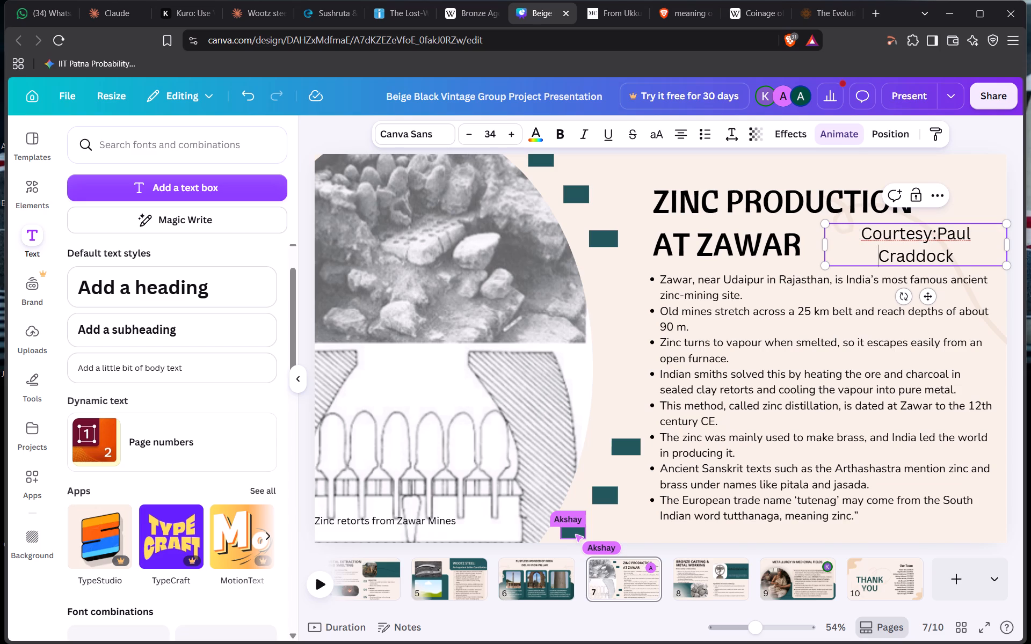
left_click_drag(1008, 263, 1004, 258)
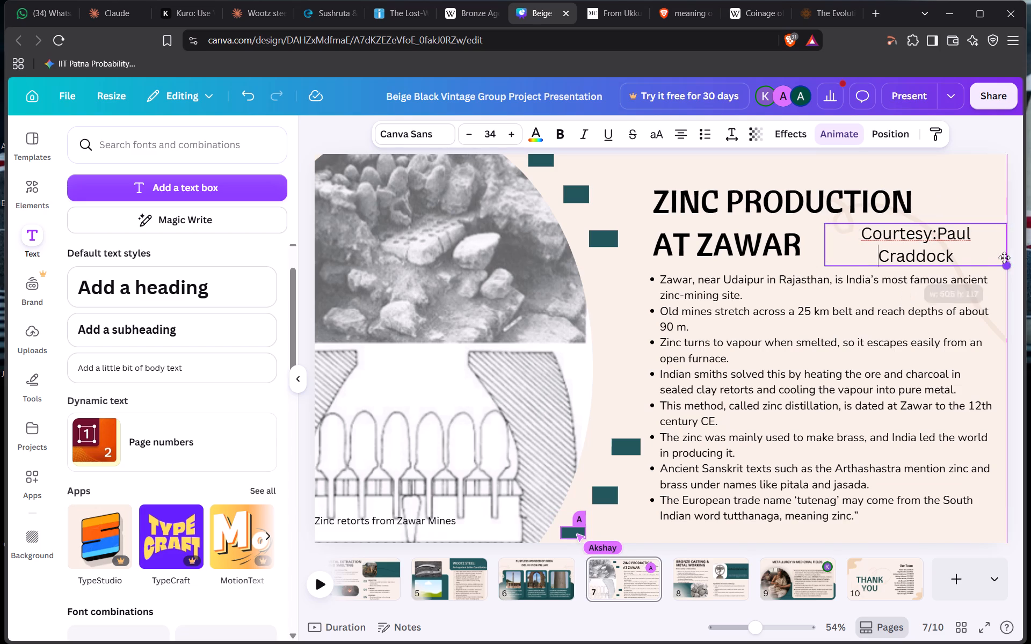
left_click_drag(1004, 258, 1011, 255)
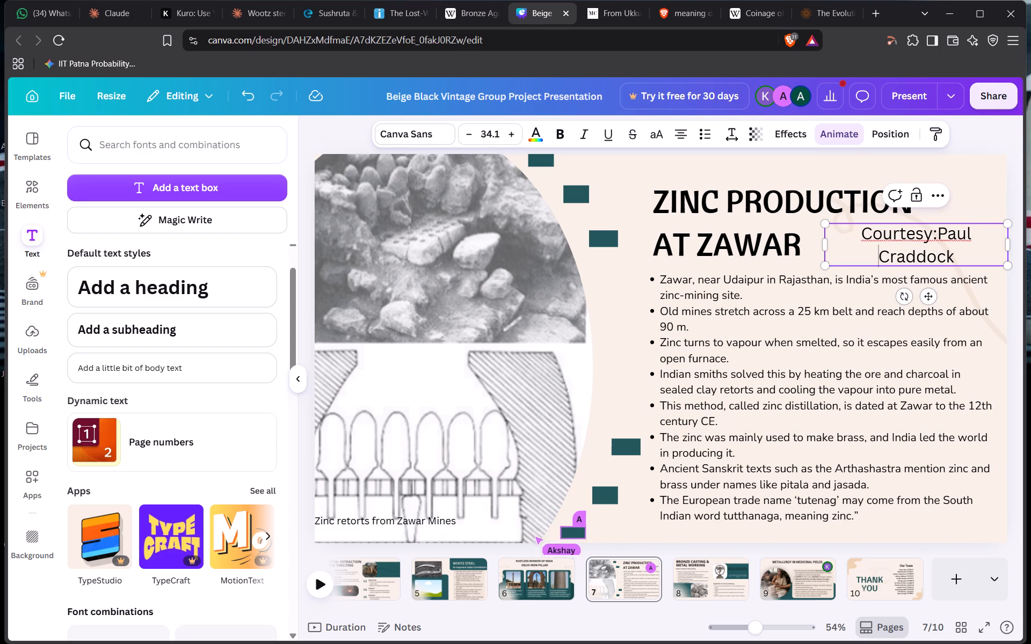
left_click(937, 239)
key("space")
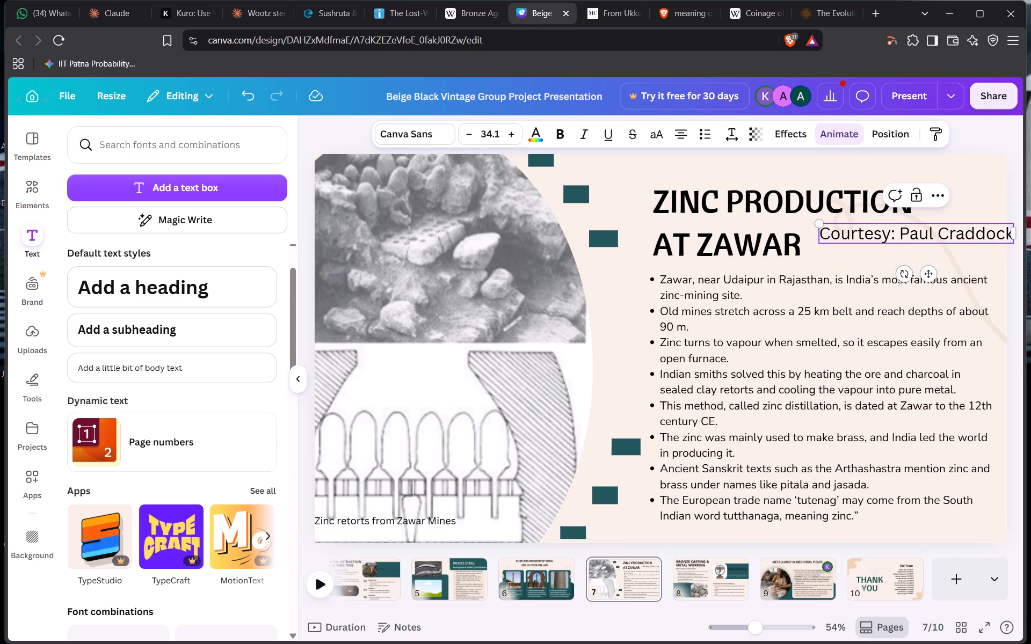
key("ctrl+a")
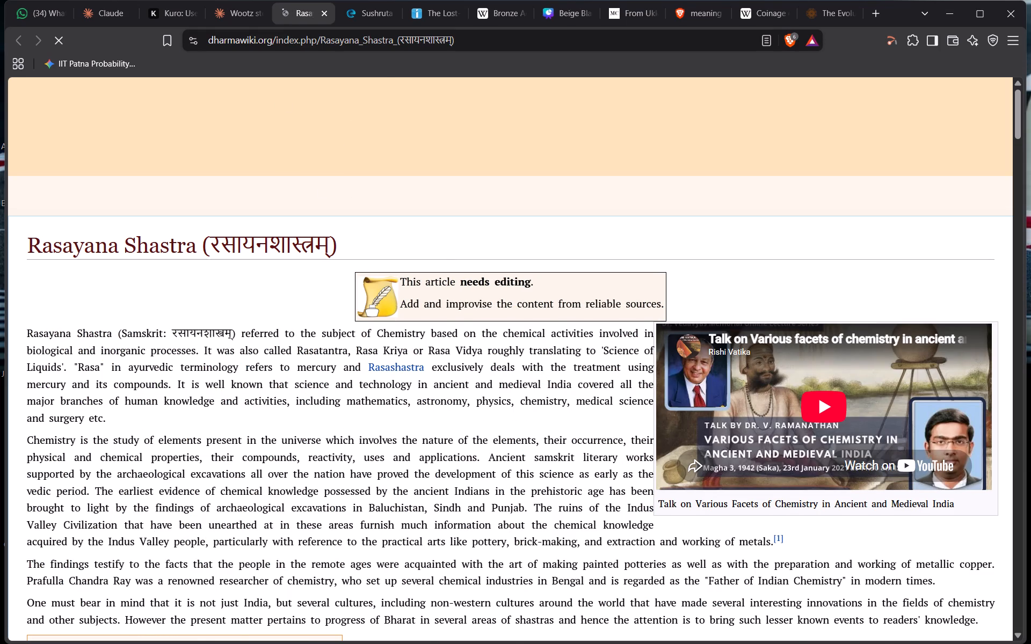
left_click(461, 39)
left_click_drag(461, 39, 196, 39)
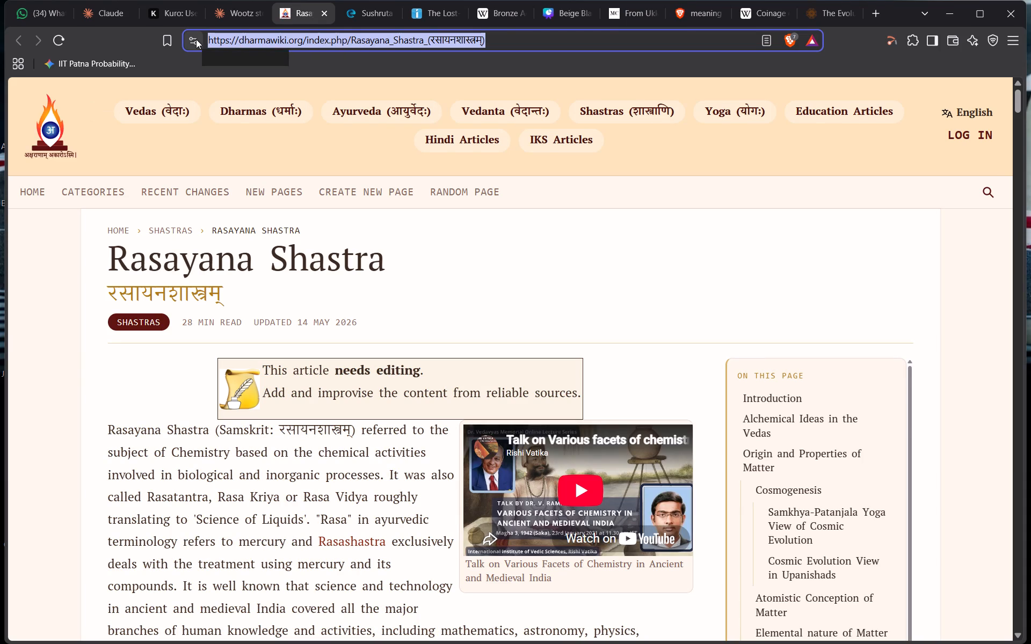
key("ctrl+c")
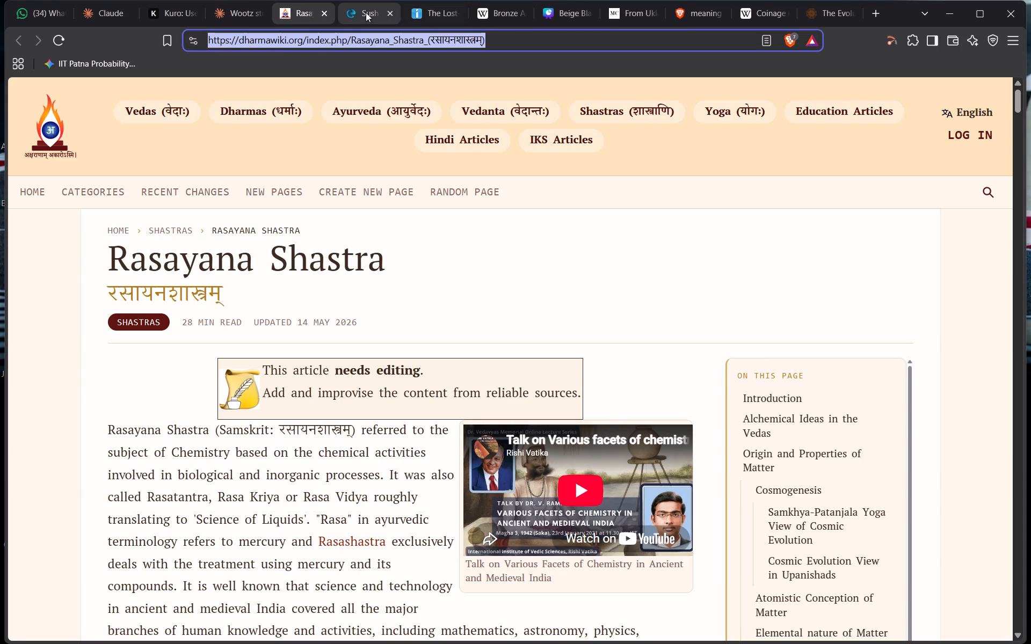
Back in Canva, replace the courtesy credit under the zinc retort caption with "Source:" followed by the copied Dharmawiki page address.
left_click(366, 12)
left_click(538, 12)
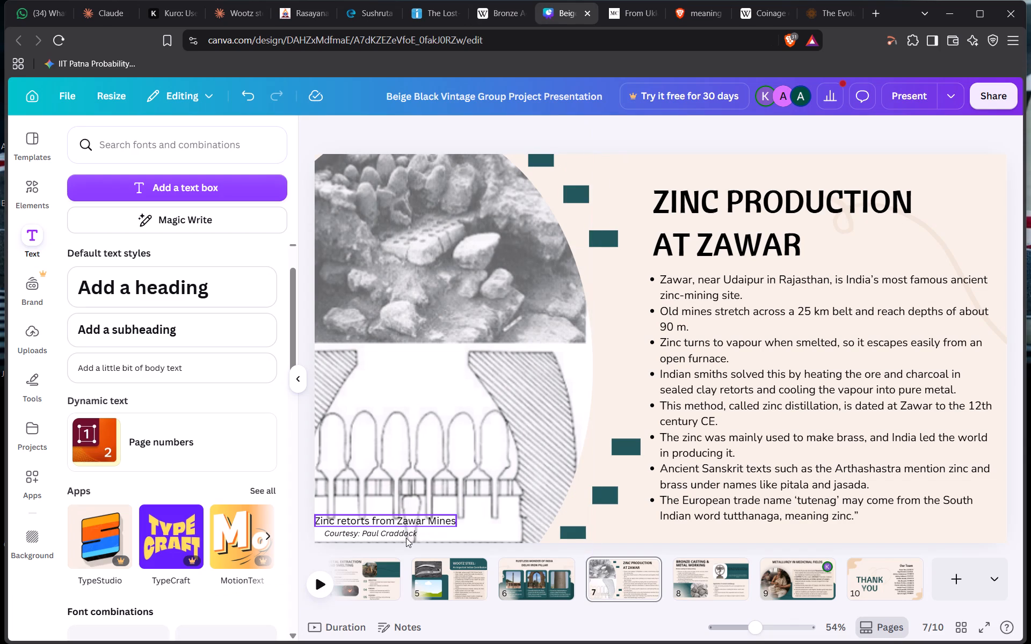
left_click(405, 533)
left_click(402, 531)
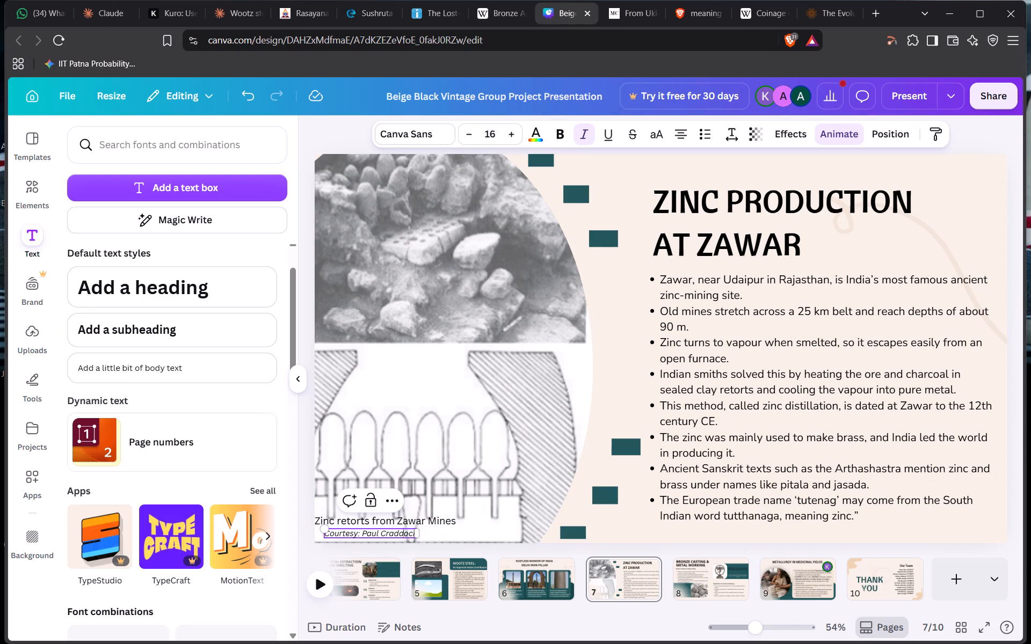
left_click(411, 532)
key("BackSpace")
key("BackSpace")
key("BackSpace")
key("BackSpace")
key("BackSpace")
key("BackSpace")
key("BackSpace")
key("BackSpace")
key("BackSpace")
key("BackSpace")
key("BackSpace")
key("BackSpace")
key("BackSpace")
key("BackSpace")
key("BackSpace")
key("BackSpace")
key("BackSpace")
key("BackSpace")
key("BackSpace")
key("BackSpace")
key("BackSpace")
key("BackSpace")
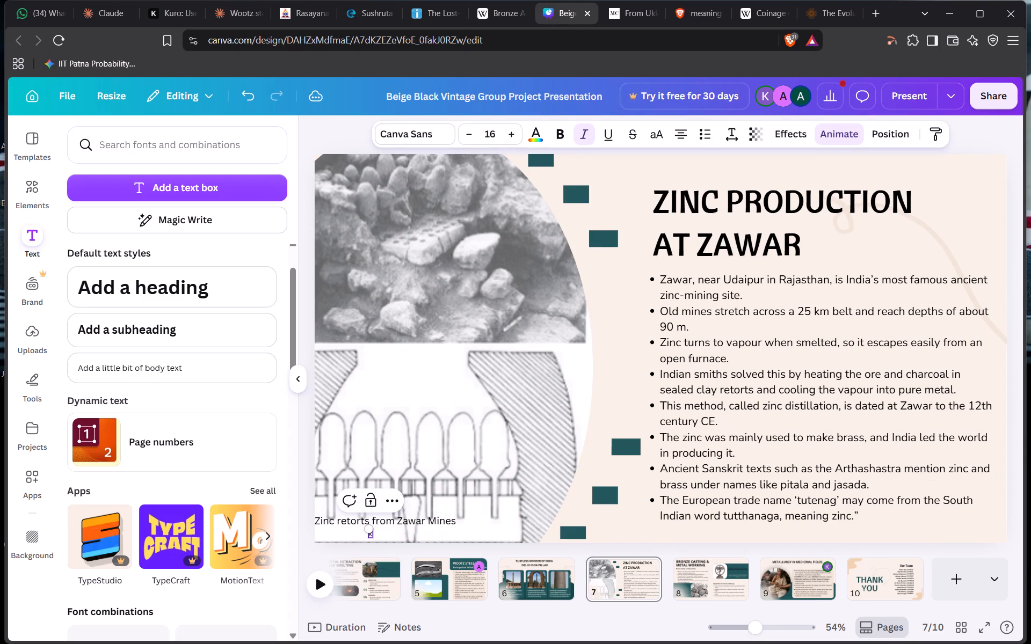
key("BackSpace")
type("Source")
key("shift+colon")
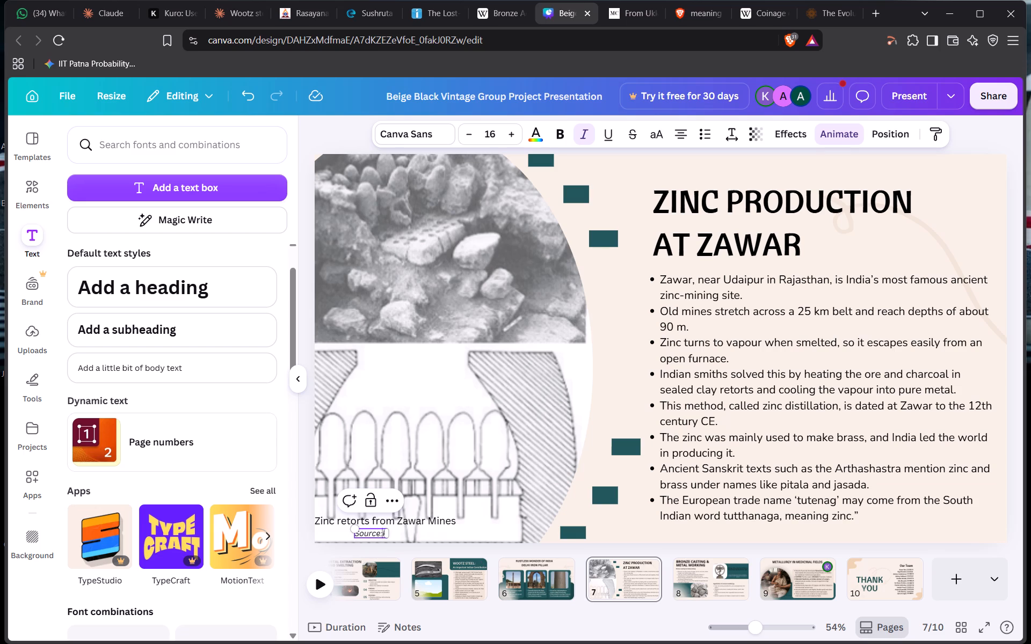
key("ctrl+v")
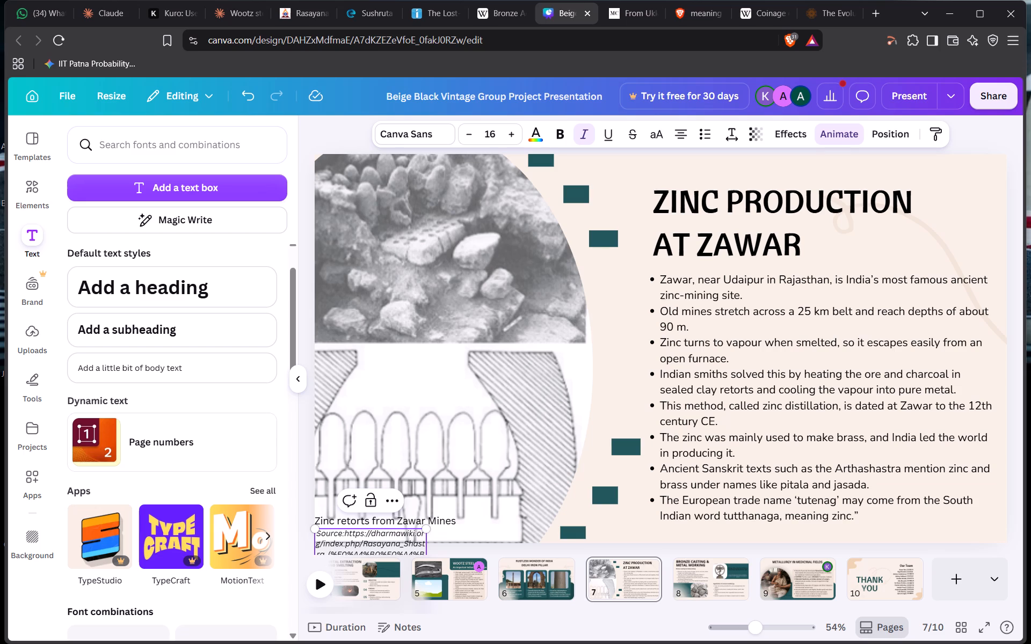
Widen the source credit's text box so the web address wraps onto longer lines across the furnace diagram.
left_click_drag(429, 541, 521, 533)
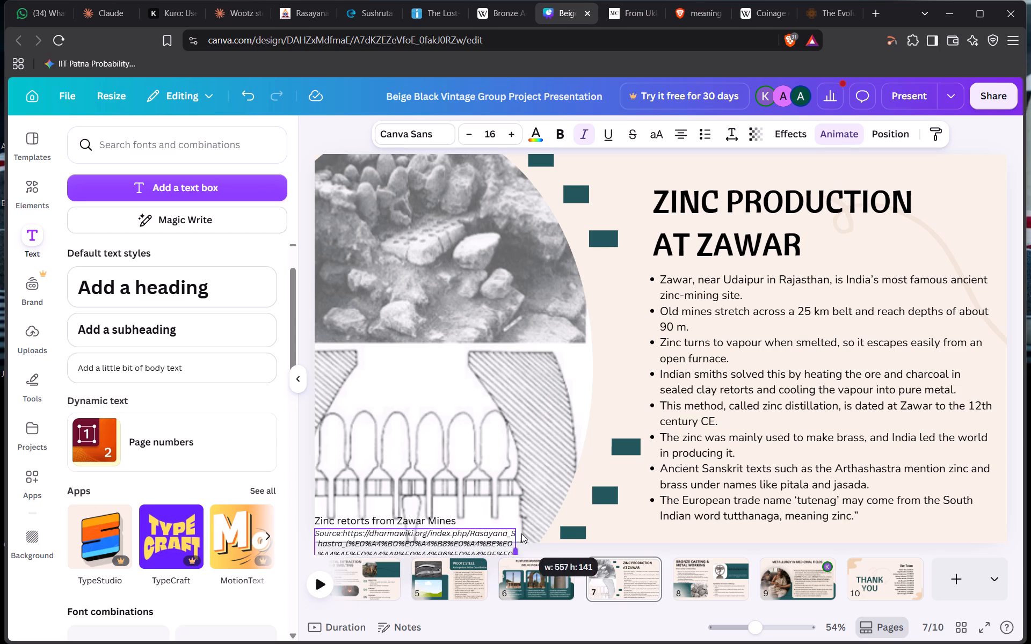
left_click_drag(521, 533, 548, 533)
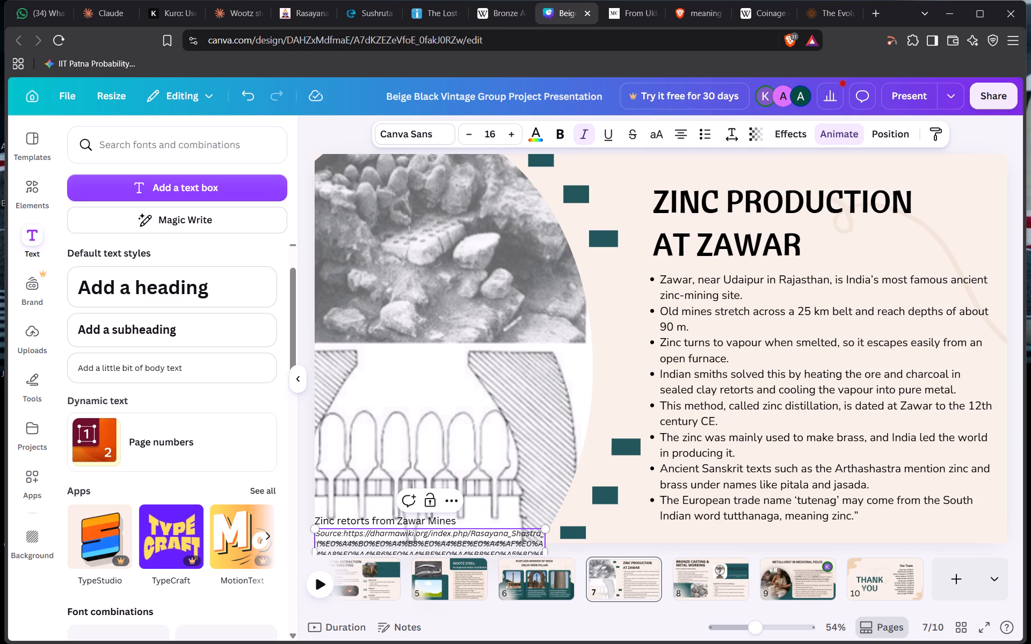
Remove the percent-encoded lines from the Dharmawiki source credit under the Zawar retort caption, keeping the address up to "Rasayana_Shastra".
scroll(417, 545, "down", 1)
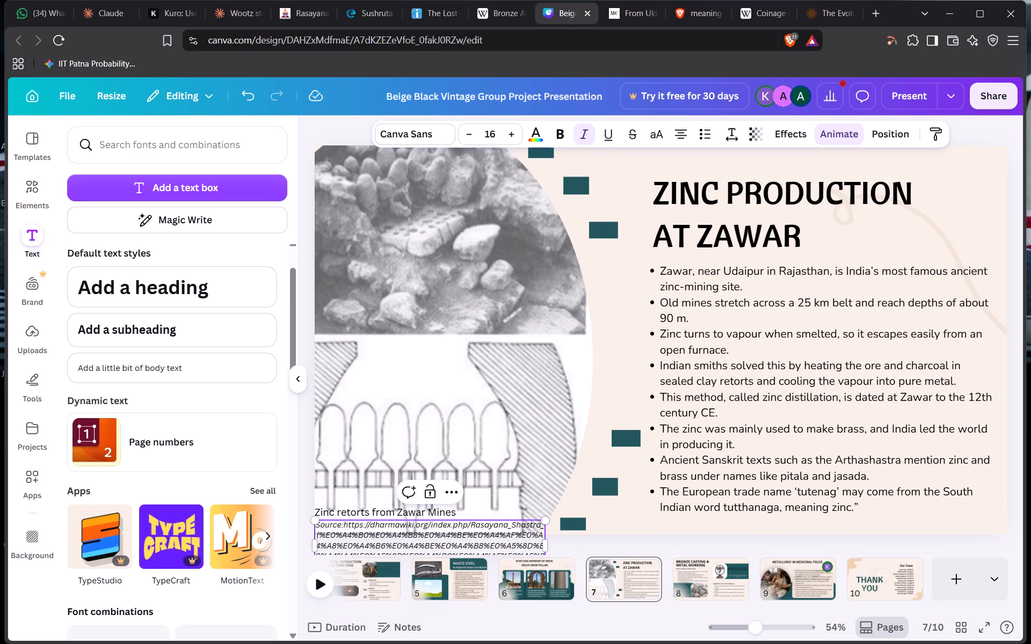
scroll(417, 545, "down", 1)
left_click_drag(317, 532, 420, 562)
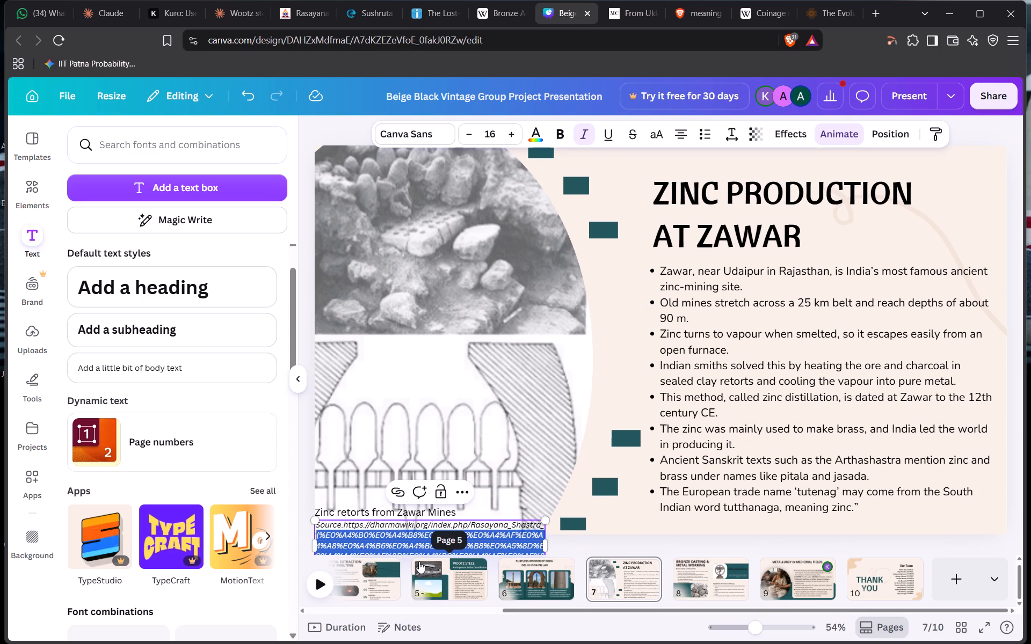
key("Delete")
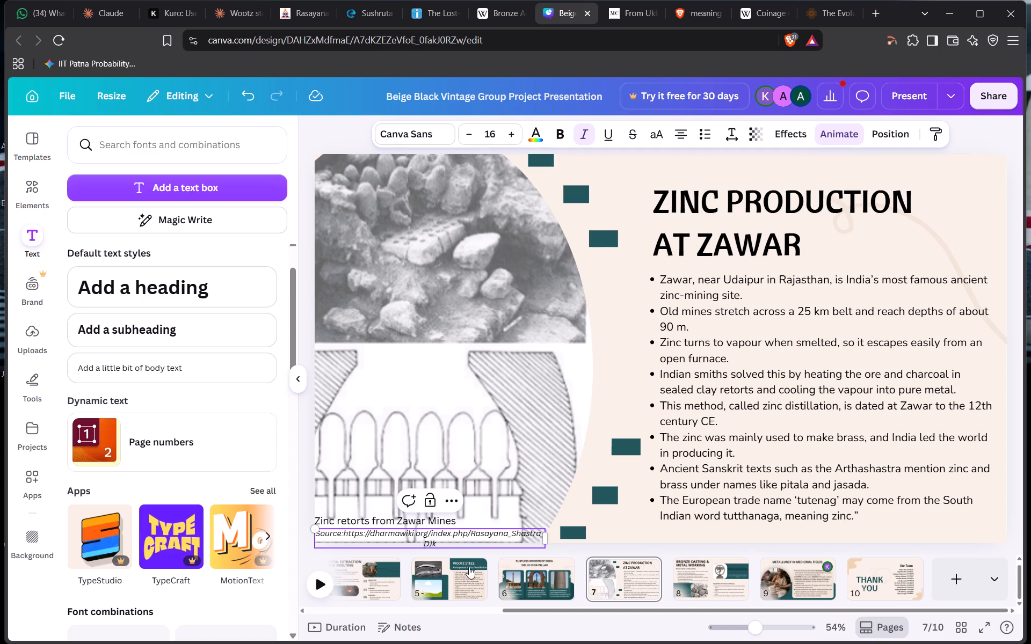
left_click(430, 542)
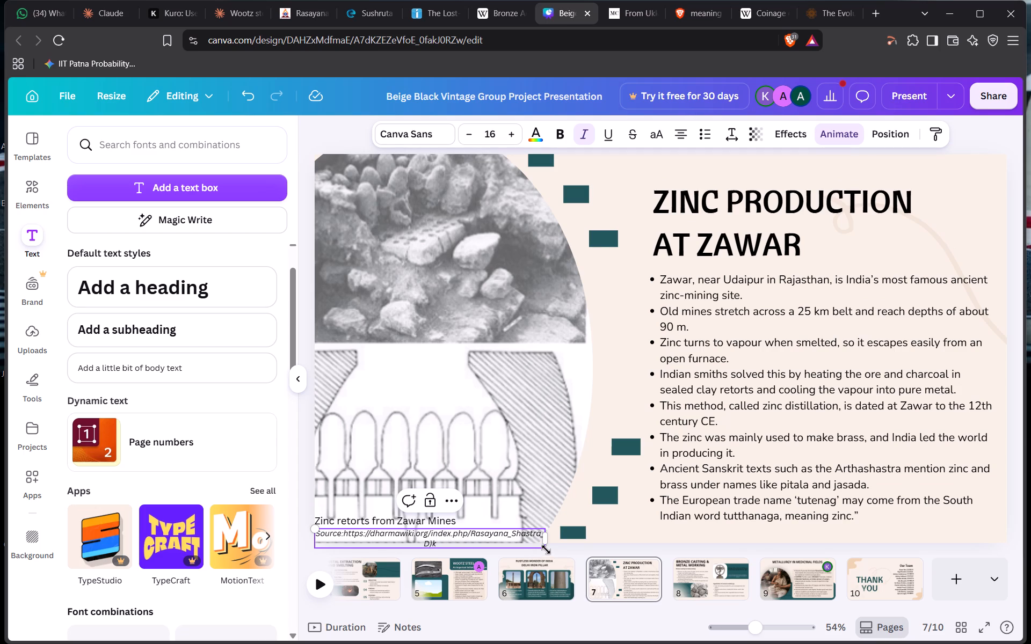
left_click(431, 543)
key("BackSpace")
key("BackSpace")
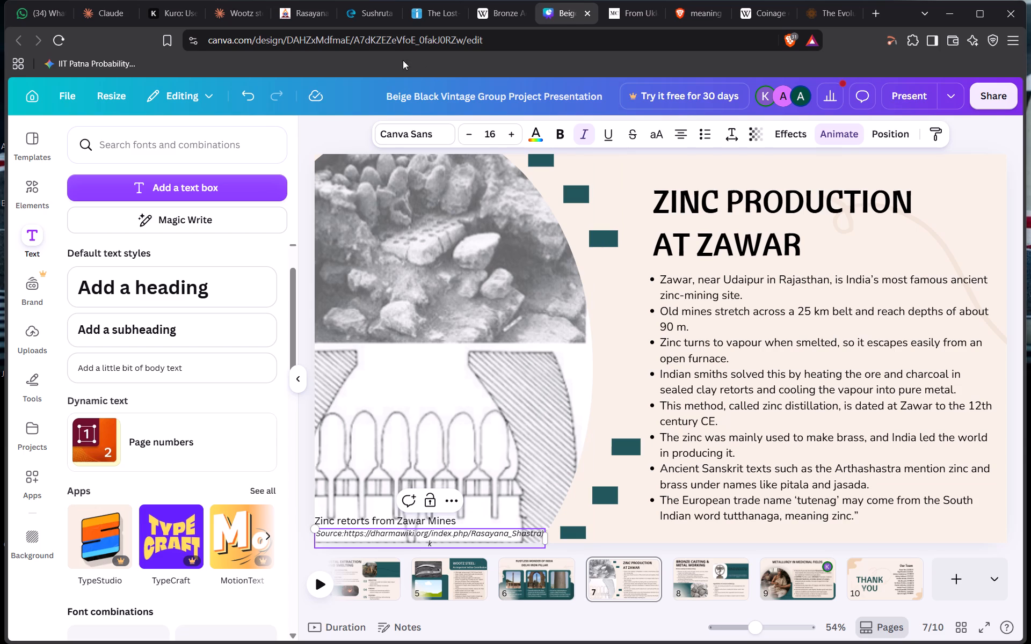
left_click(304, 12)
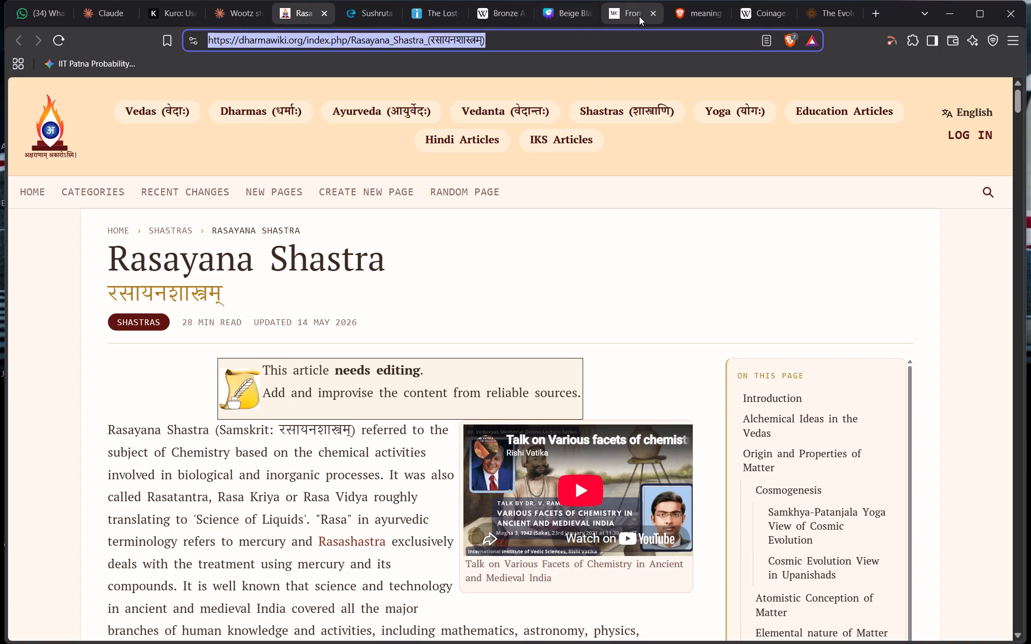
left_click(557, 6)
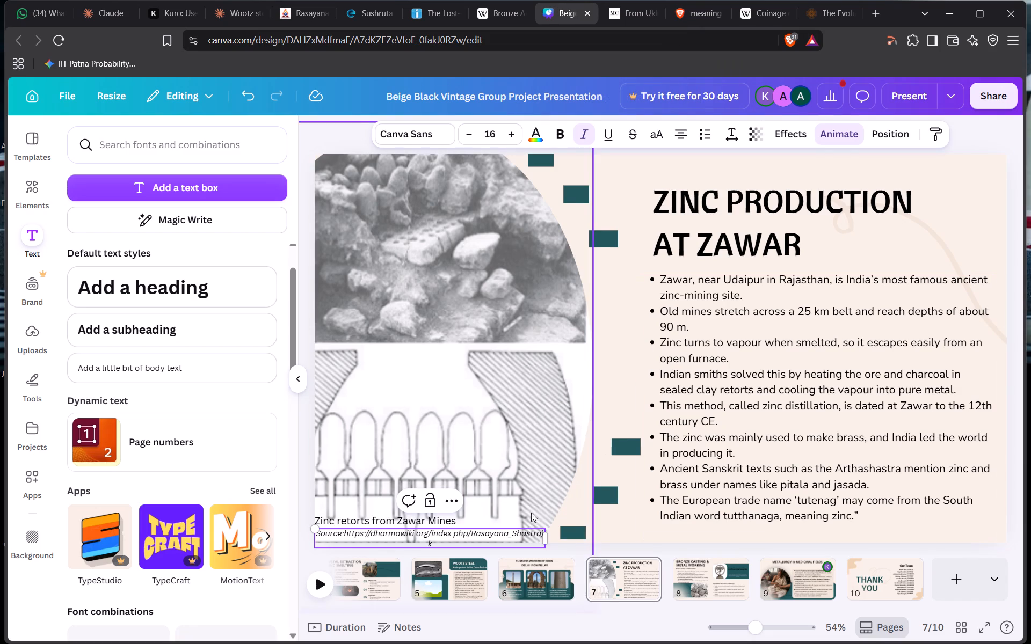
left_click(438, 542)
key("BackSpace")
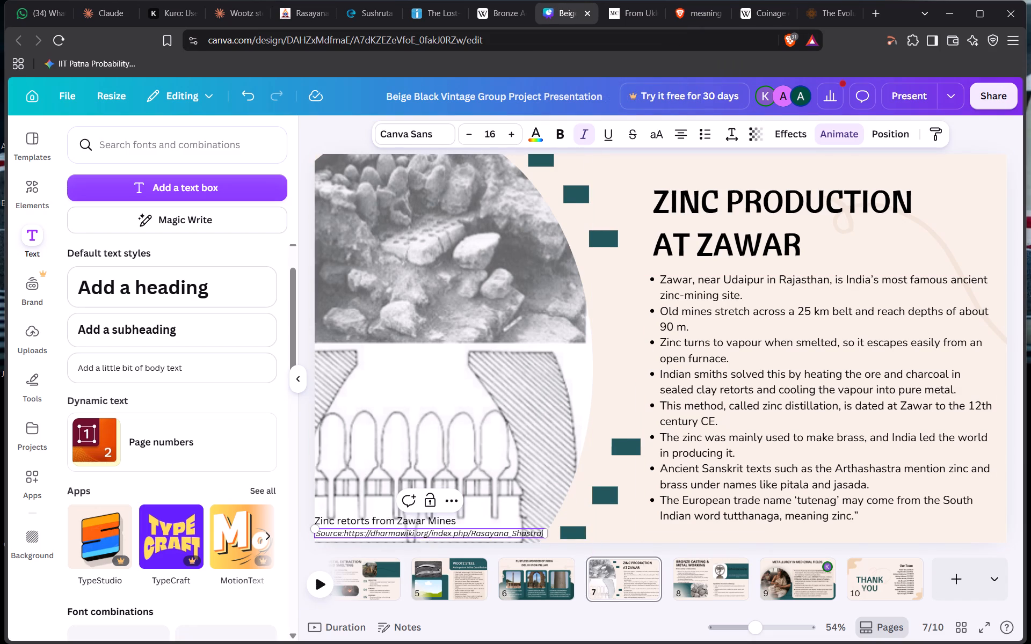
key("BackSpace")
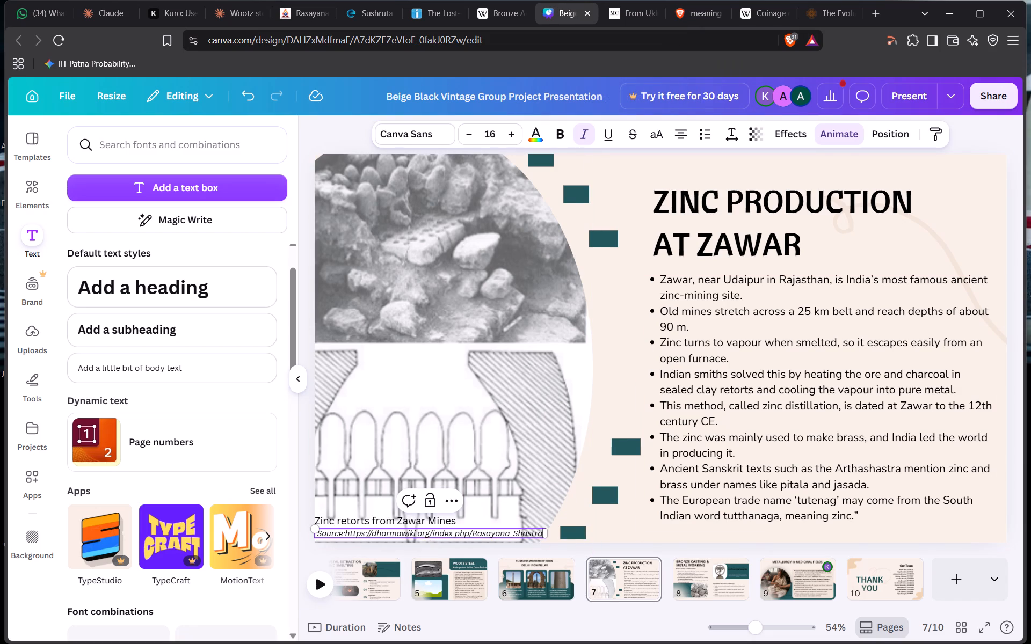
key("shift+underscore")
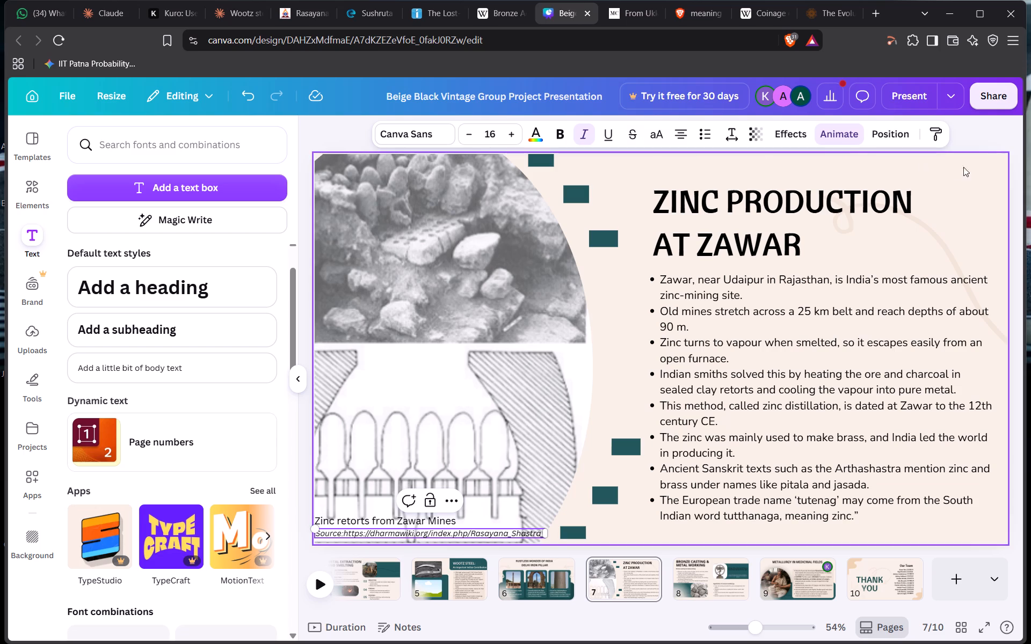
left_click(983, 138)
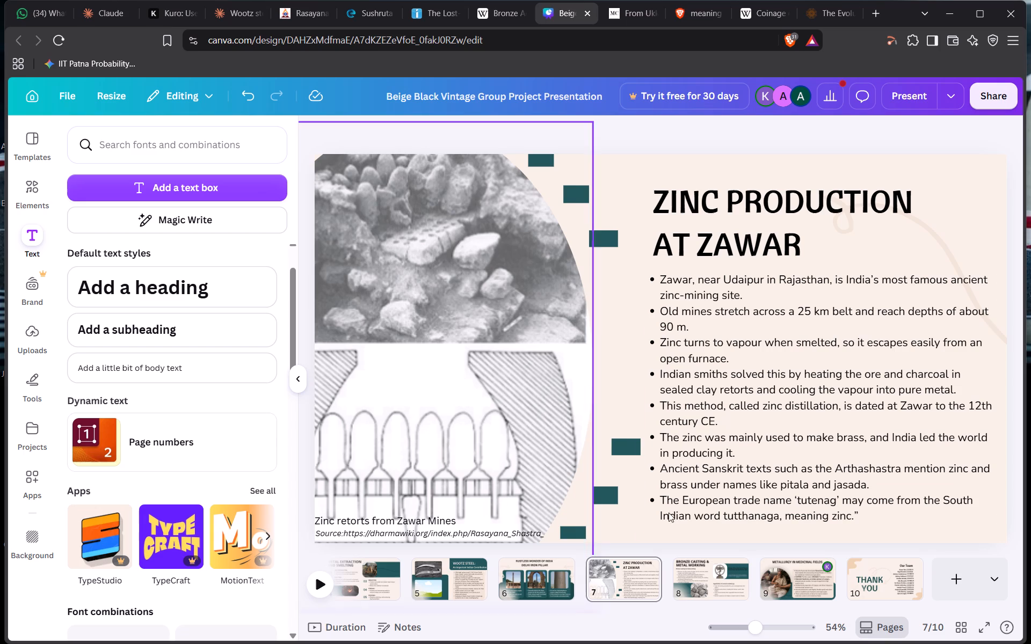
Open slide 6, the Delhi Iron Pillar slide.
left_click(530, 580)
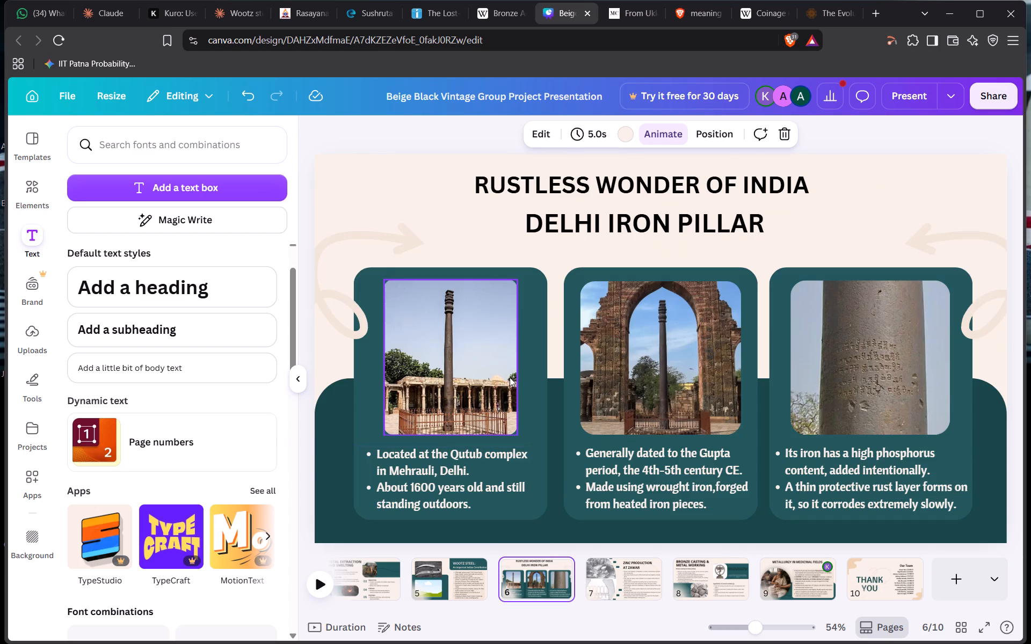
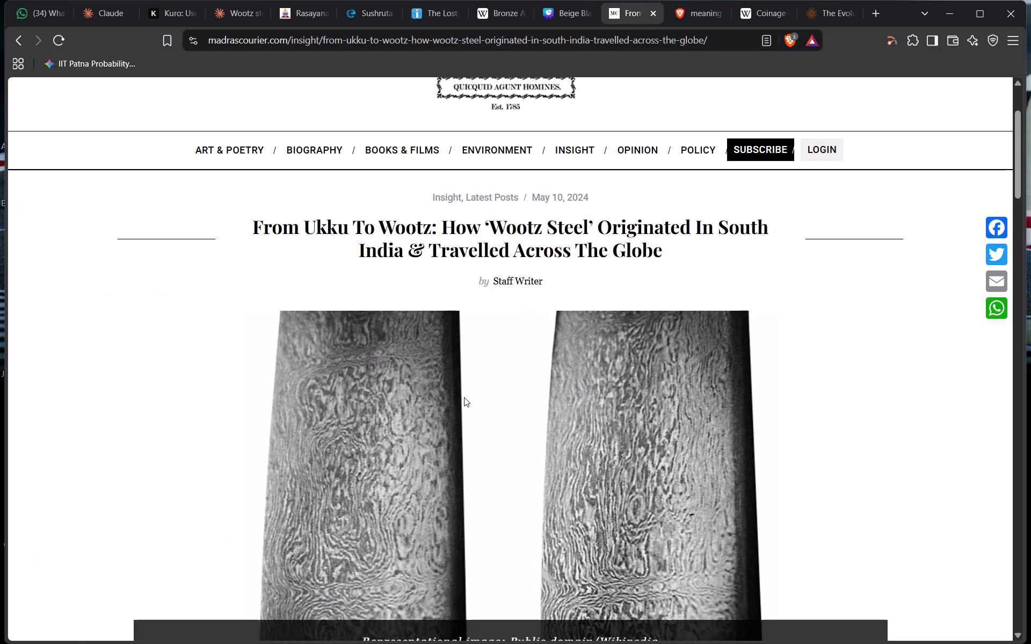
Copy the full web address of the Madras Courier article on wootz steel's origin in South India.
scroll(464, 397, "down", 9)
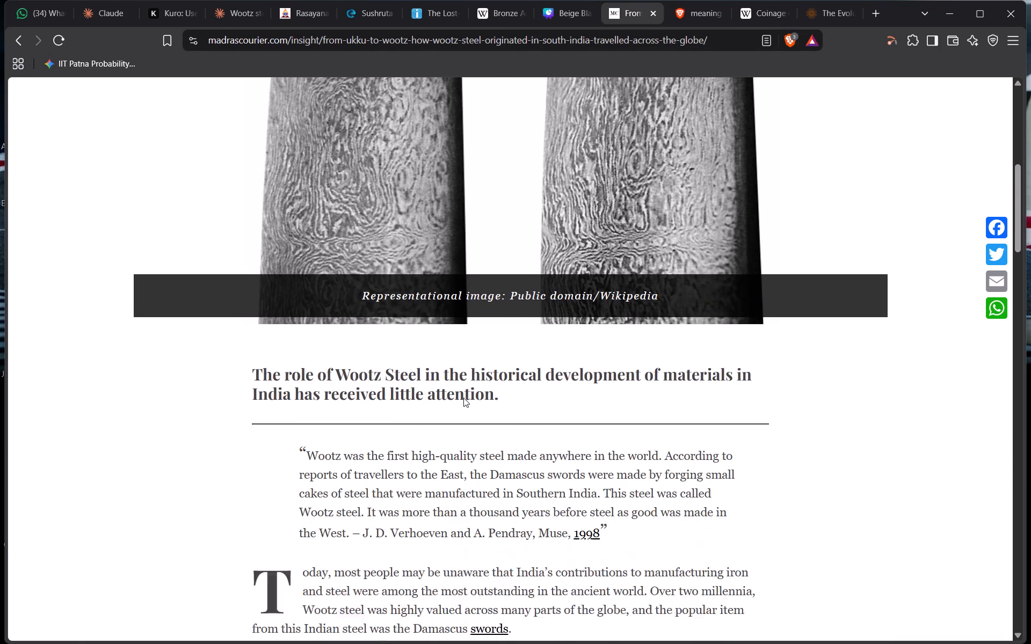
scroll(463, 396, "up", 11)
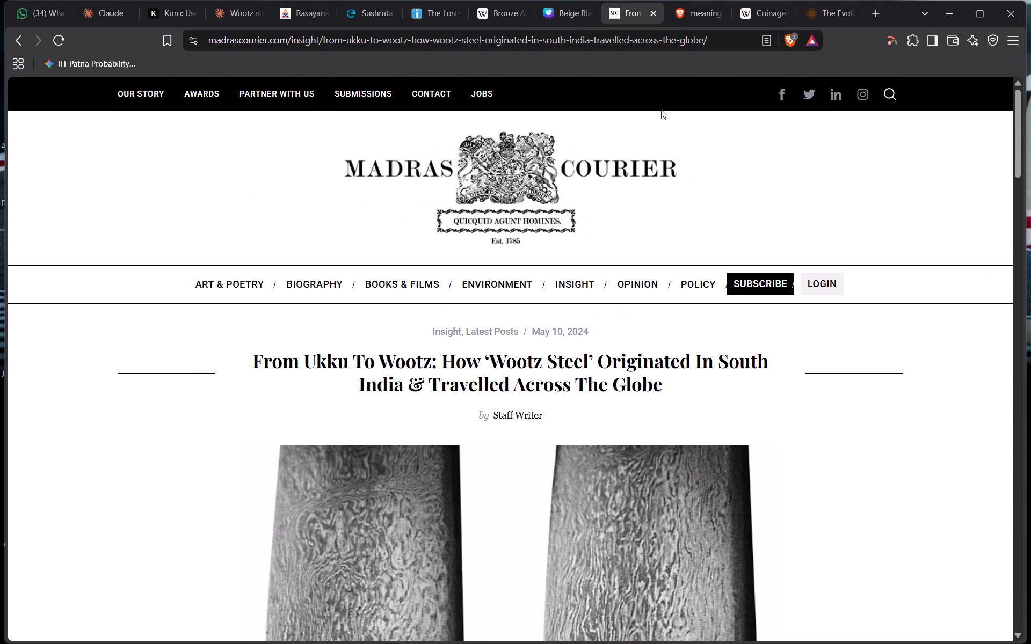
double_click(713, 35)
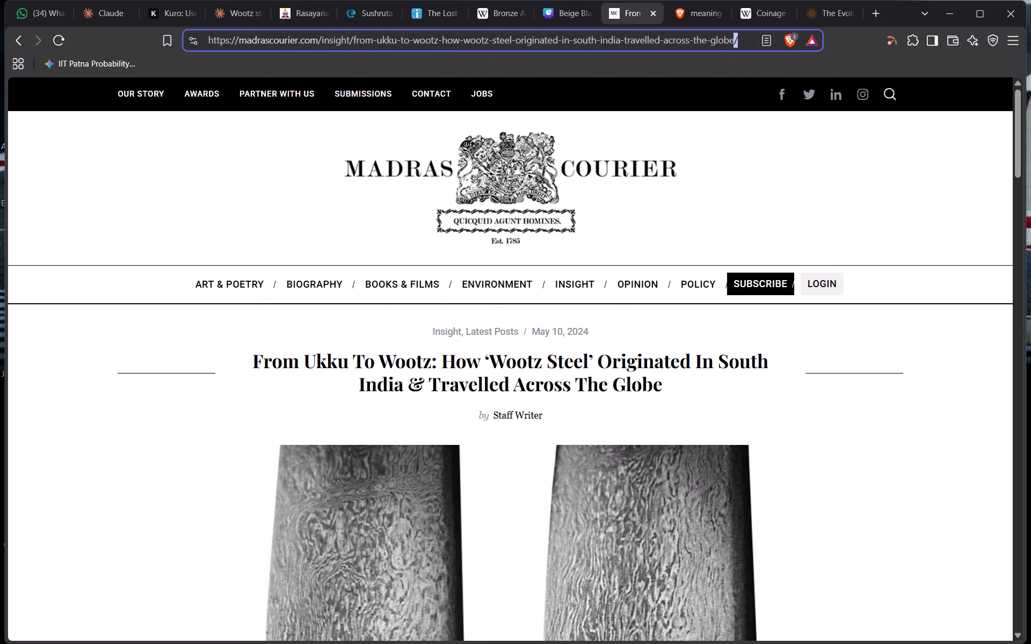
left_click_drag(747, 41, 298, 39)
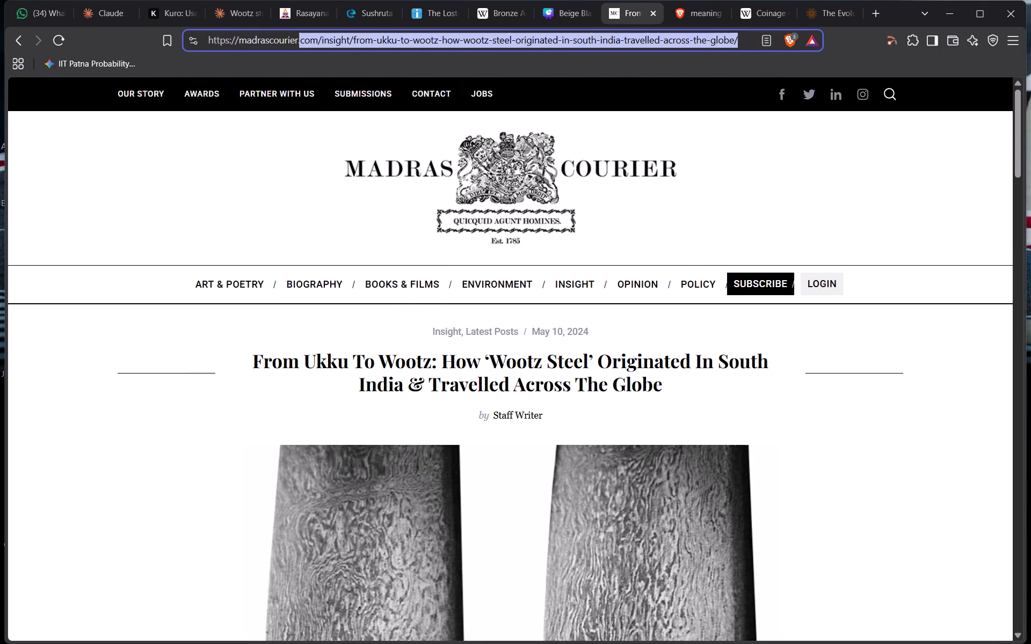
left_click_drag(298, 39, 202, 39)
key("ctrl+c")
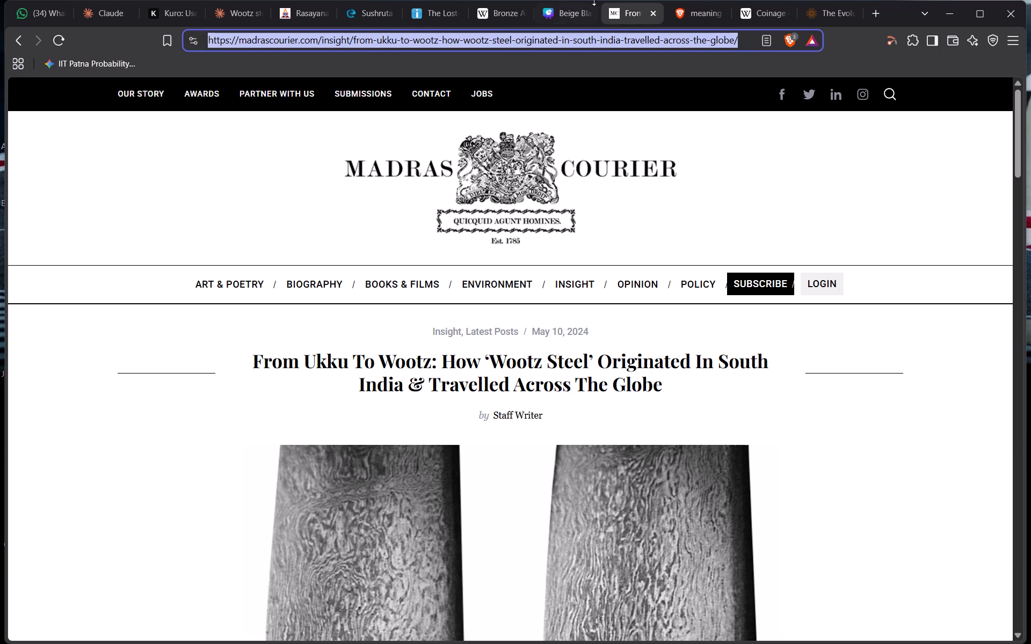
Look through the Madras Courier article for its pictures and examine the credit caption on the blade-pattern image.
scroll(478, 304, "down", 7)
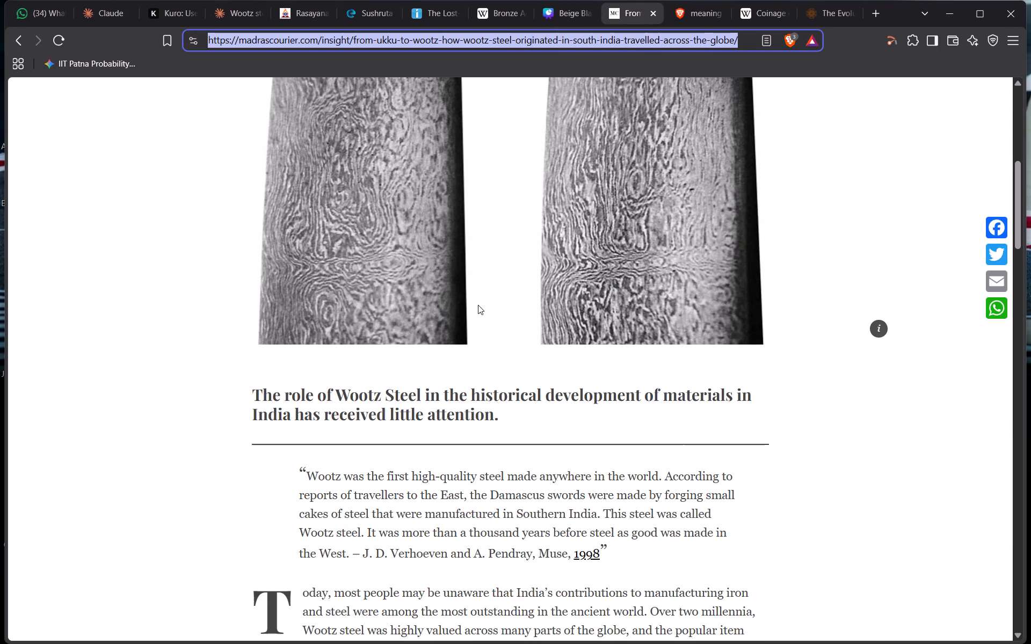
scroll(478, 305, "down", 4)
scroll(476, 301, "up", 2)
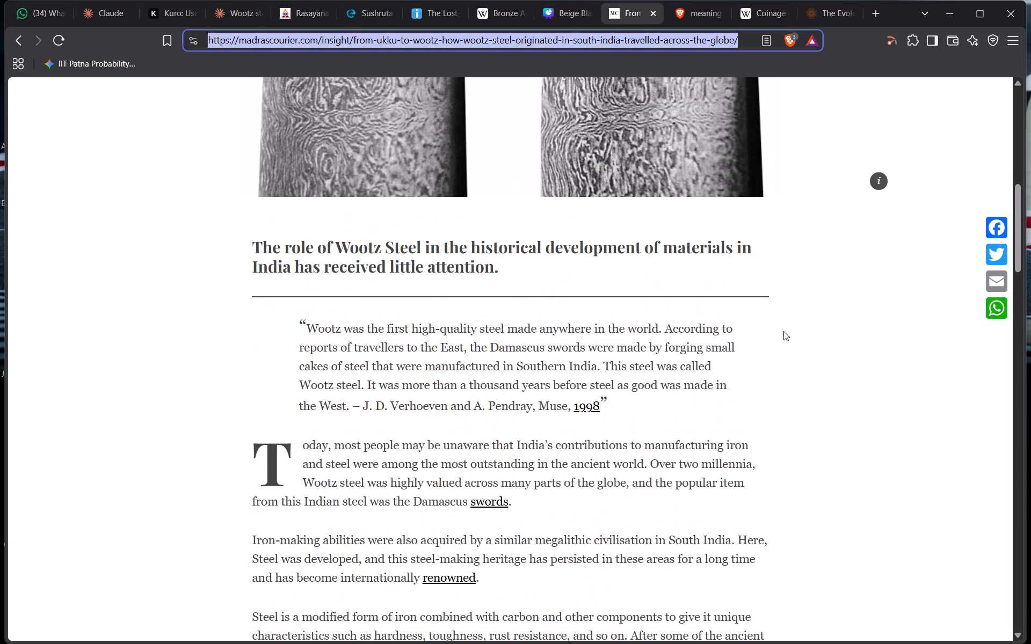
left_click(787, 332)
scroll(788, 335, "down", 20)
scroll(788, 335, "down", 11)
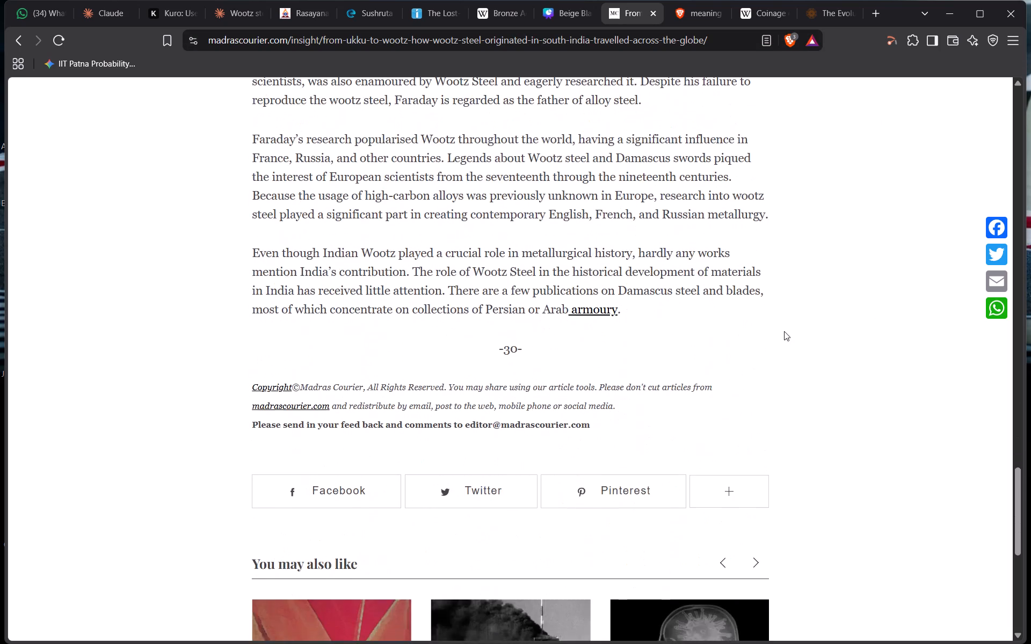
scroll(784, 331, "down", 1)
scroll(635, 314, "up", 15)
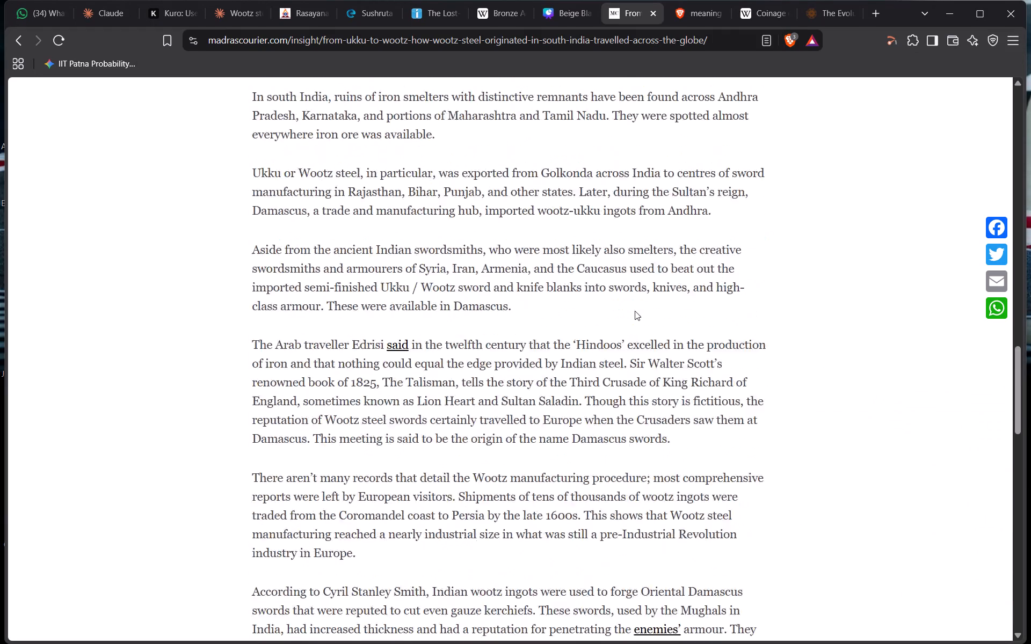
scroll(635, 311, "up", 17)
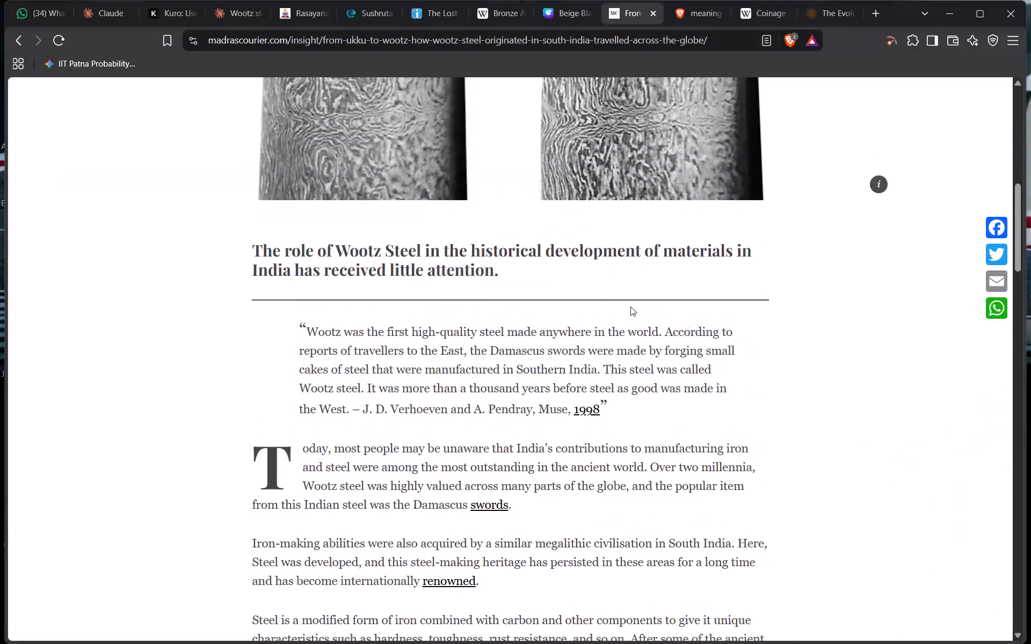
scroll(630, 306, "up", 5)
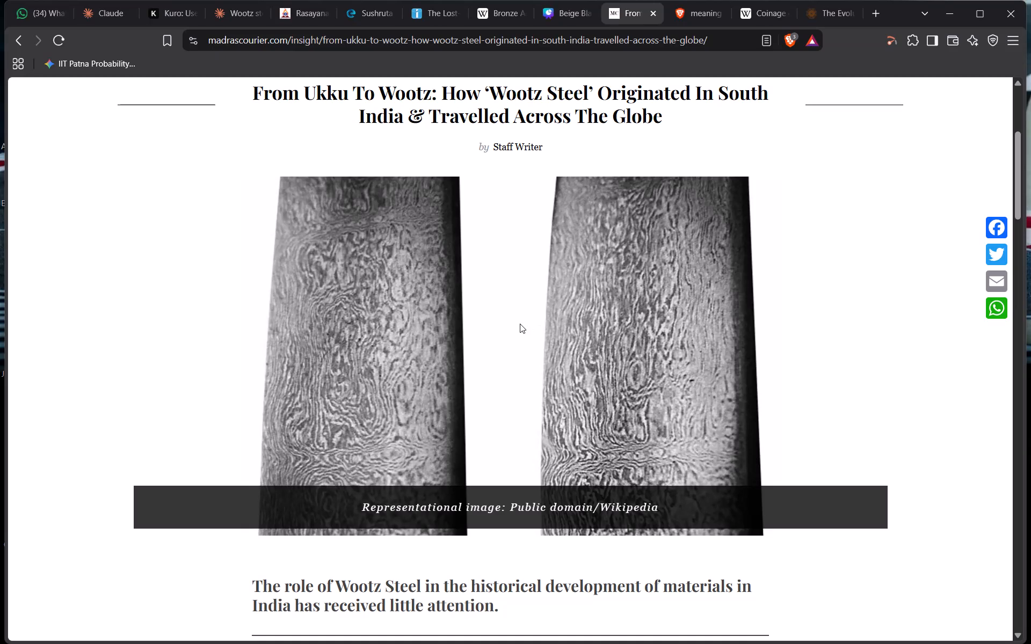
left_click(526, 504)
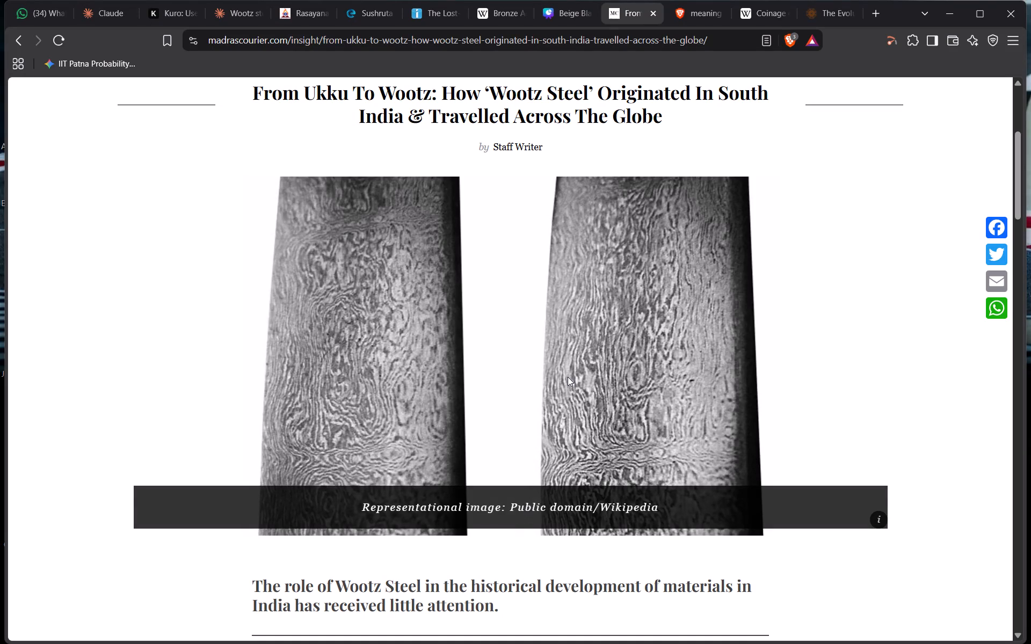
left_click(568, 377)
right_click(550, 450)
left_click(664, 507)
left_click_drag(664, 507, 470, 508)
In Canva, add a body text box to the Wootz Steel slide reading "source:" followed by the copied Madras Courier address.
left_click(561, 10)
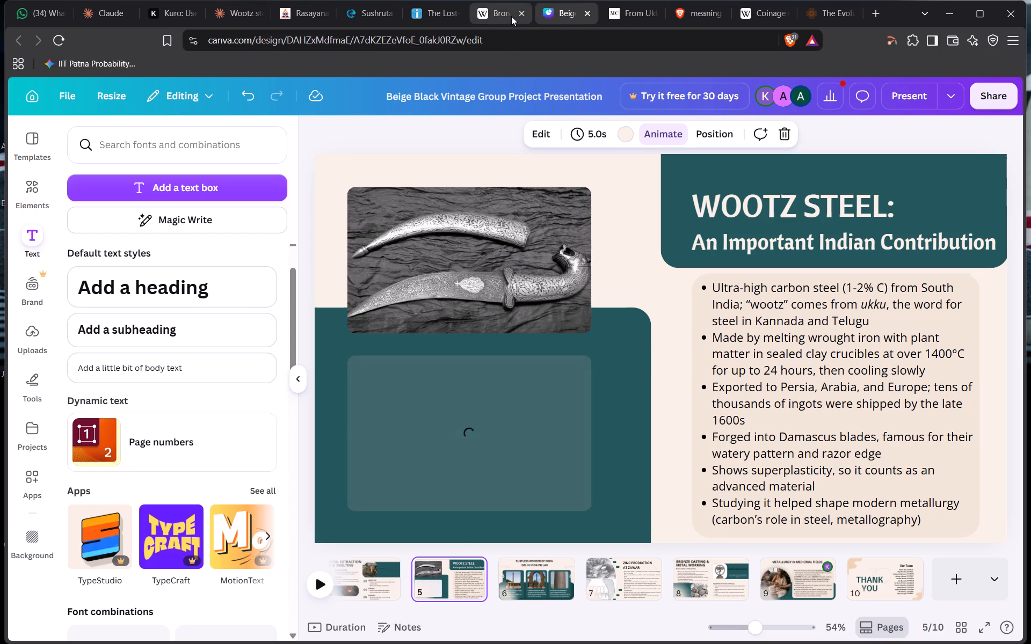
left_click(503, 15)
left_click(573, 16)
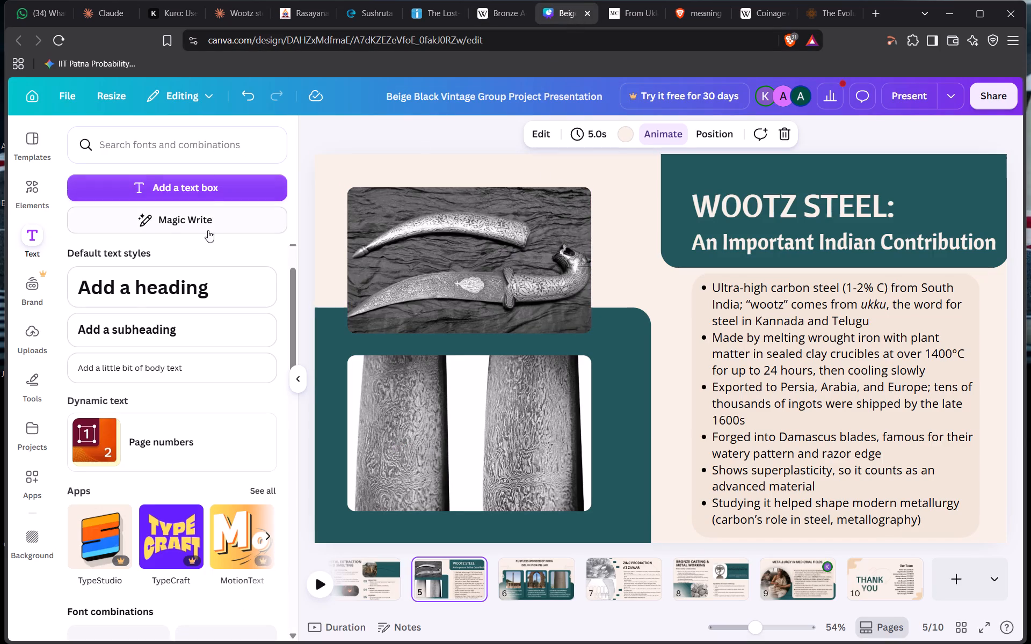
left_click(135, 368)
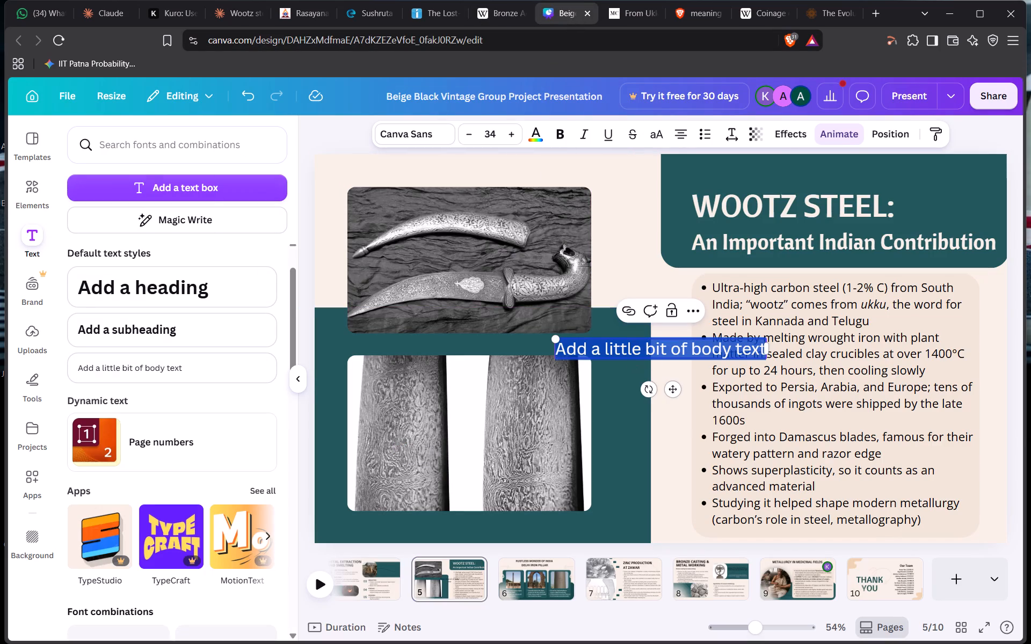
left_click_drag(677, 336, 678, 336)
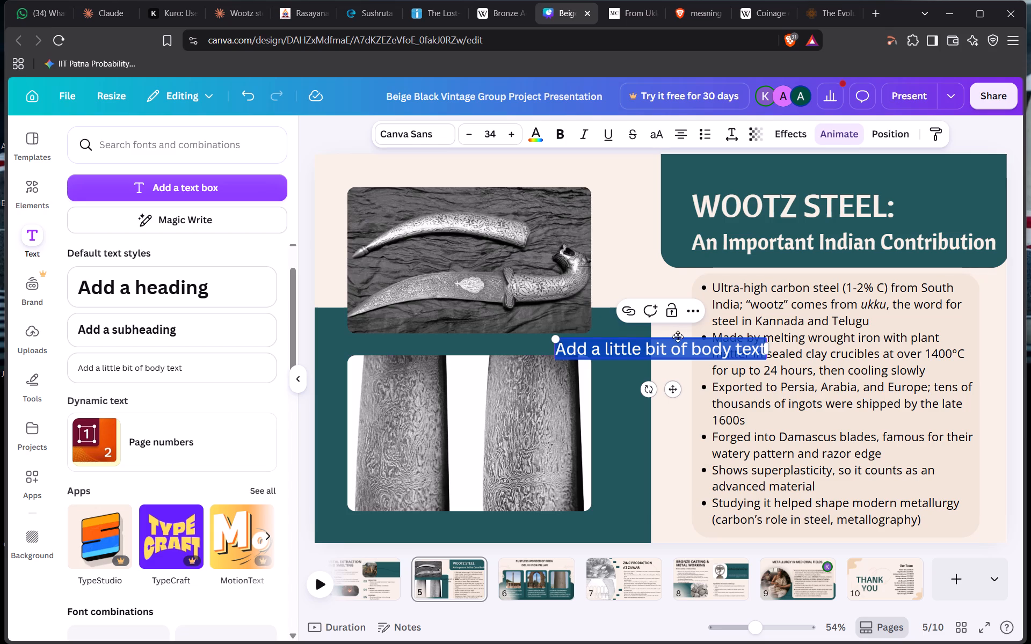
left_click_drag(678, 336, 688, 153)
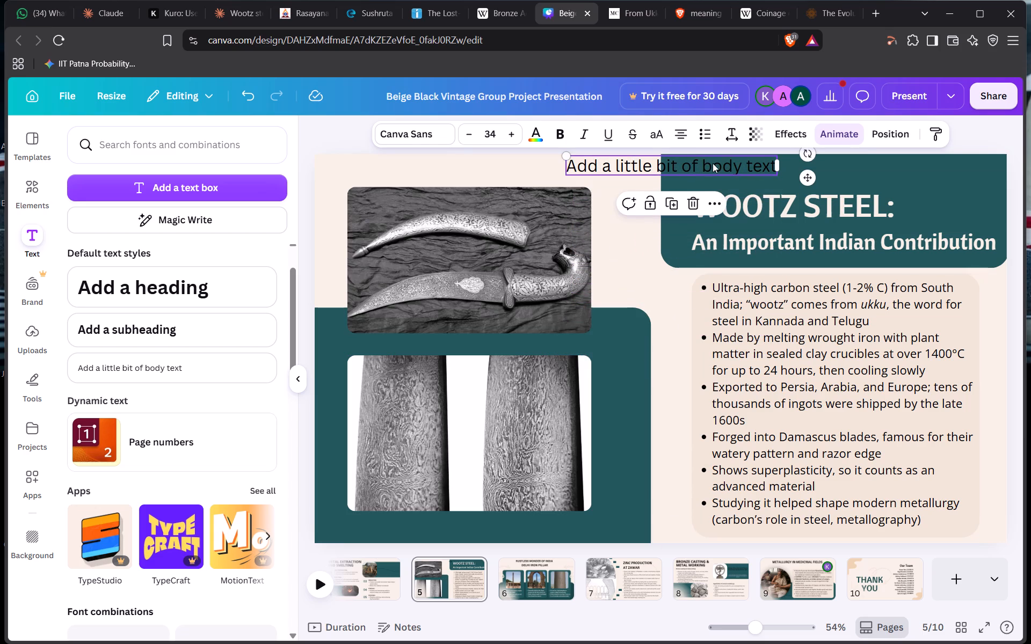
left_click(714, 163)
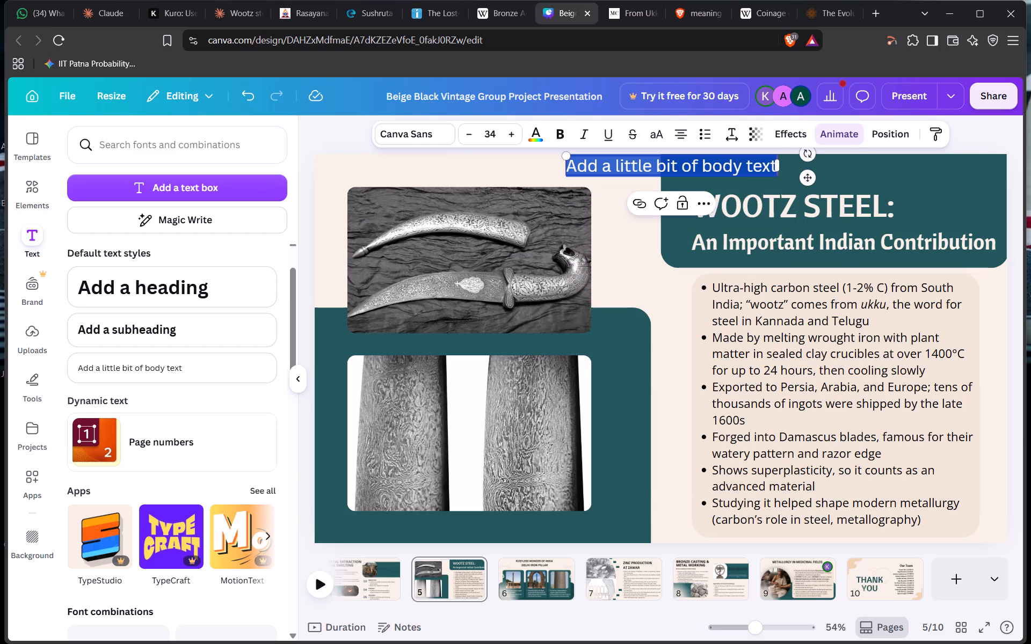
key("ctrl+v")
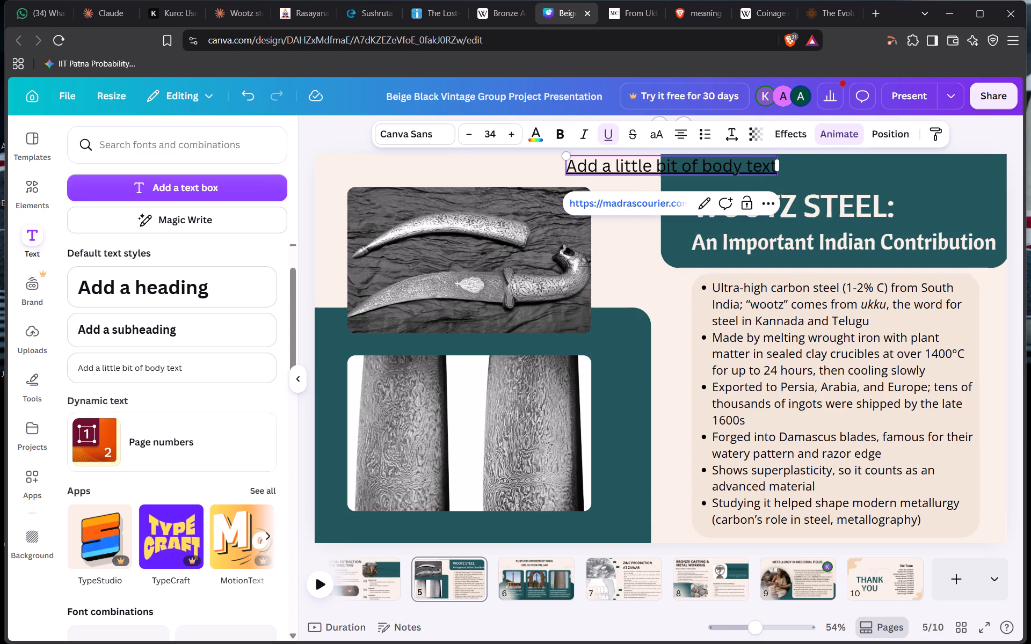
key("ctrl+a")
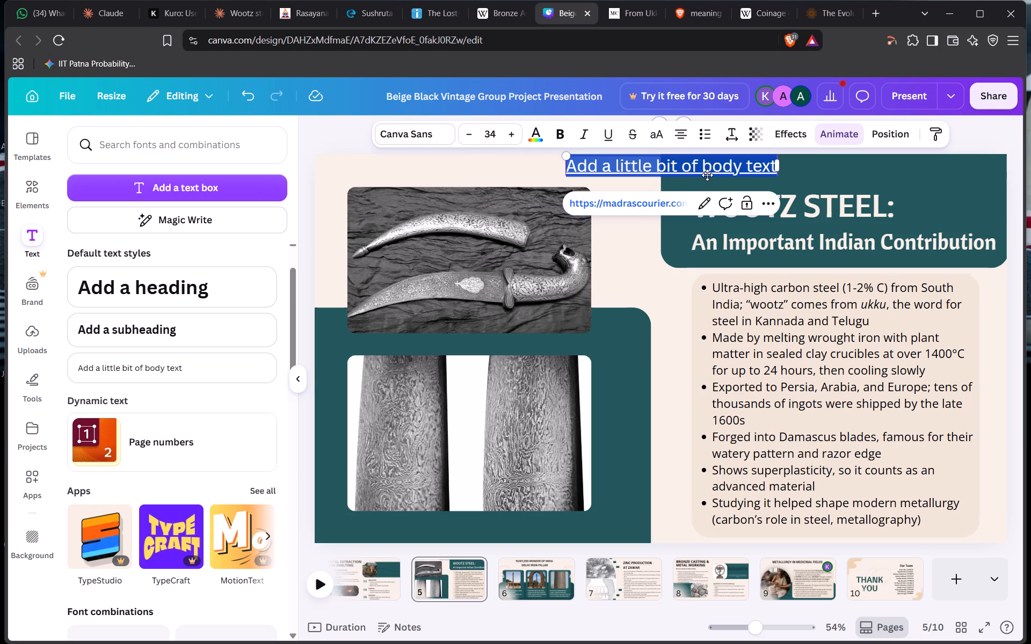
type("sp")
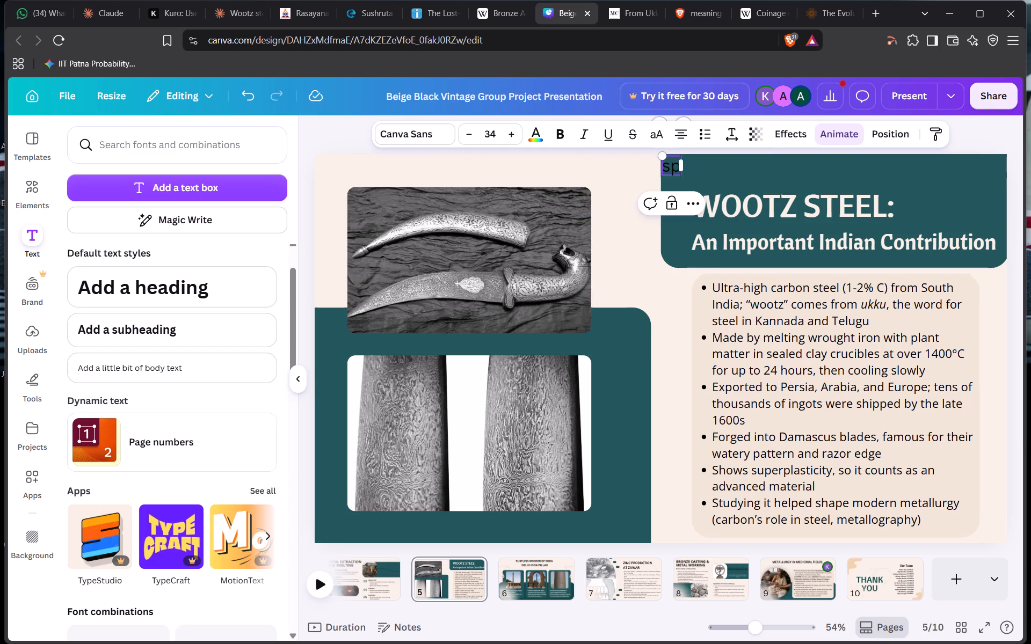
key("BackSpace")
type("ource")
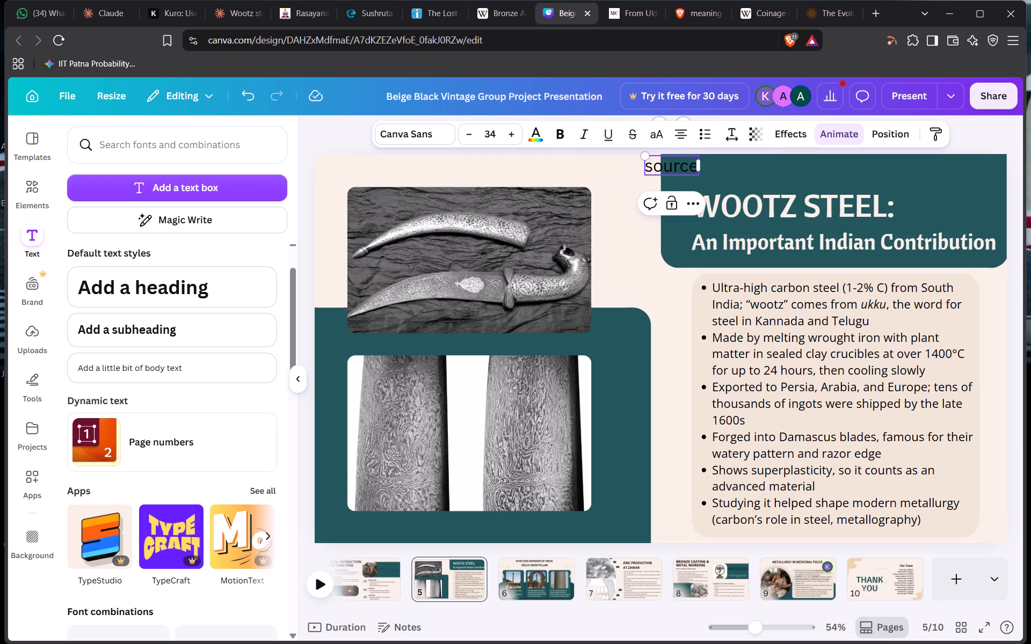
key("shift+colon")
key("ctrl+v")
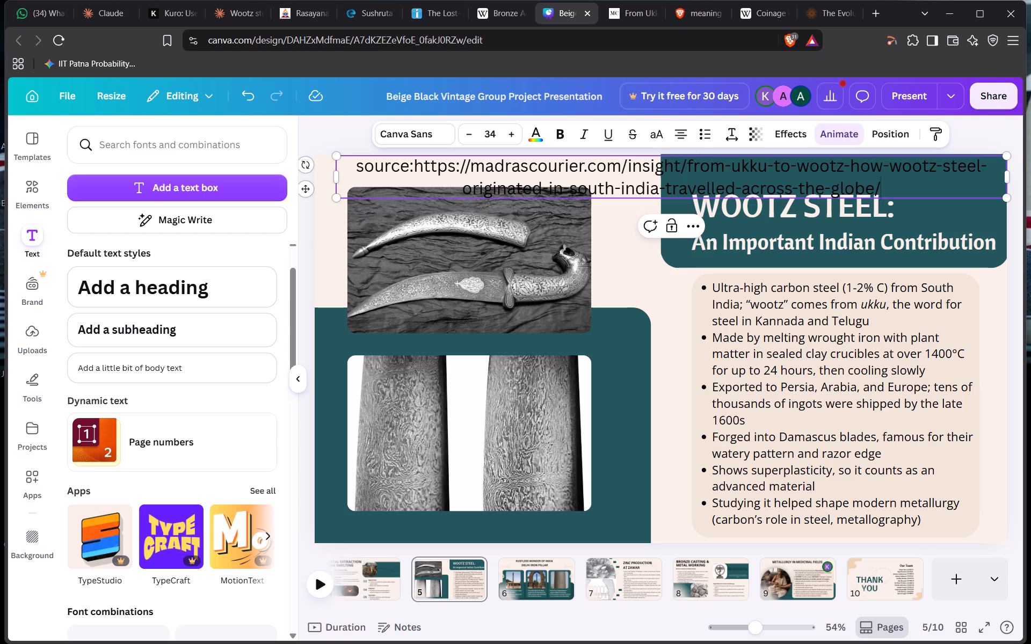
Set the source credit's font size to 16.
left_click(497, 137)
type("14")
key("Return")
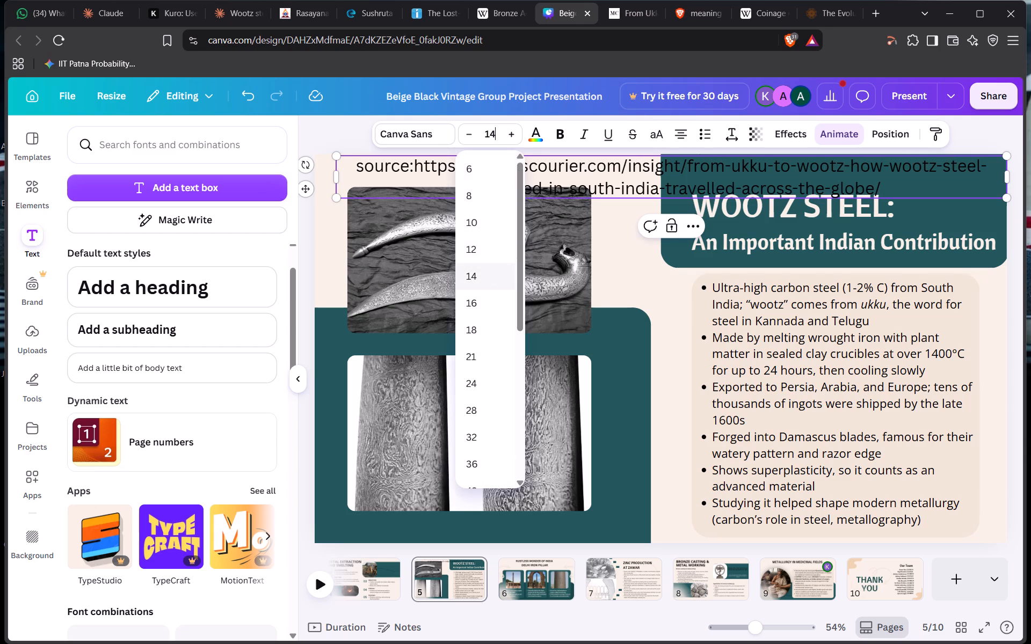
left_click(499, 130)
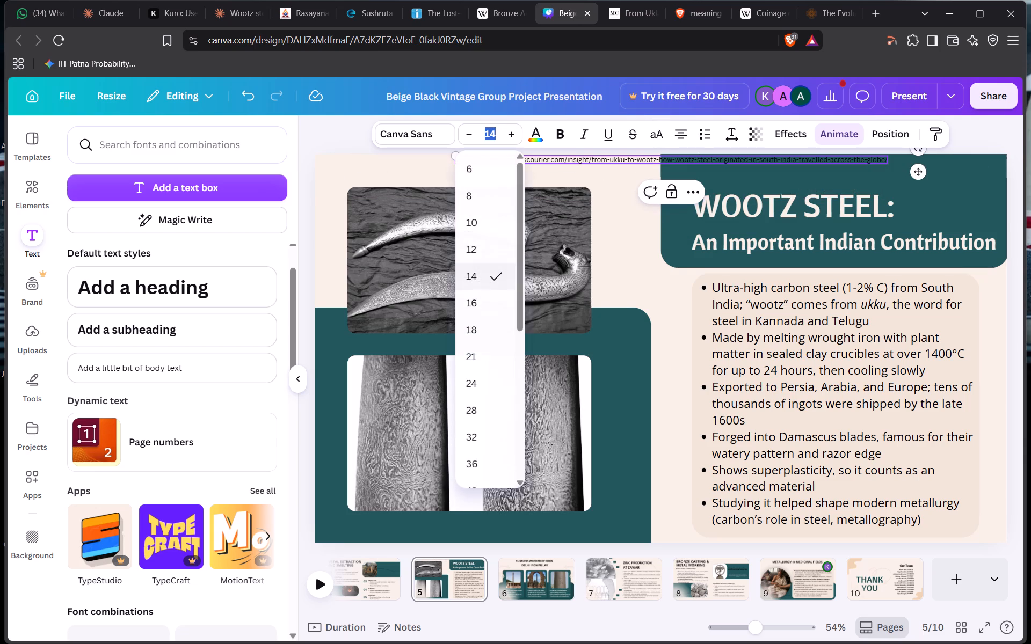
left_click(514, 132)
left_click(514, 132)
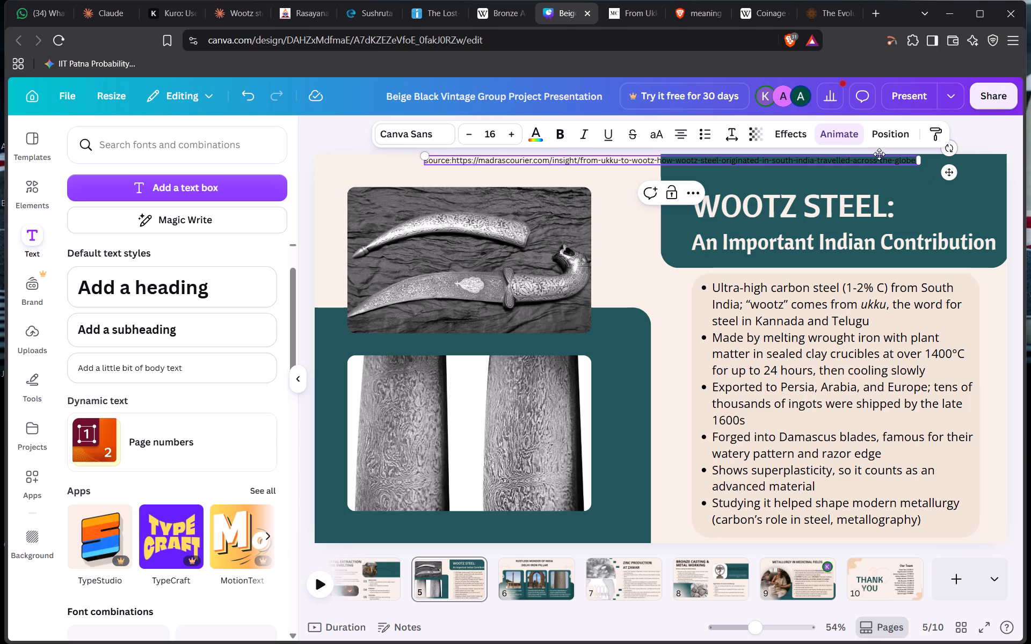
Narrow the source credit so it wraps onto two lines and place it just beneath the lower blade-pattern picture.
left_click_drag(920, 160, 874, 170)
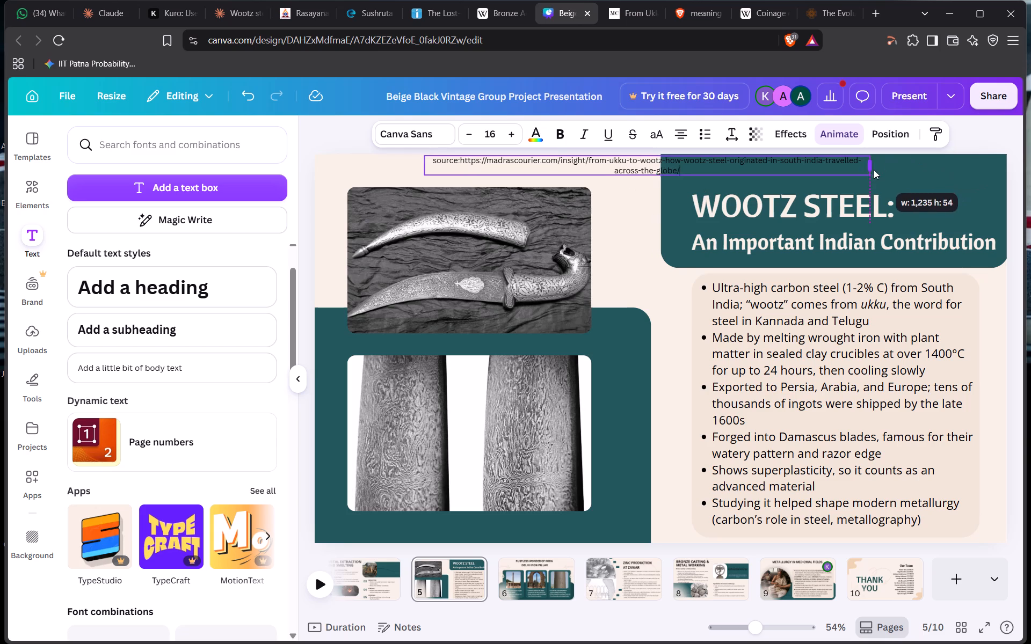
left_click_drag(874, 170, 693, 177)
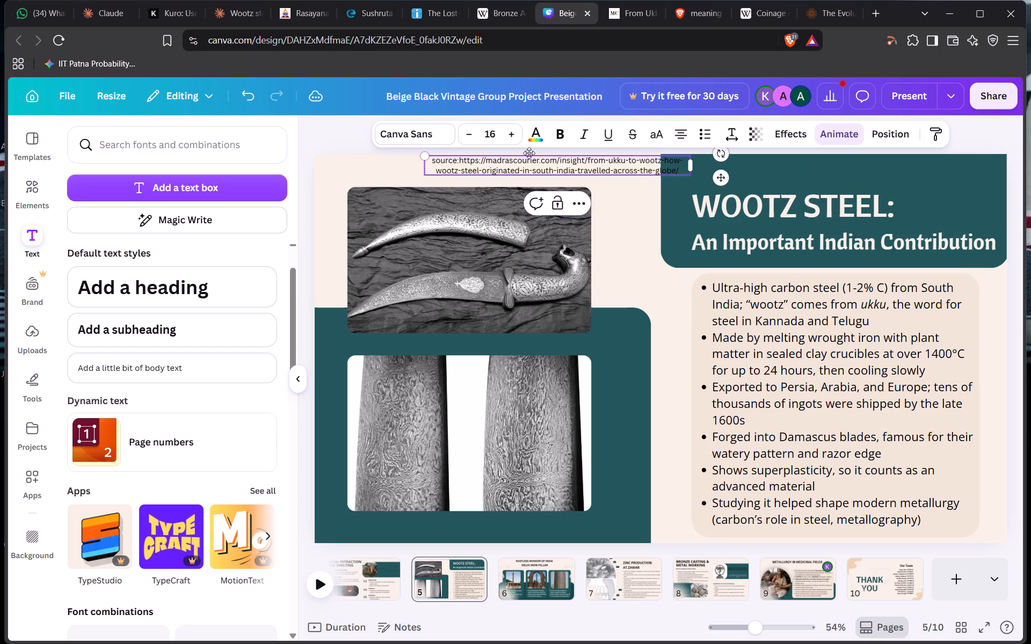
left_click_drag(551, 154, 461, 426)
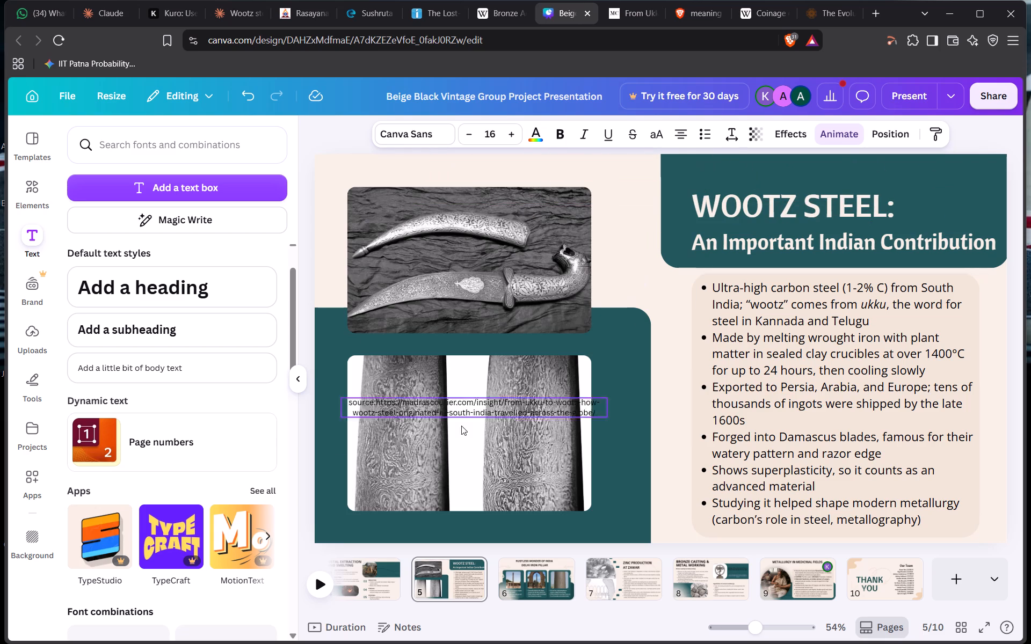
left_click_drag(461, 426, 456, 514)
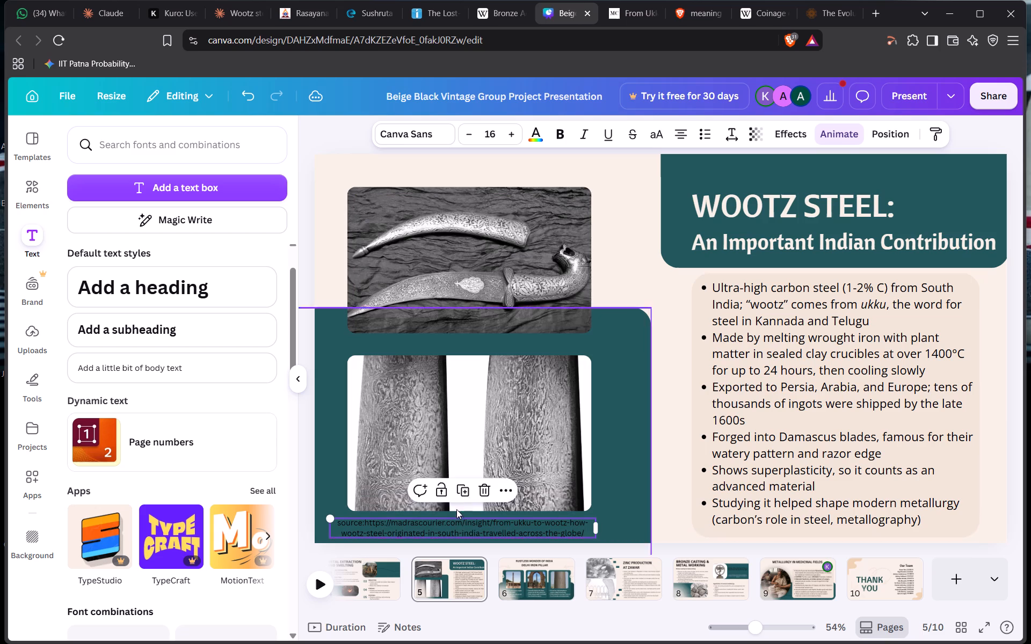
left_click(621, 215)
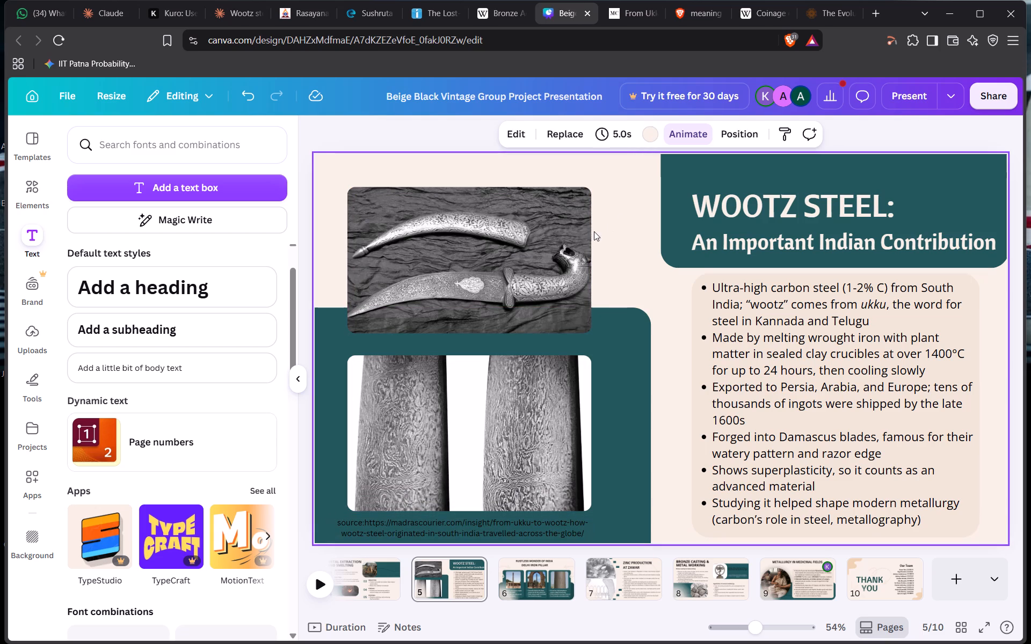
Italicise the source credit beneath the blade-pattern picture.
left_click(342, 517)
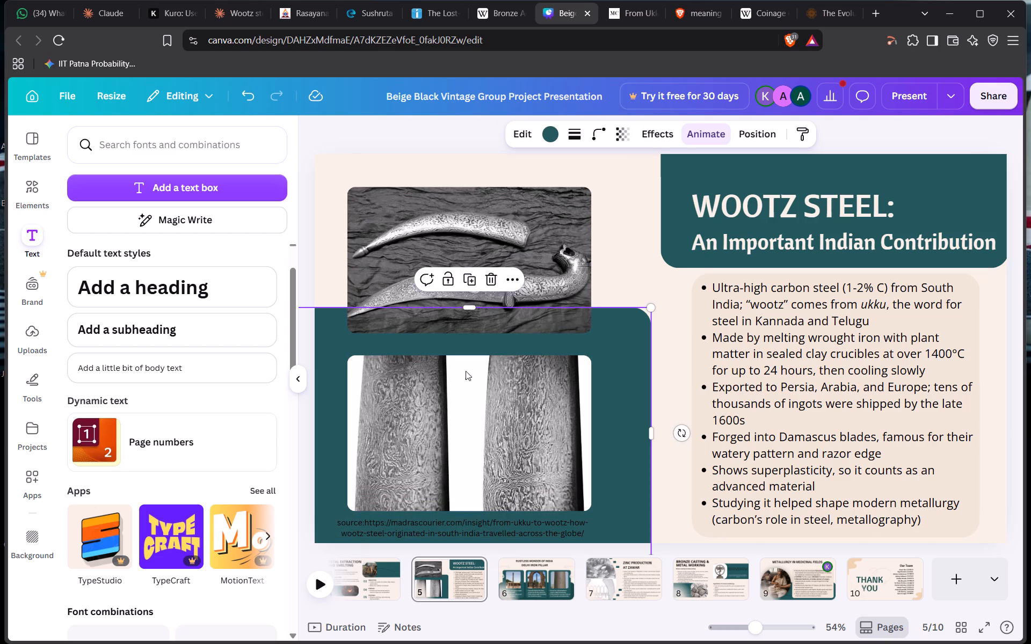
left_click(408, 529)
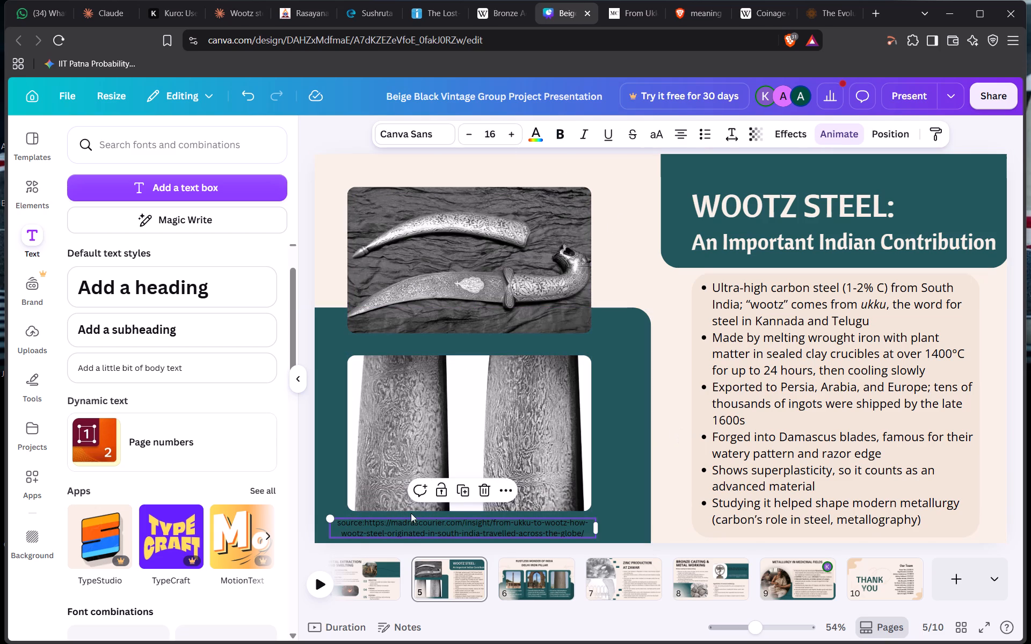
key("ctrl+i")
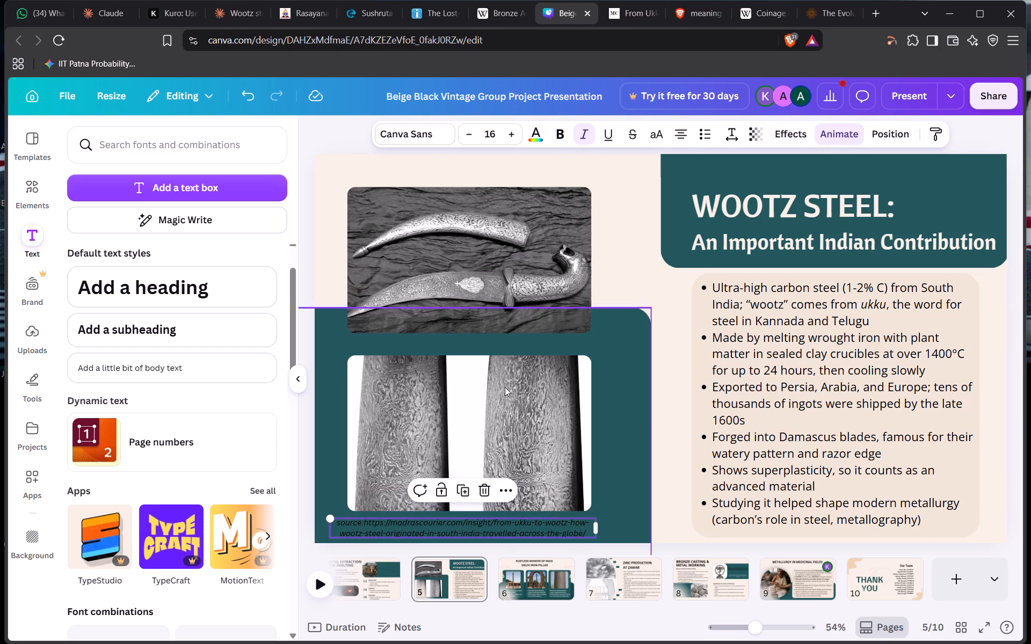
Review the slides from Zinc Production back to Introduction to Ancient Metallurgy, checking which pictures still need a source credit.
left_click(633, 252)
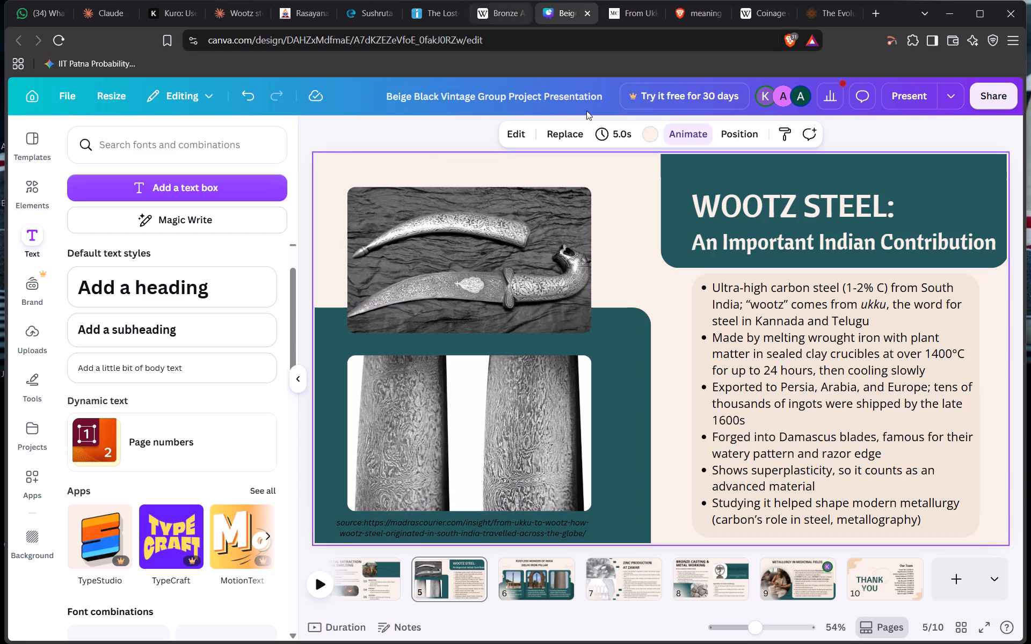
left_click(730, 573)
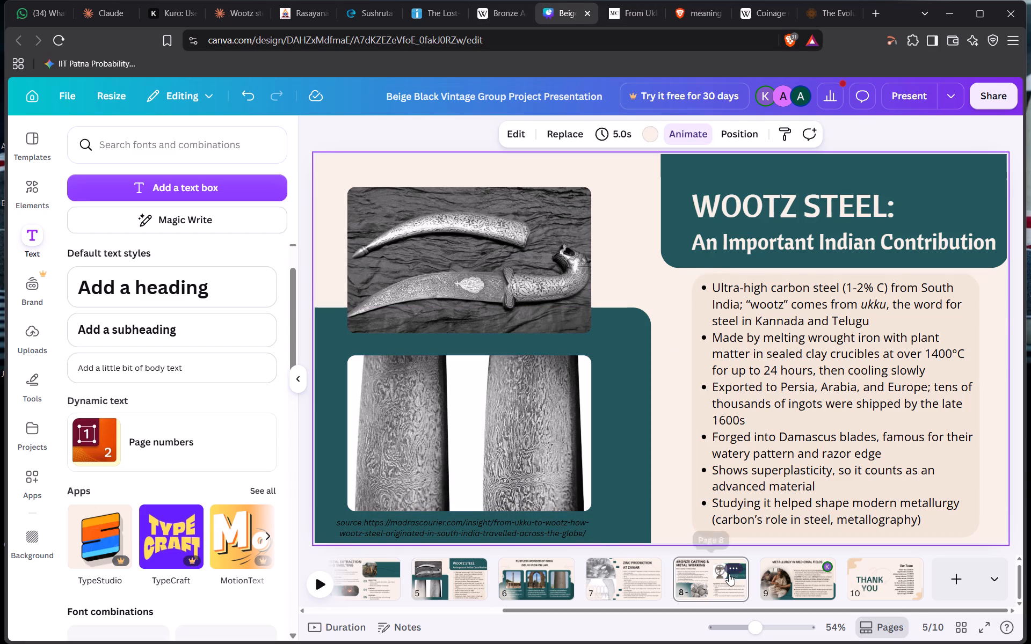
left_click(636, 587)
left_click(534, 594)
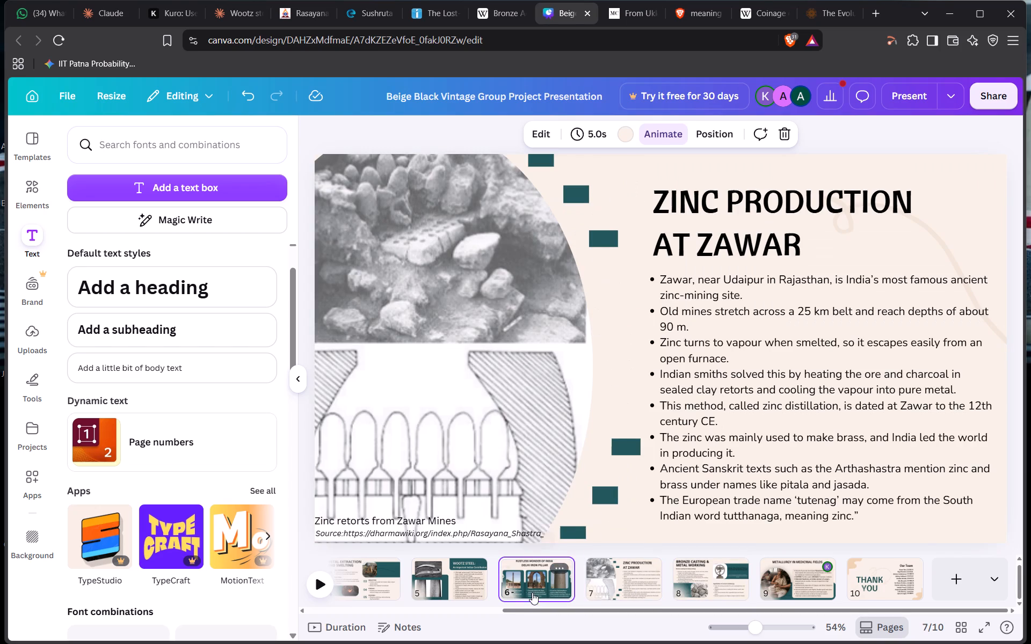
left_click(445, 581)
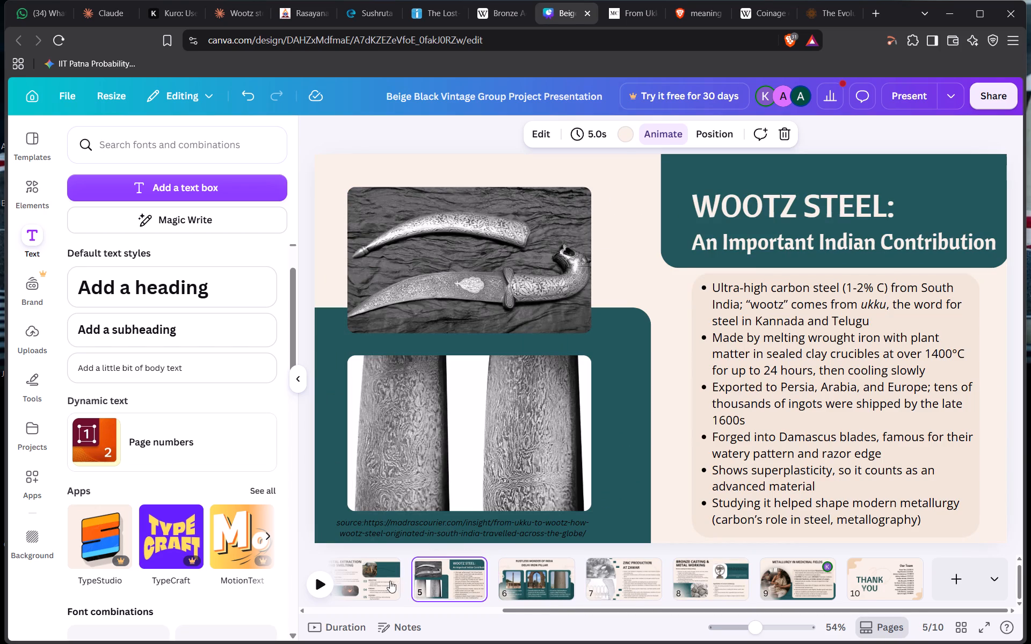
scroll(376, 579, "up", 1)
left_click(419, 579)
scroll(396, 582, "up", 1)
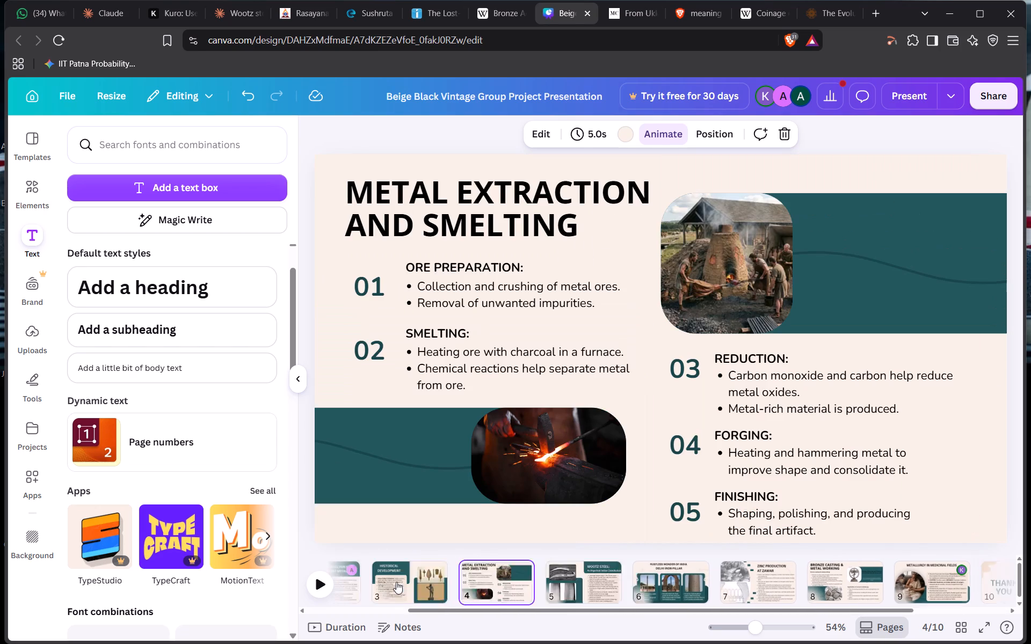
scroll(396, 582, "up", 1)
left_click(401, 578)
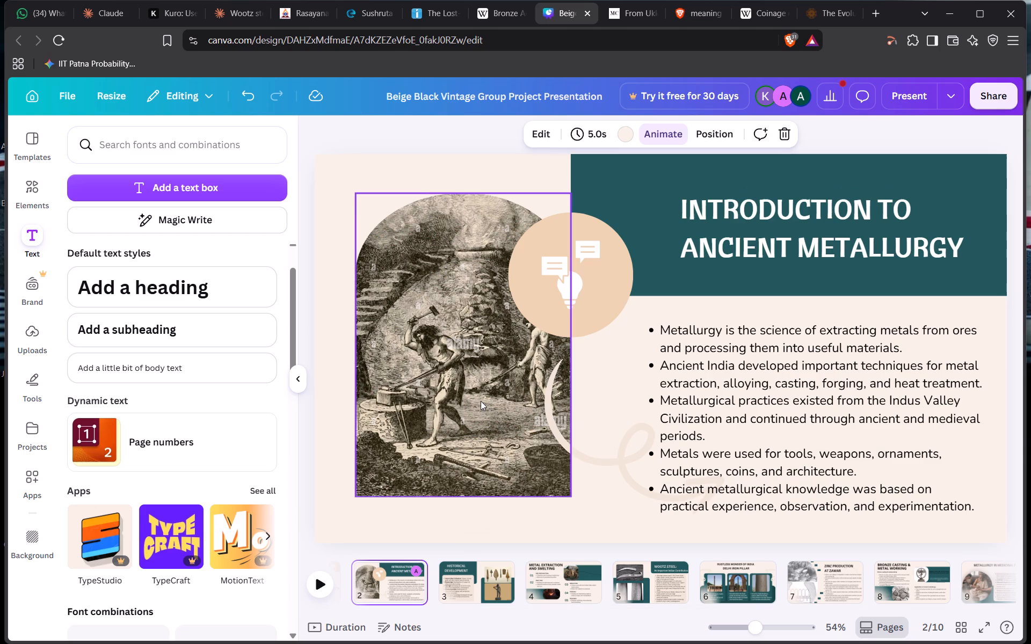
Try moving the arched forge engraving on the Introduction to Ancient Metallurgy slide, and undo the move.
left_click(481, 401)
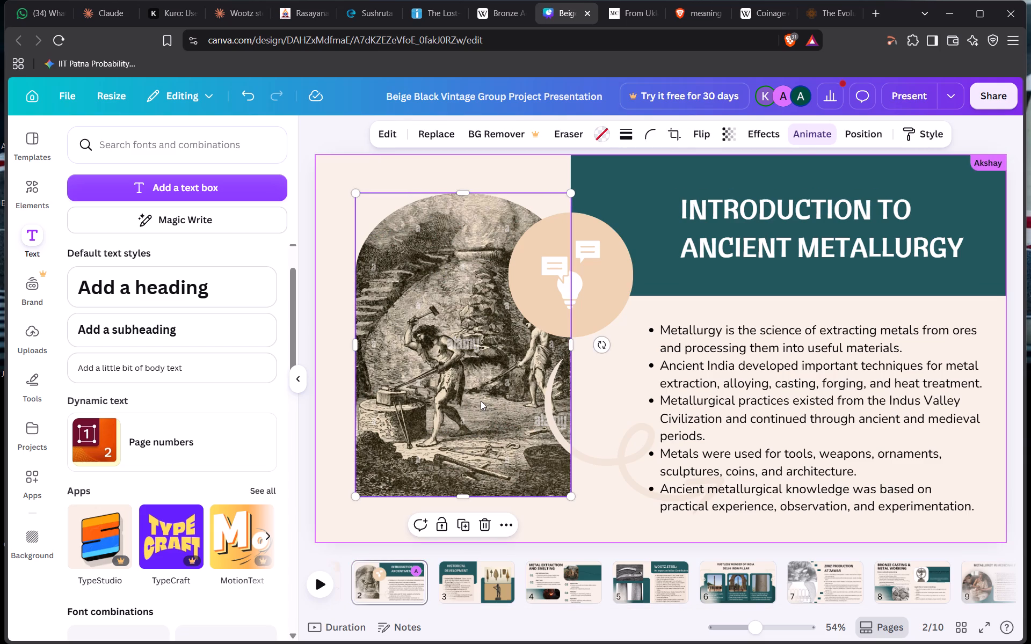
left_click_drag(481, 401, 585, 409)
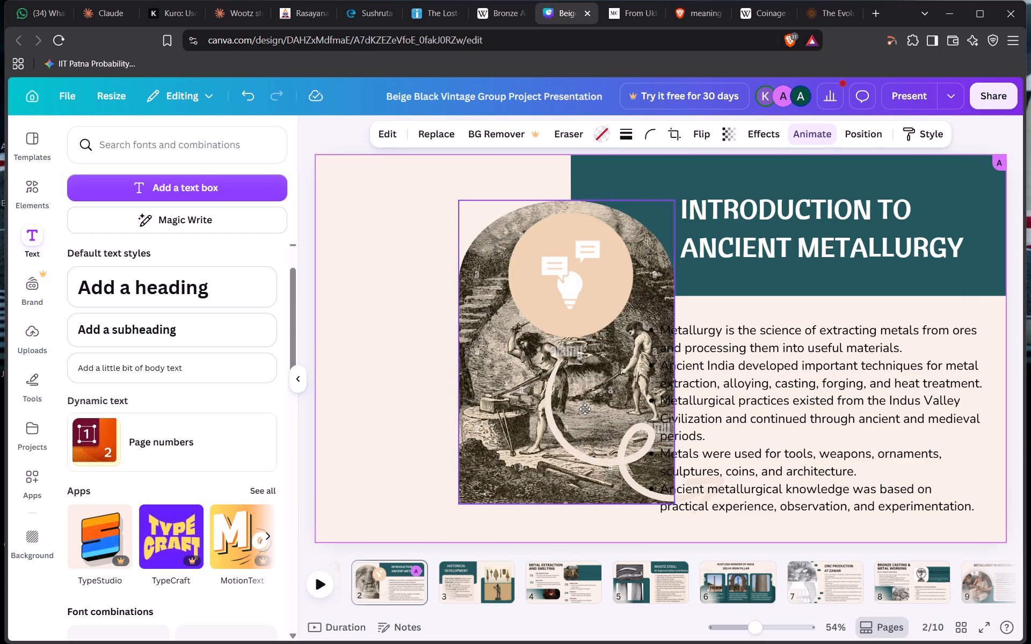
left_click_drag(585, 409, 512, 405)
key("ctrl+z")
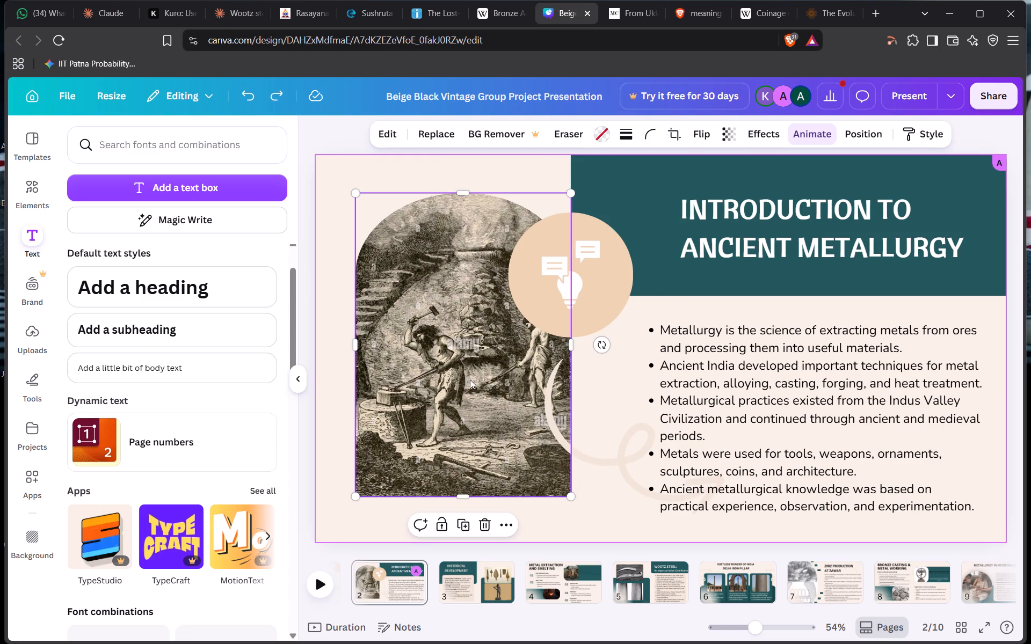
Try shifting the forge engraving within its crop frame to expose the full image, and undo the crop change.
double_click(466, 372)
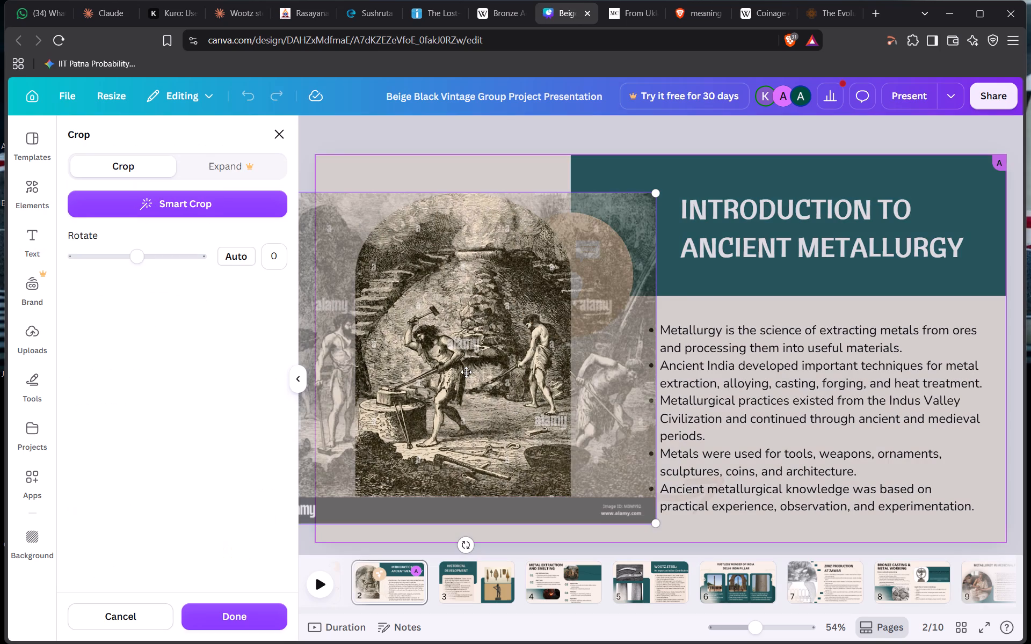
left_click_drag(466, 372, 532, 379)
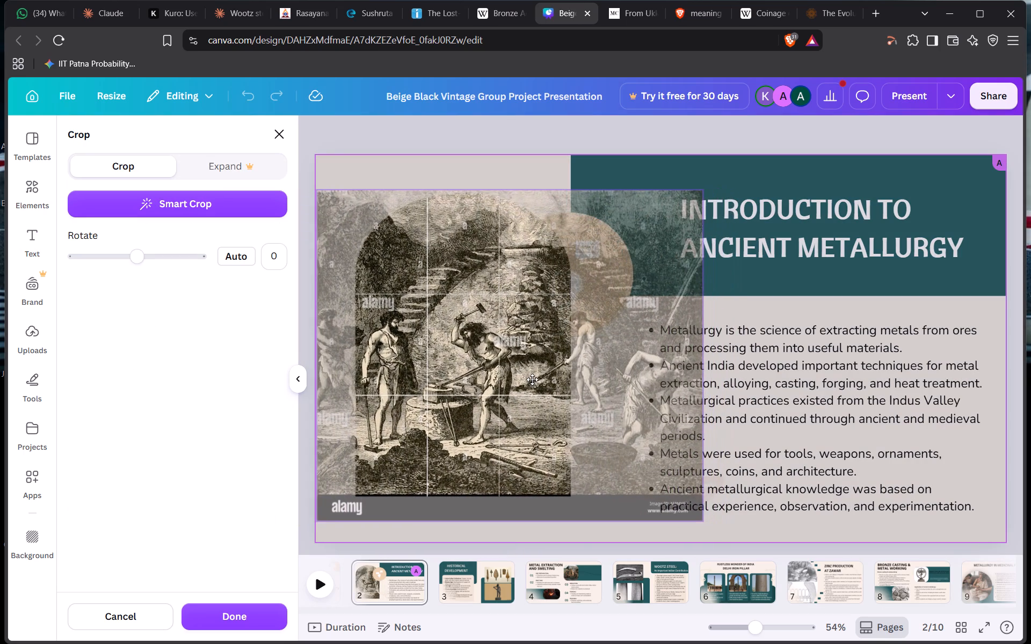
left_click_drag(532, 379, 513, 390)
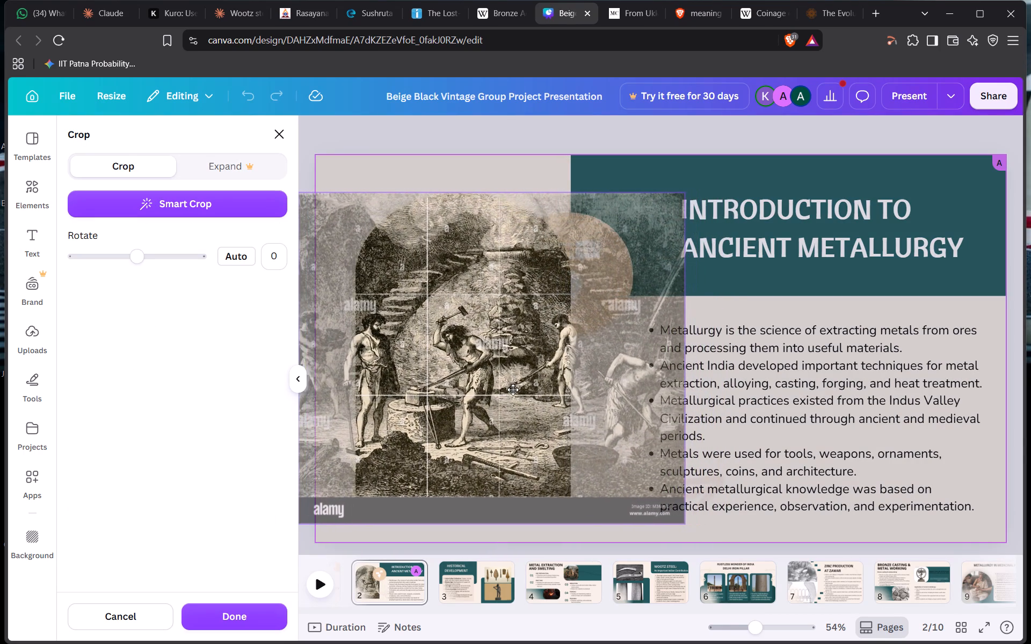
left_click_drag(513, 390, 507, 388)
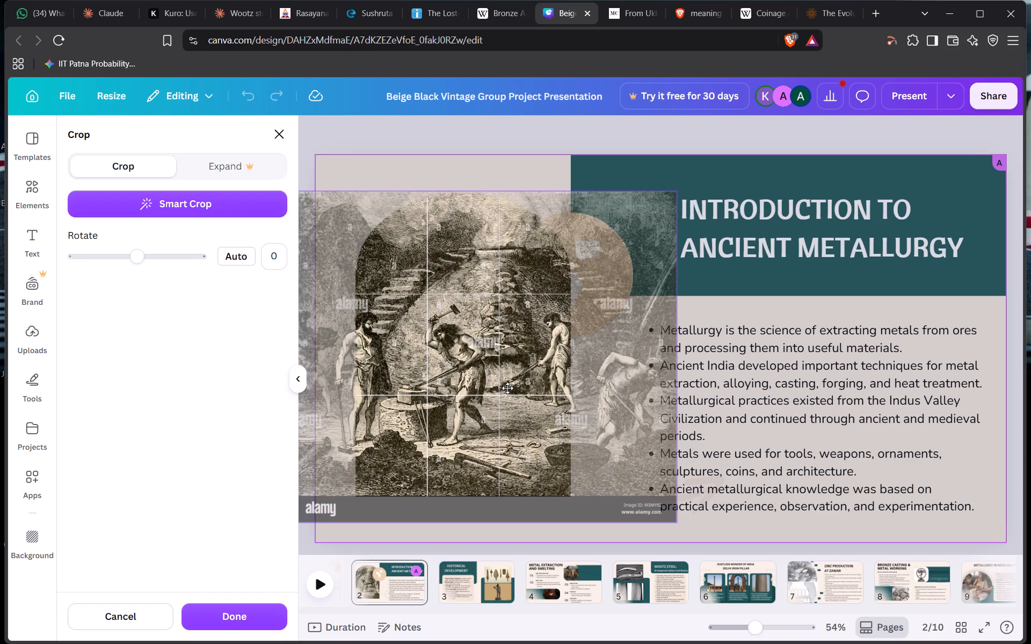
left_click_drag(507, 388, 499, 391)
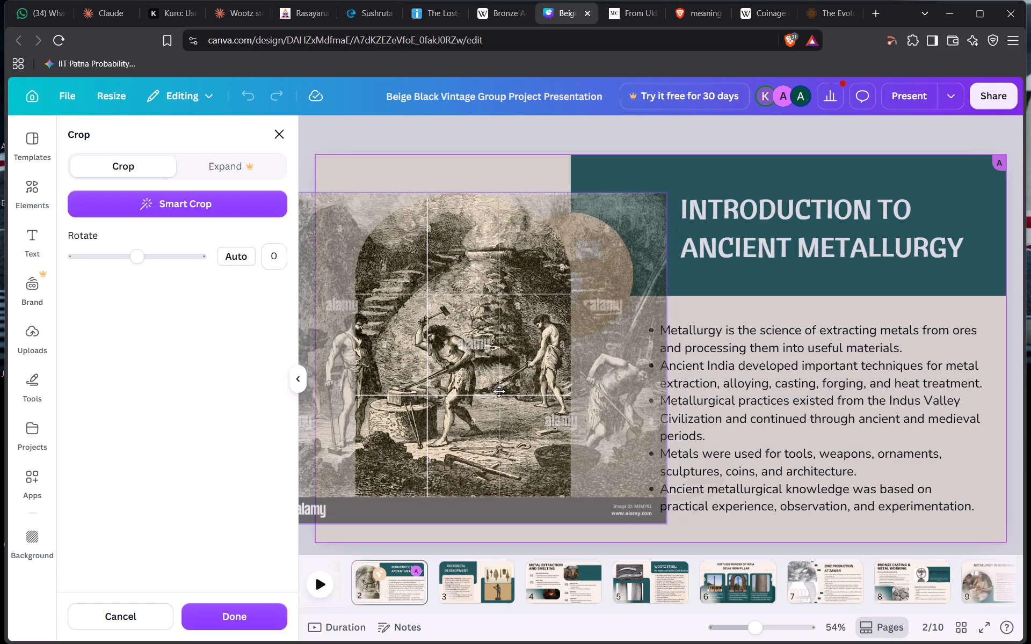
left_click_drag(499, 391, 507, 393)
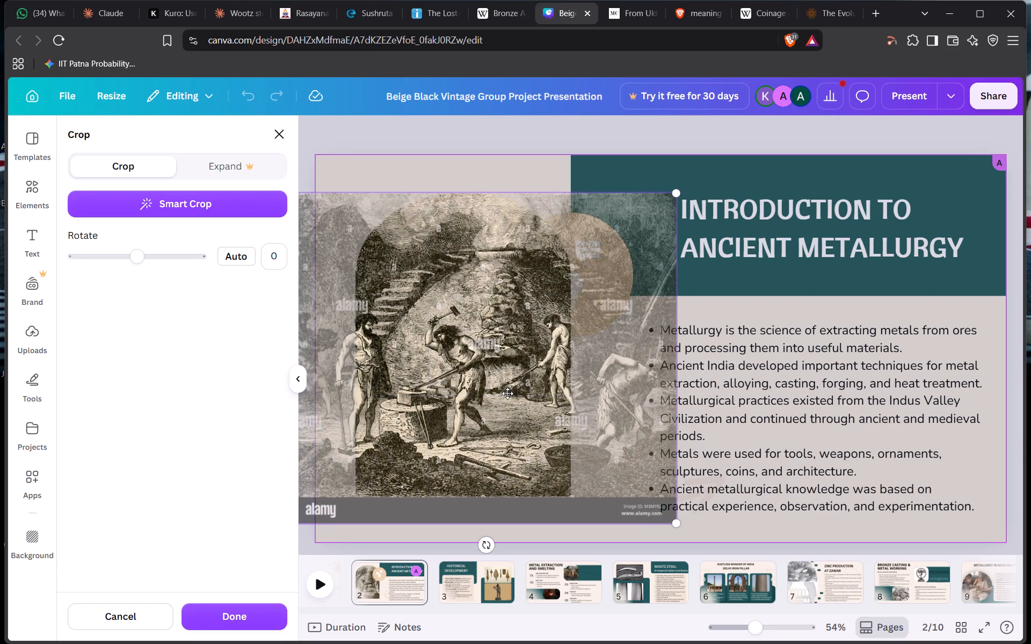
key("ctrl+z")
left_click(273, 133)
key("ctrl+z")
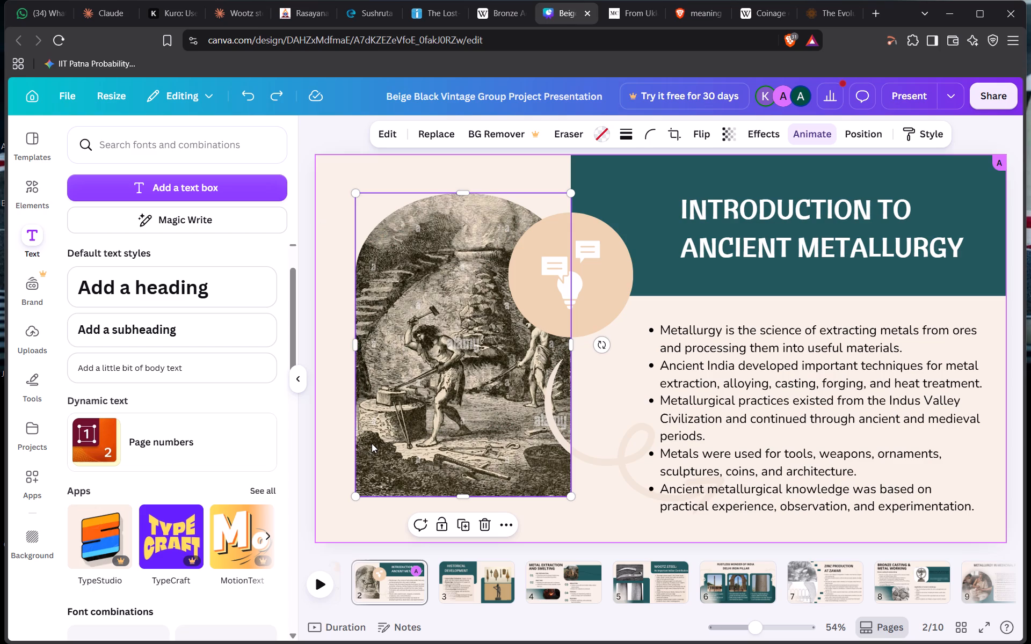
left_click(163, 370)
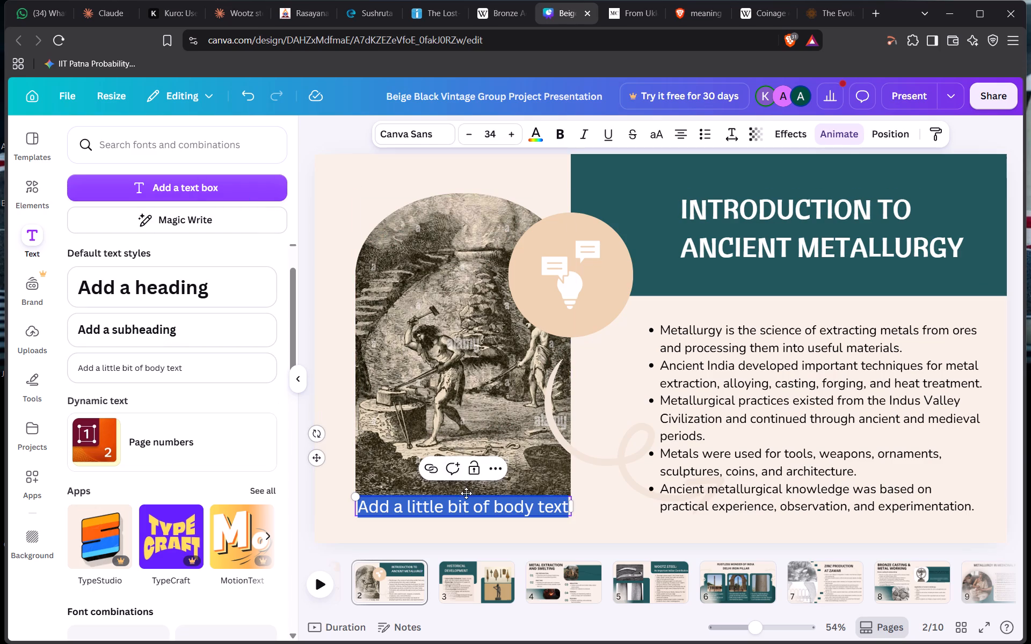
type("Sou")
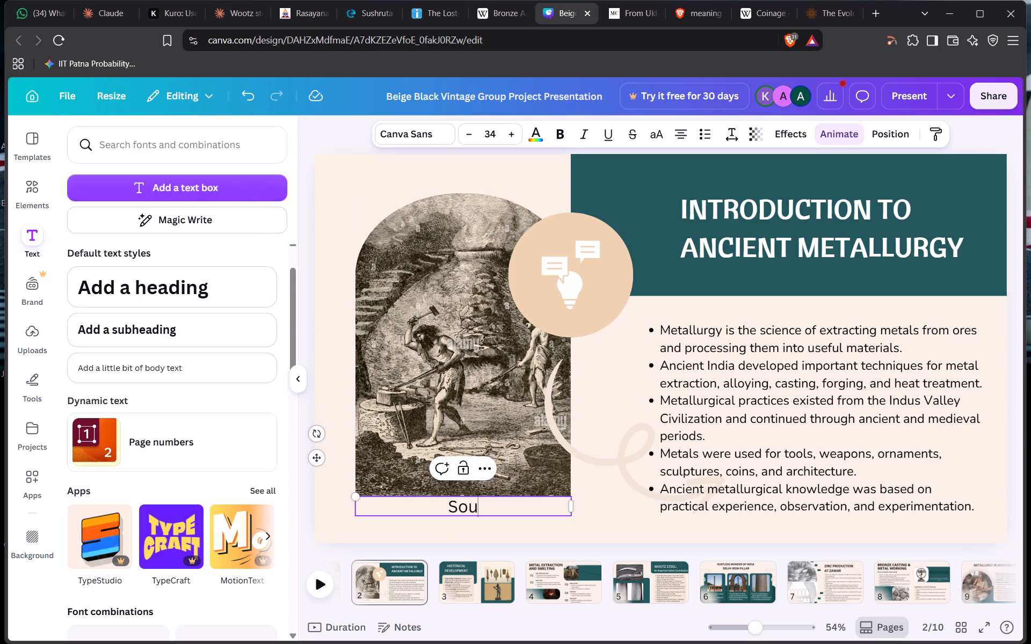
type("rce")
key("shift+colon")
type("www.")
type("alam")
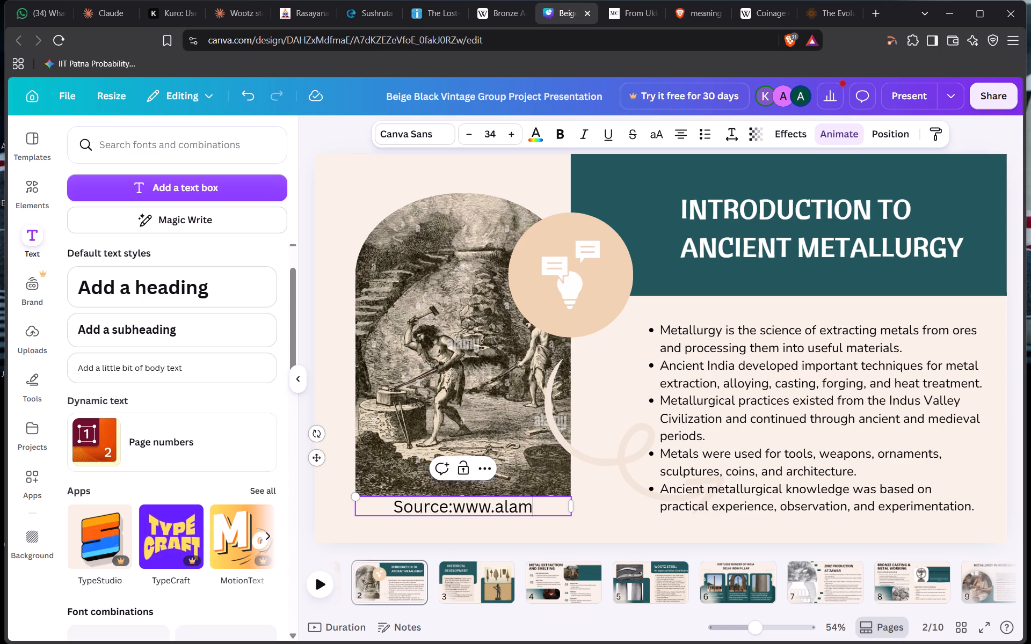
type("y.com")
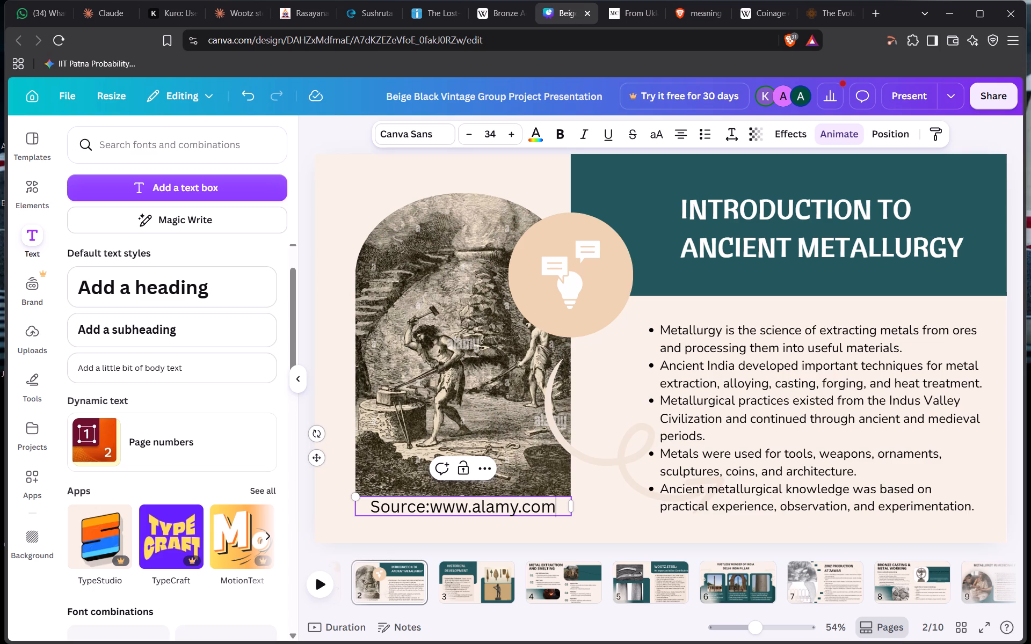
Set the Alamy source credit's font size to 16.
left_click(499, 135)
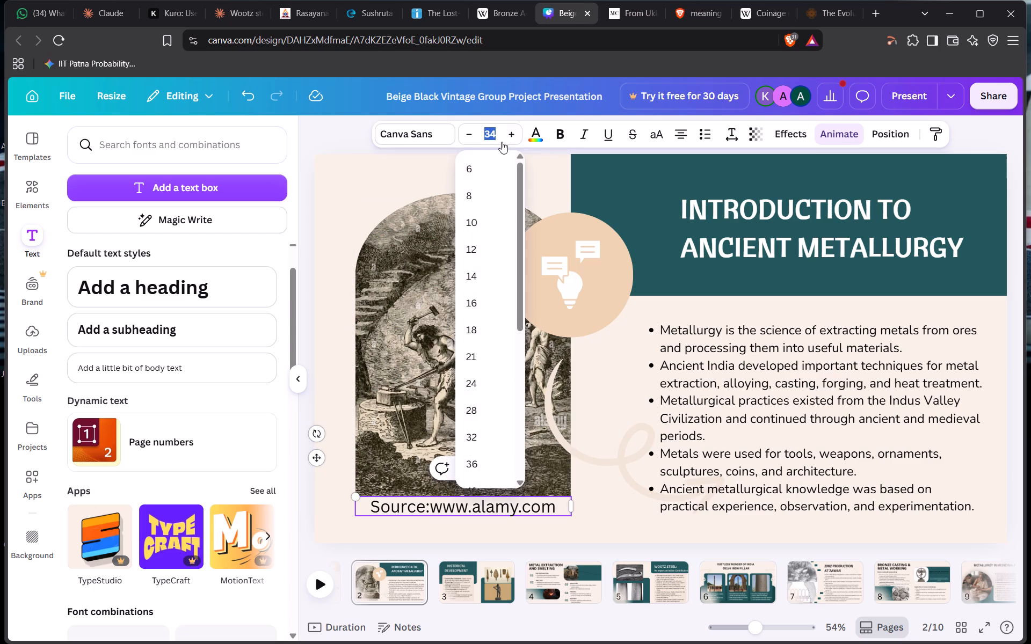
type("16")
key("Return")
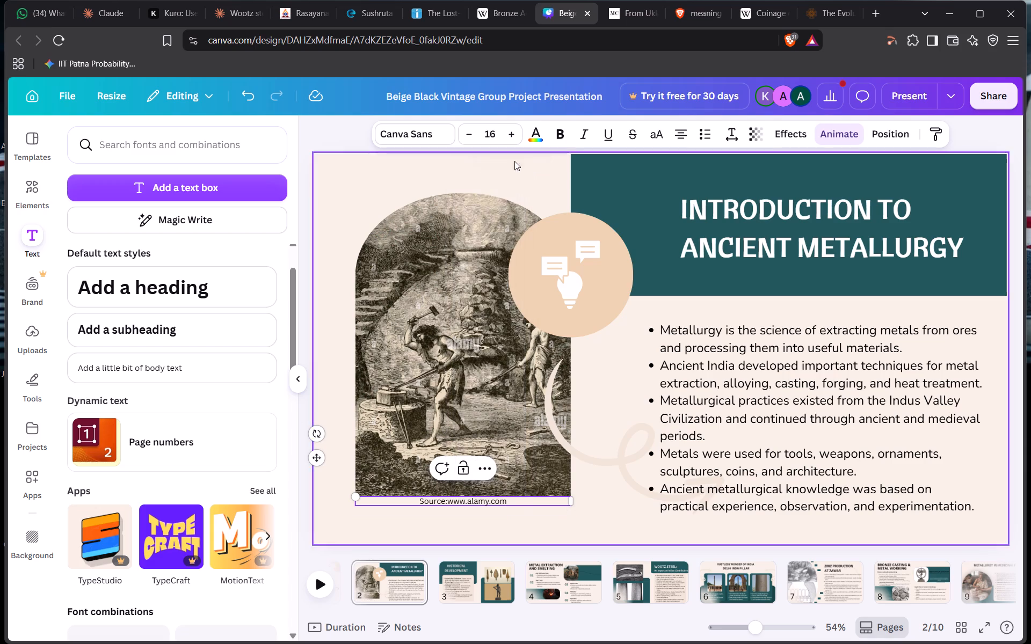
Italicise the whole Alamy source credit beneath the forge engraving and deselect it.
left_click(582, 128)
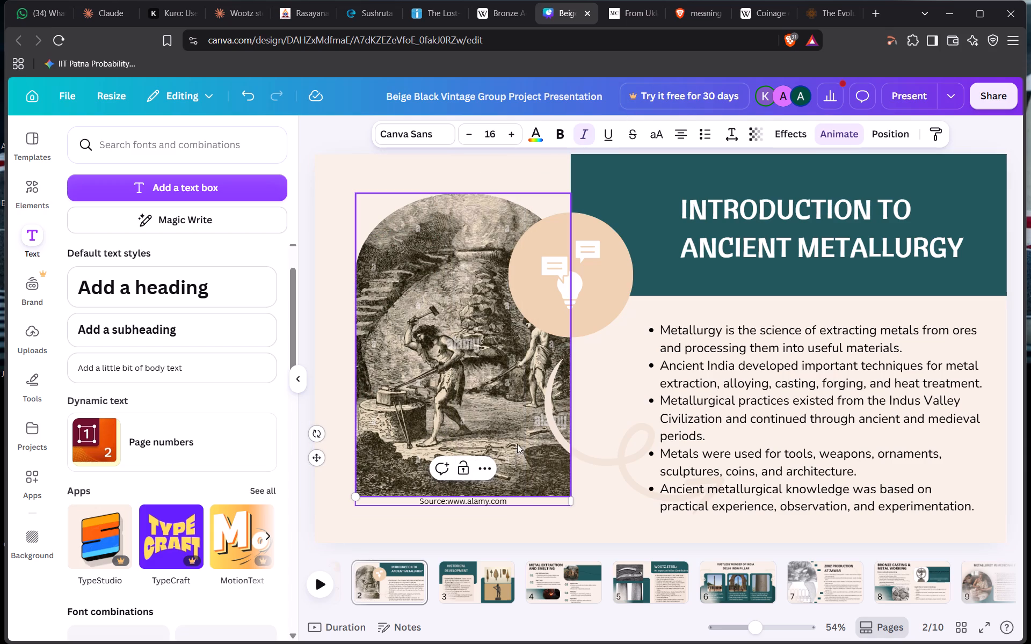
key("ctrl+a")
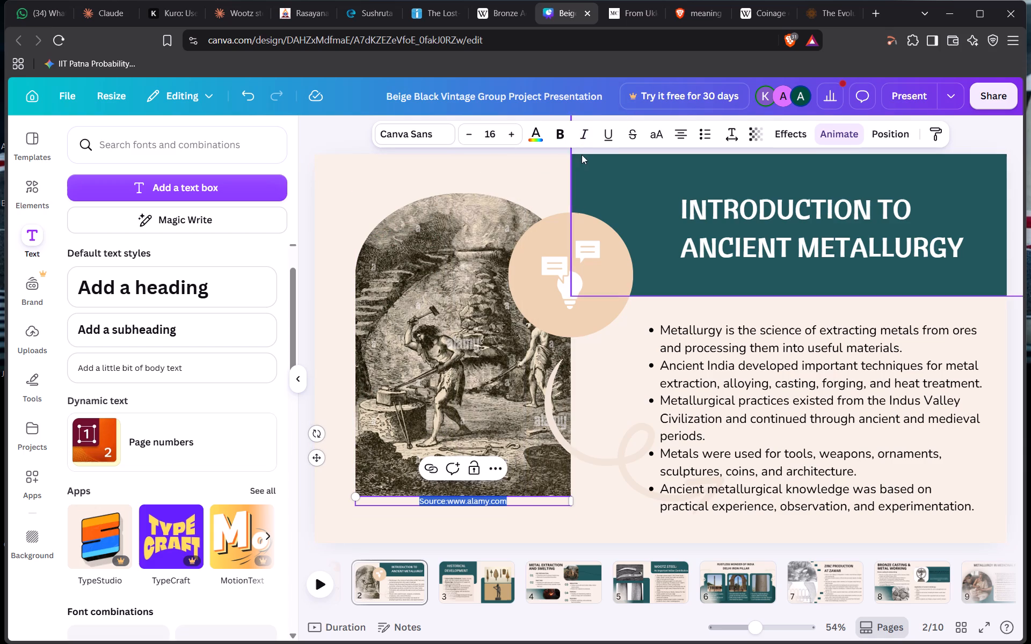
left_click(583, 133)
left_click(619, 455)
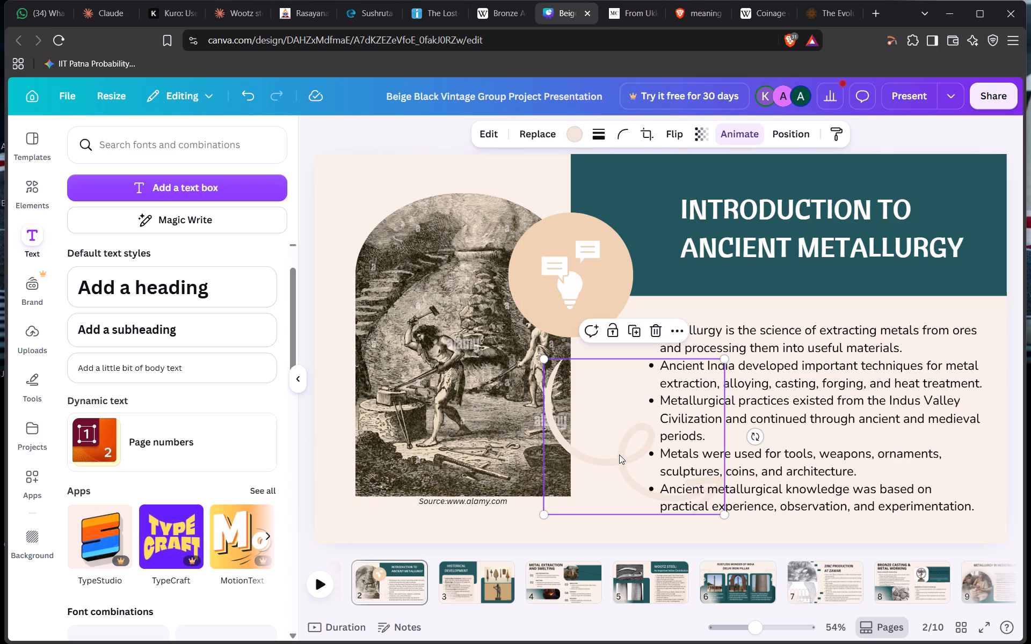
left_click(480, 502)
left_click(485, 519)
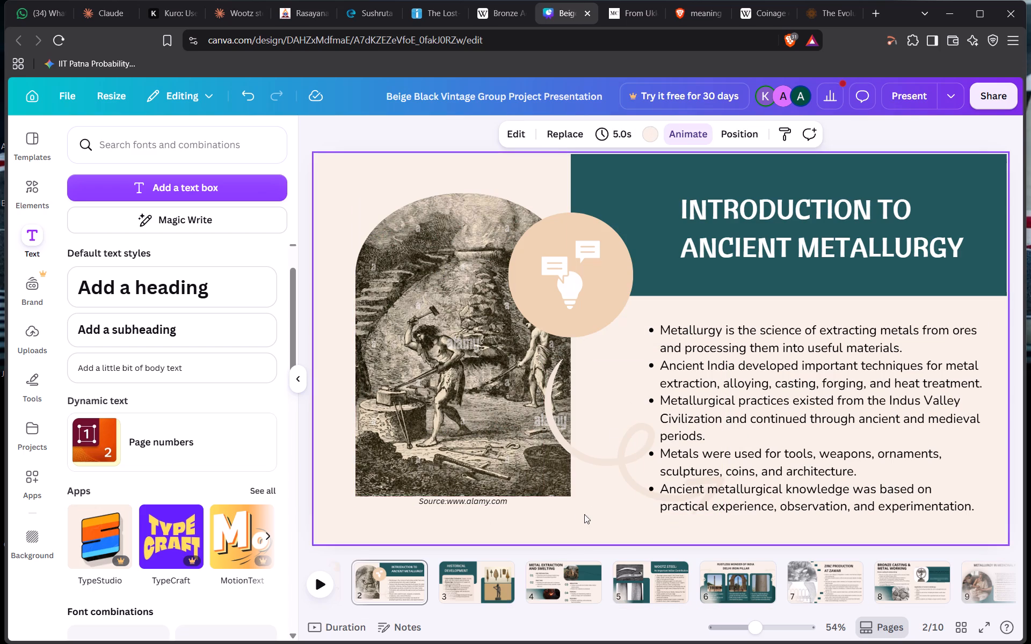
Select the picture of ancient metal blades and tools on the Historical Development slide.
left_click(456, 586)
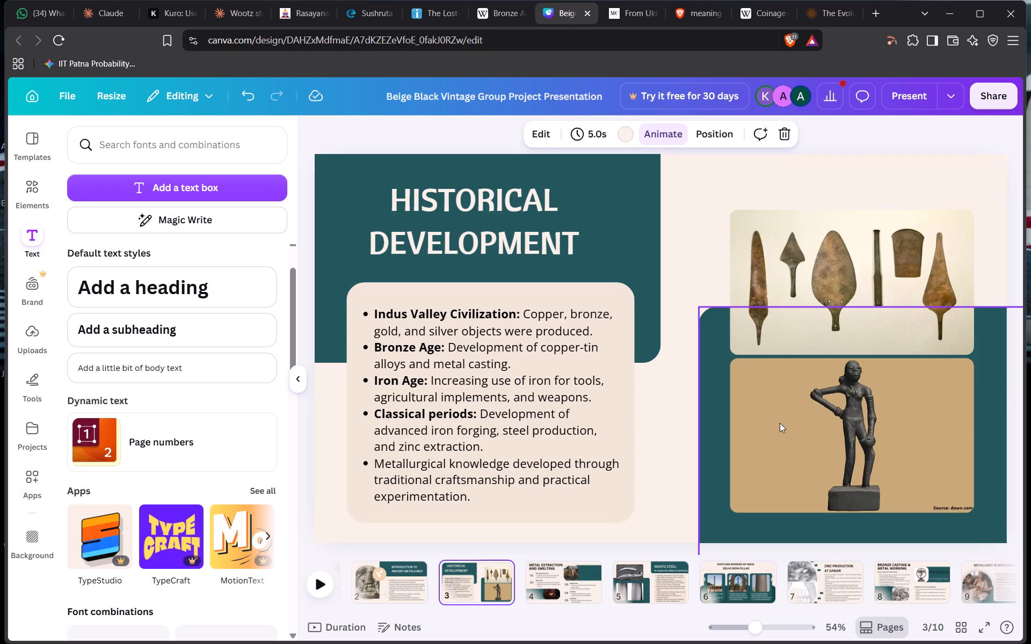
left_click(821, 329)
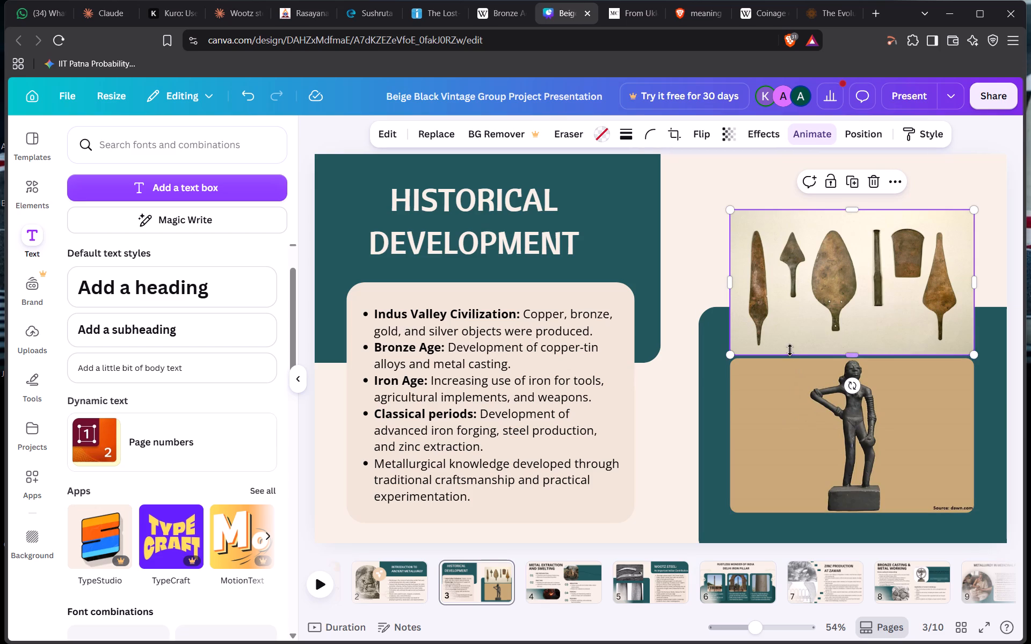
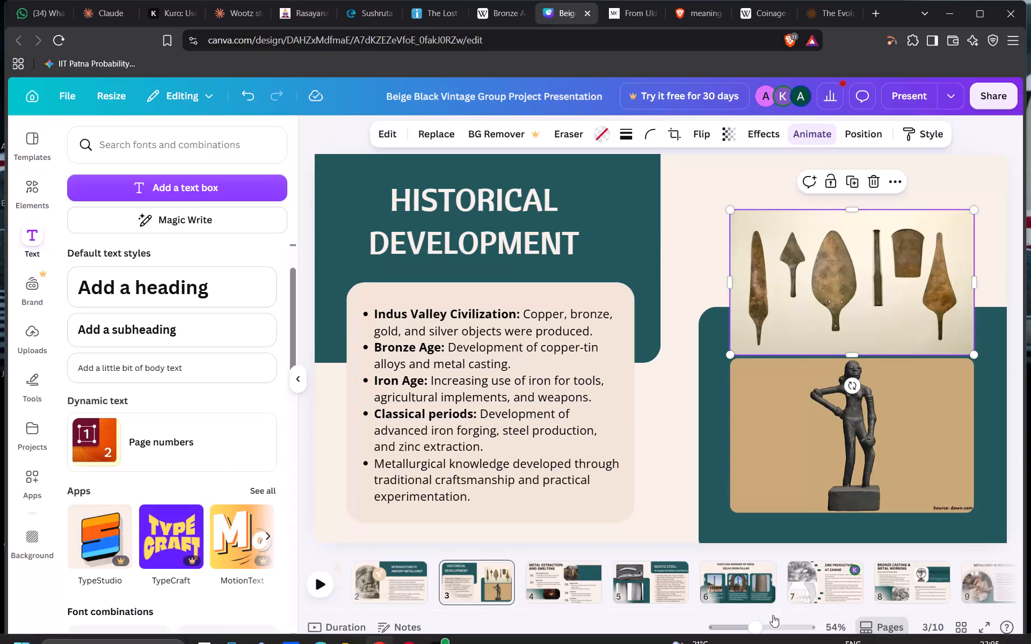
Delete the Alamy source credit beneath the forge engraving on the Introduction slide.
left_click(407, 588)
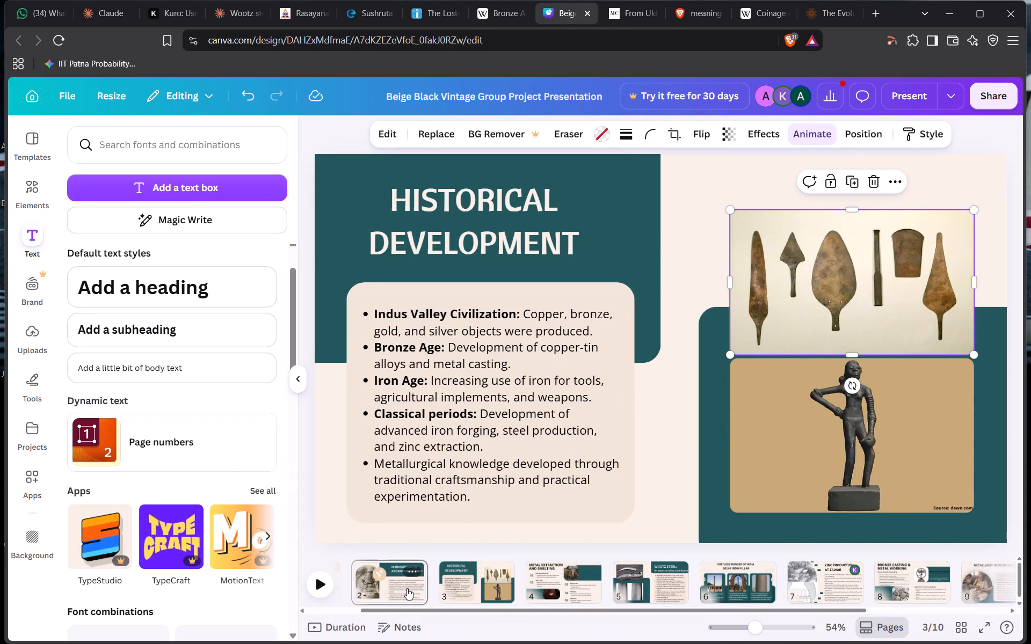
left_click(456, 495)
key("Delete")
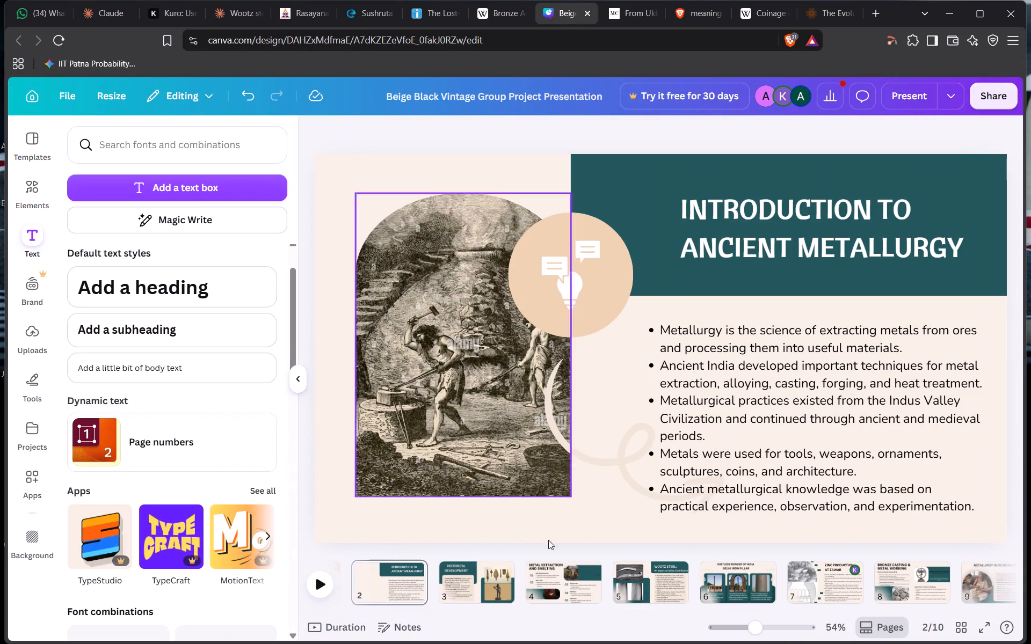
Delete the text beneath the lower blade picture on the Wootz Steel slide.
left_click_drag(492, 571, 498, 572)
left_click(598, 578)
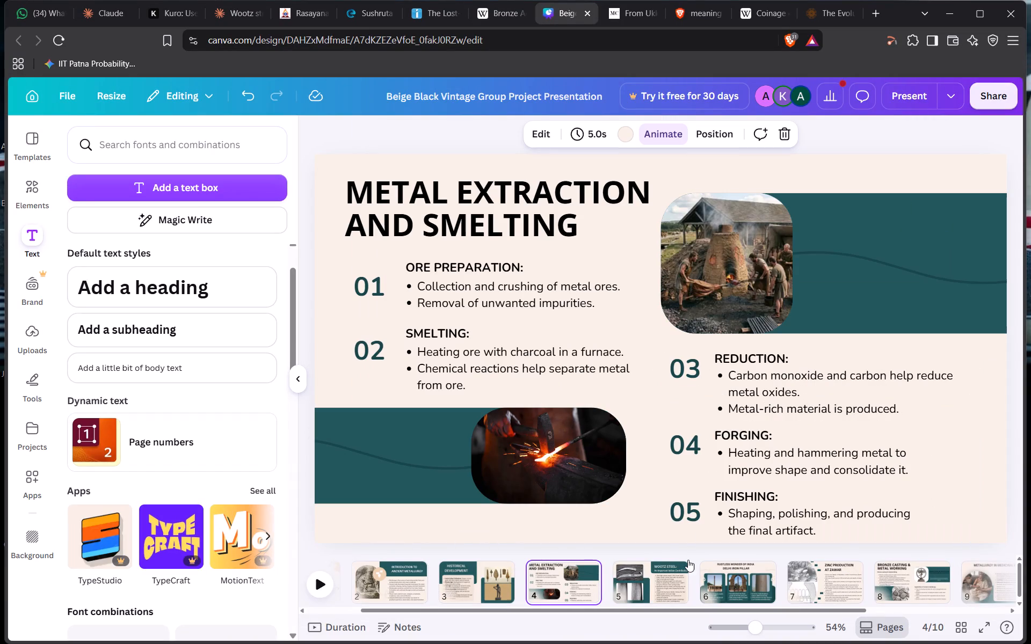
left_click(688, 560)
left_click(658, 574)
left_click(731, 577)
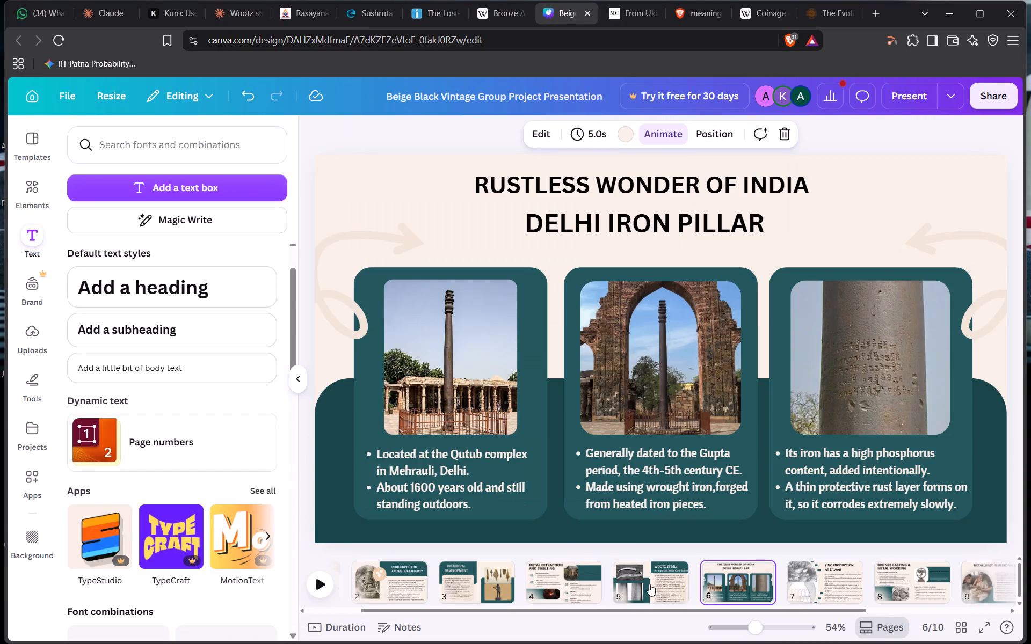
left_click(651, 584)
left_click(503, 526)
key("Delete")
Delete the "Zinc retorts from Zawar Mines" caption and its source credit on the Zinc Production at Zawar slide.
left_click(771, 580)
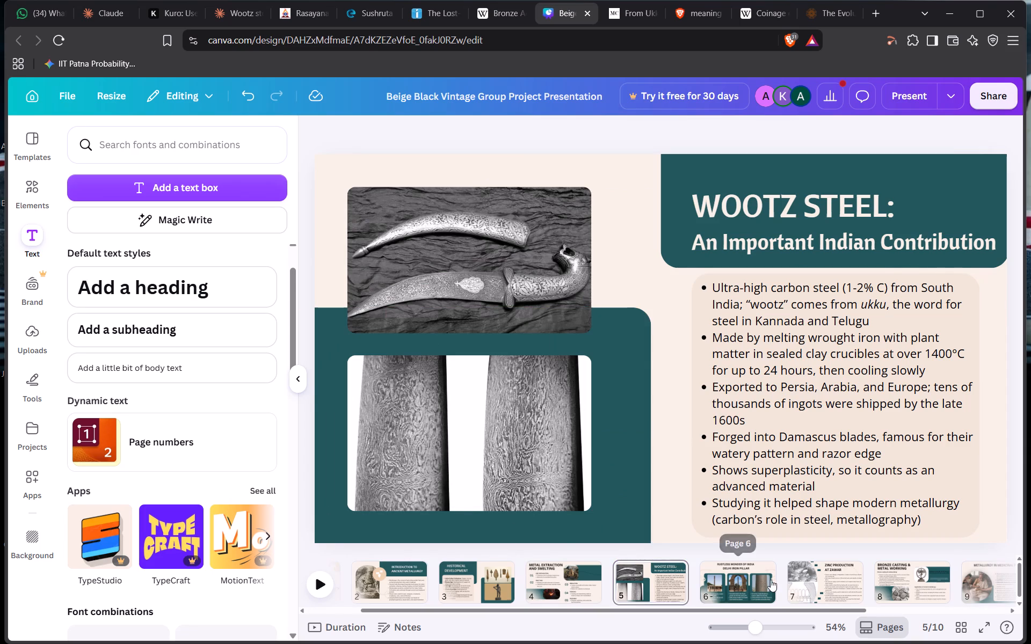
left_click(847, 580)
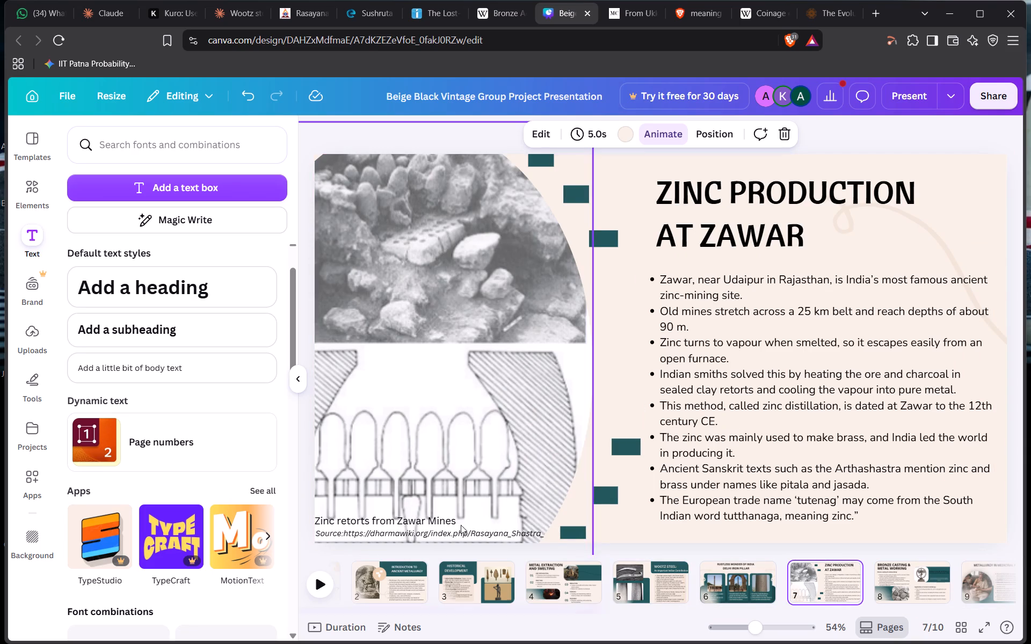
left_click(454, 526)
key("Delete")
left_click(446, 533)
key("Delete")
Delete the Maurya Empire coins caption and its Wikipedia credit on the Bronze Casting & Metal Working slide.
scroll(826, 586, "down", 1)
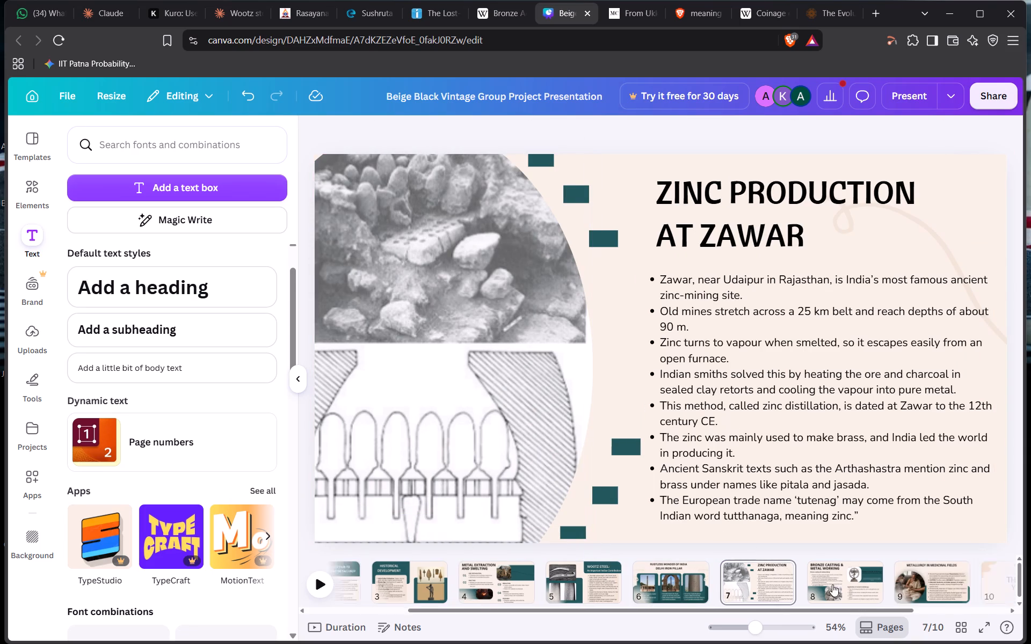
scroll(832, 584, "down", 1)
left_click(759, 577)
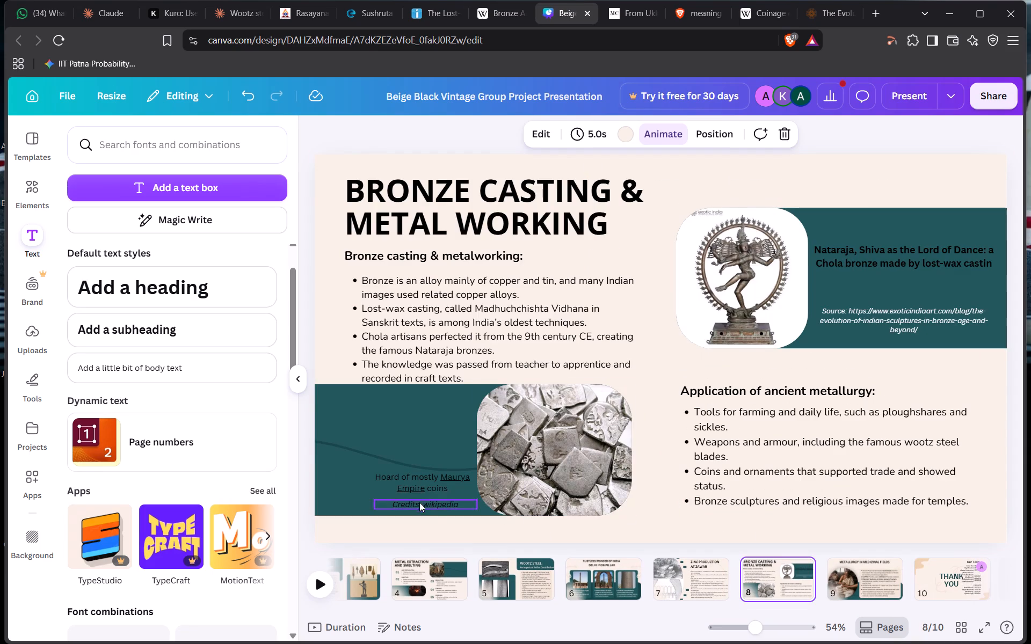
left_click(423, 496)
left_click(425, 473)
key("Delete")
left_click(431, 500)
key("Delete")
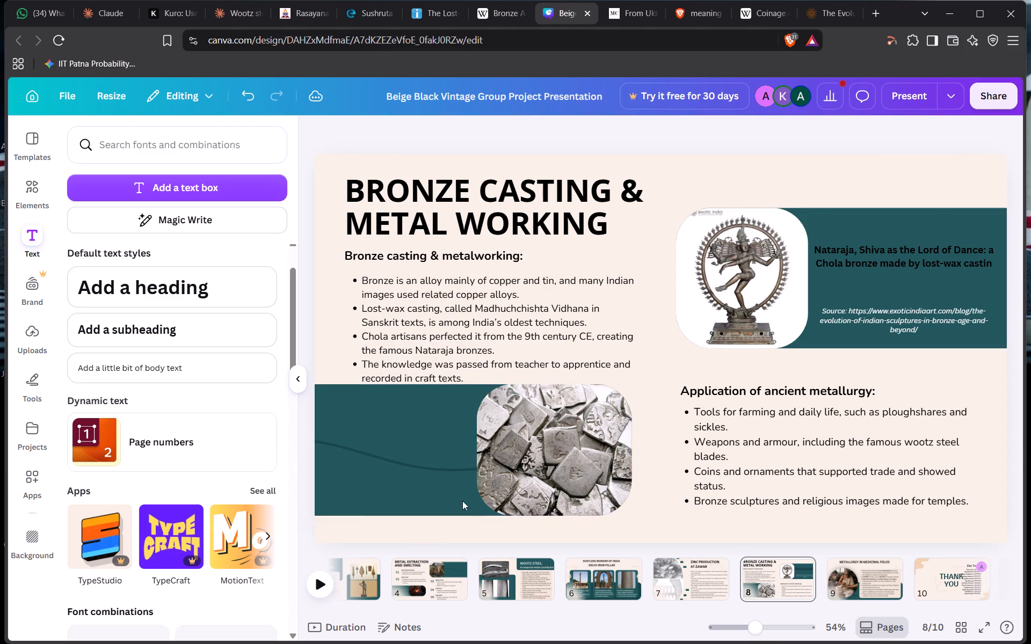
Delete the Nataraja picture's exoticindiaart source credit and its caption on the Bronze Casting & Metal Working slide.
left_click(918, 324)
key("Delete")
left_click(881, 252)
key("Delete")
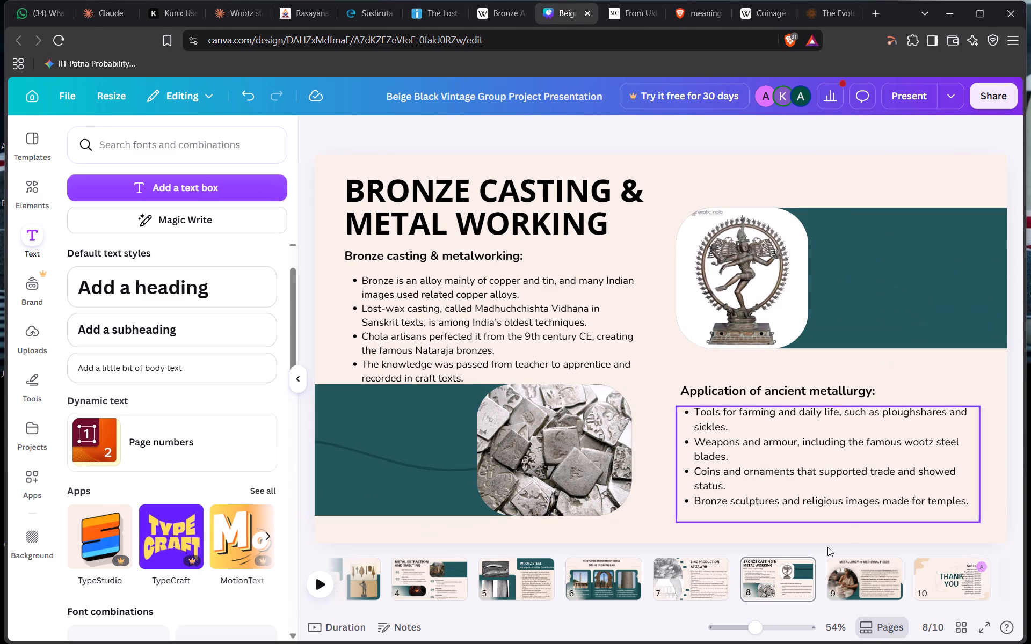
Check the Metallurgy in Medicinal Fields slide for picture captions or credits and go to the Thank You slide.
left_click(861, 587)
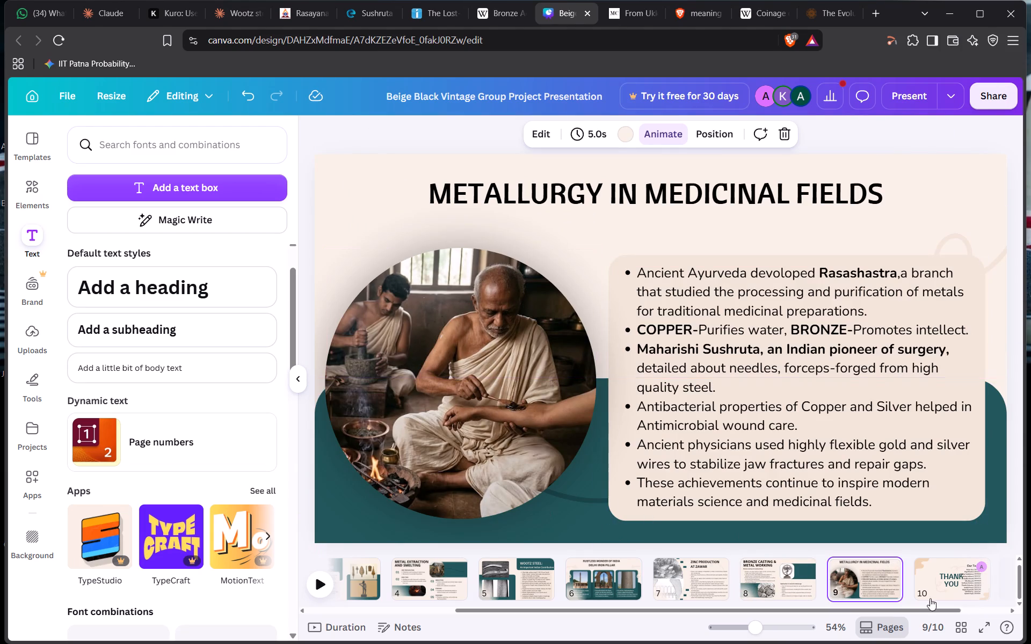
scroll(858, 584, "down", 3)
left_click(888, 577)
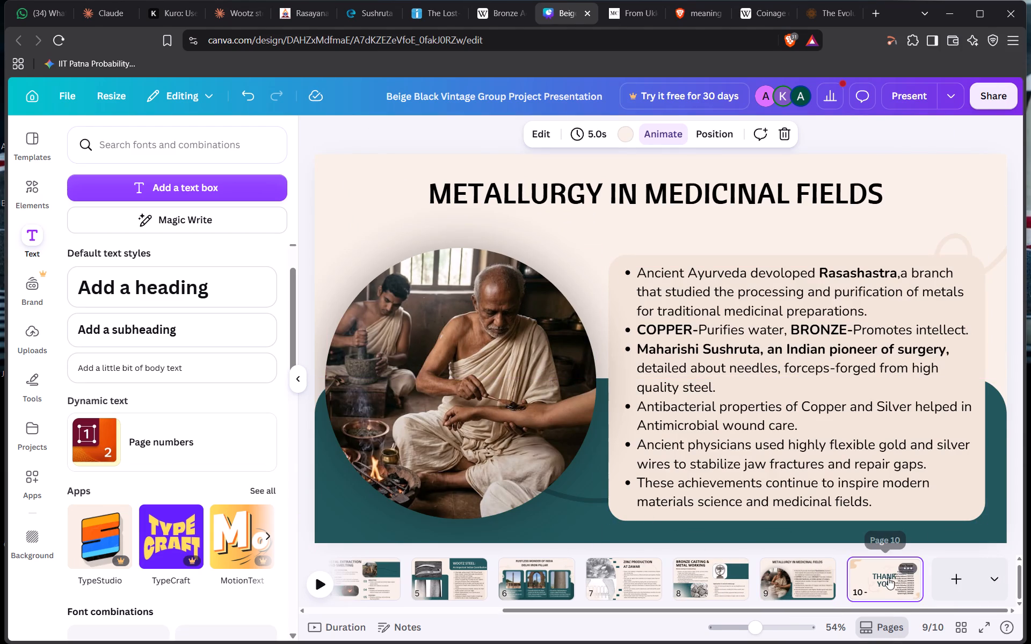